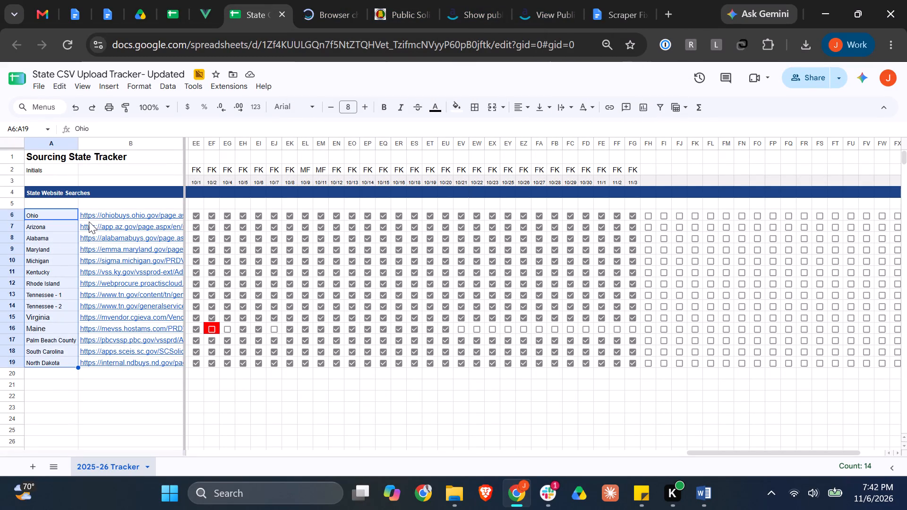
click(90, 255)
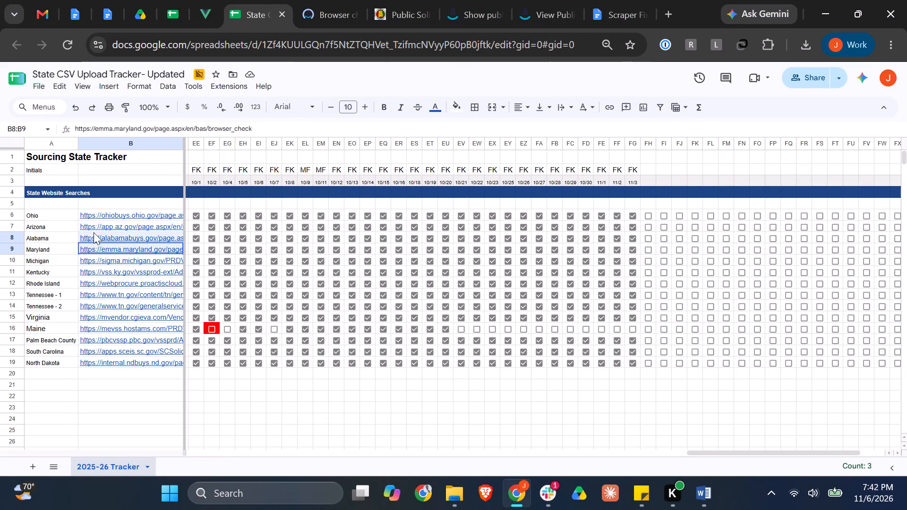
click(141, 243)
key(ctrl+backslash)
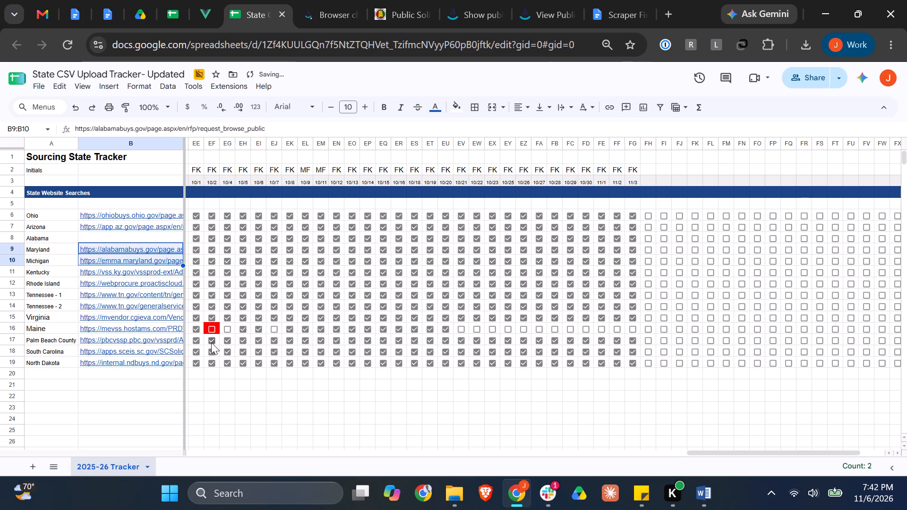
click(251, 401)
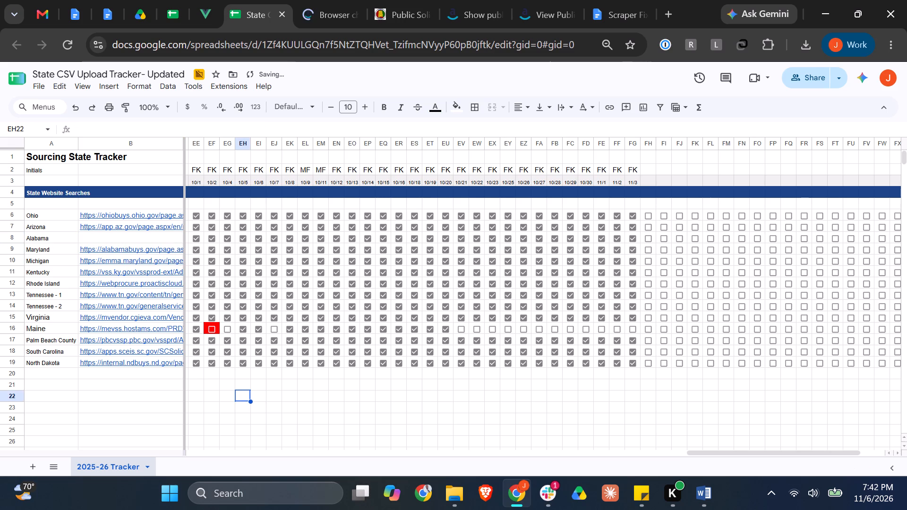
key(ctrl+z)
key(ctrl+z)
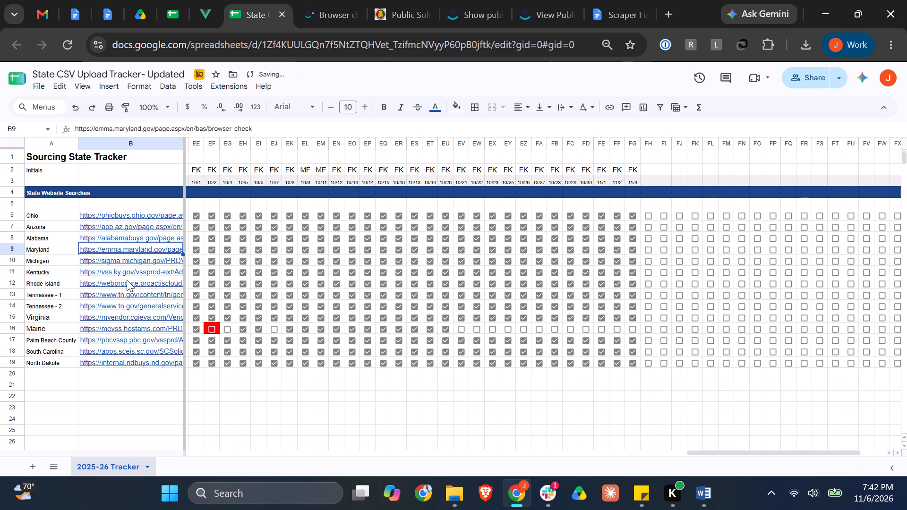
Open the Michigan, Kentucky and Rhode Island website links from the state tracker in separate tabs.
click(128, 275)
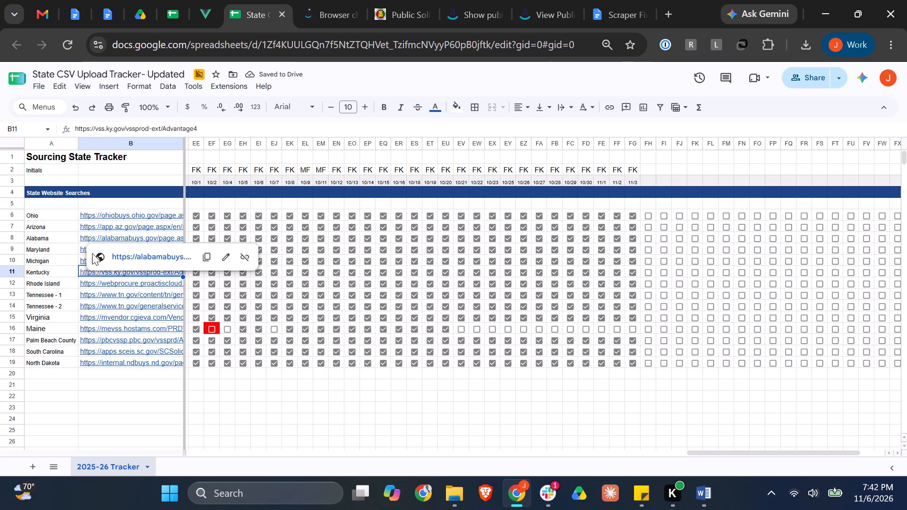
click(66, 251)
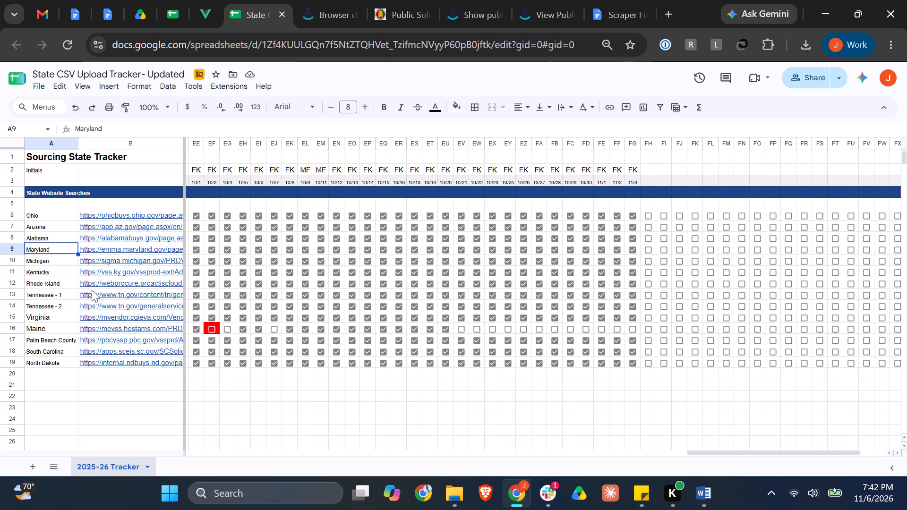
click(111, 255)
click(144, 279)
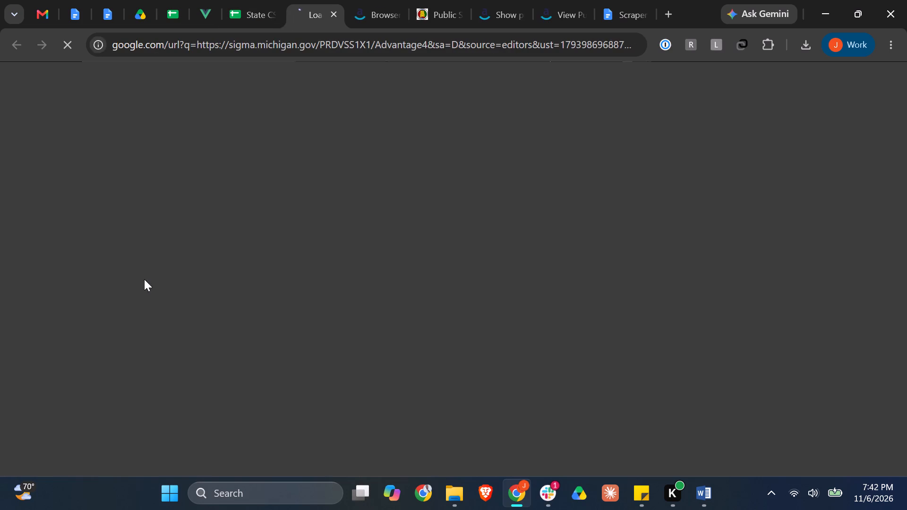
click(256, 0)
click(130, 272)
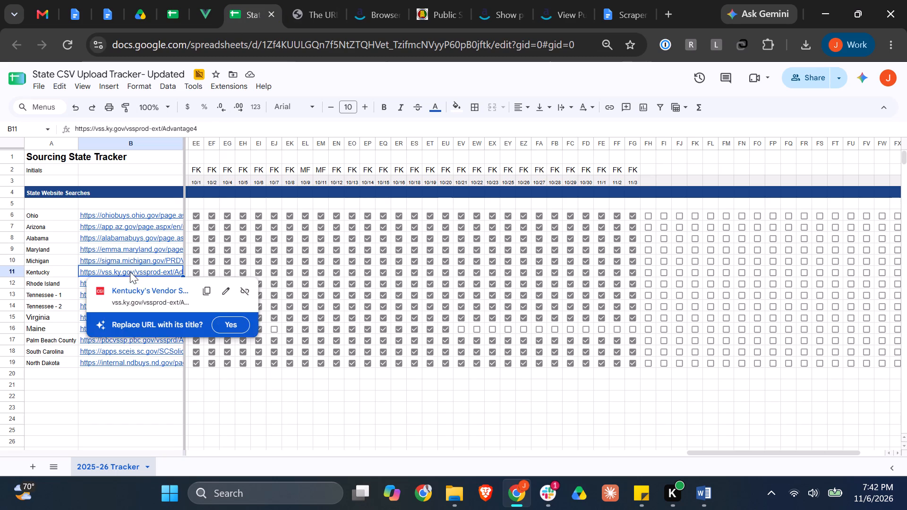
click(138, 291)
click(252, 0)
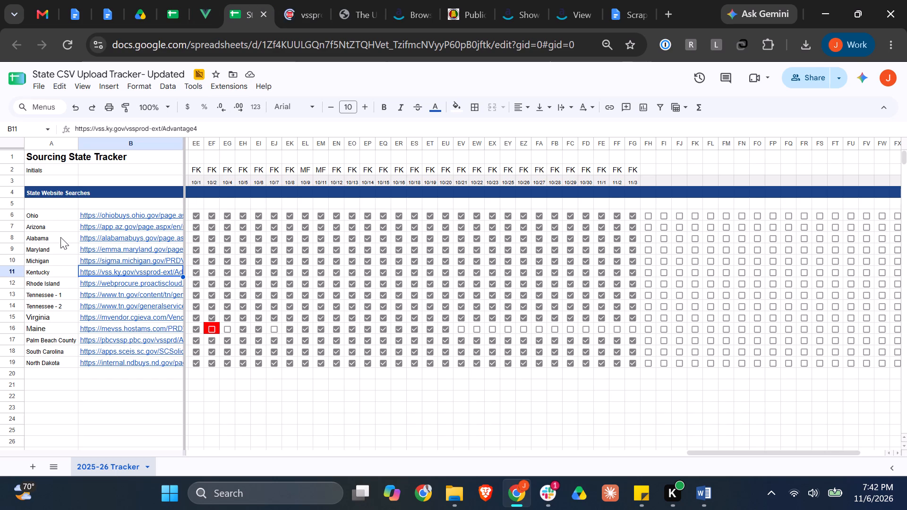
click(95, 283)
click(136, 301)
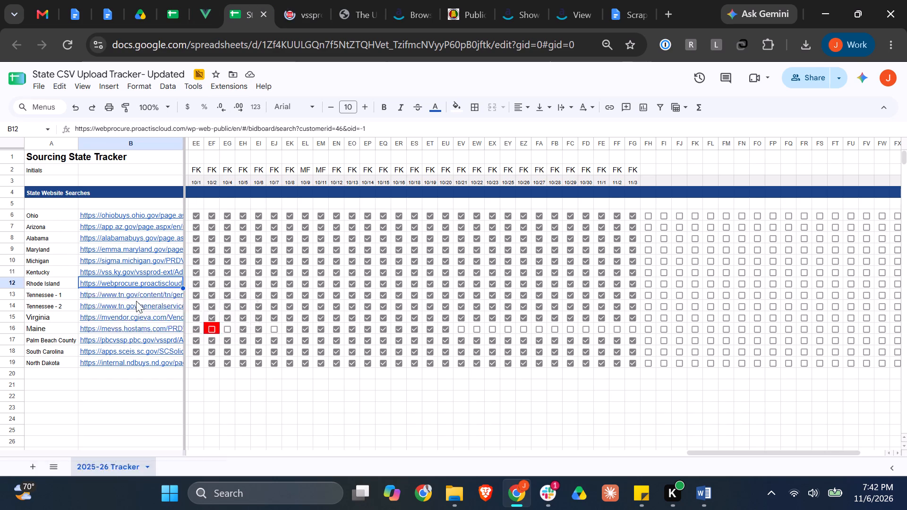
click(251, 0)
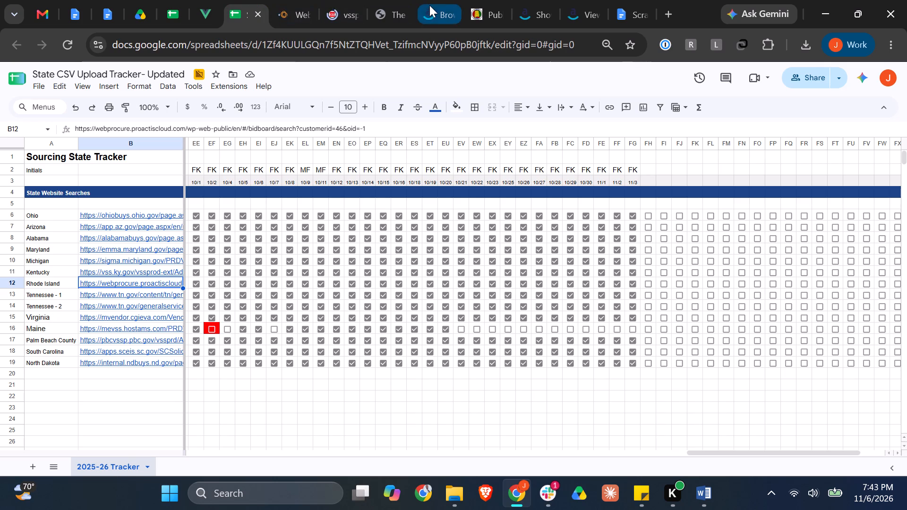
On the OhioBuys public solicitations page, clear all stored data in the RFP Extractor extension.
click(591, 0)
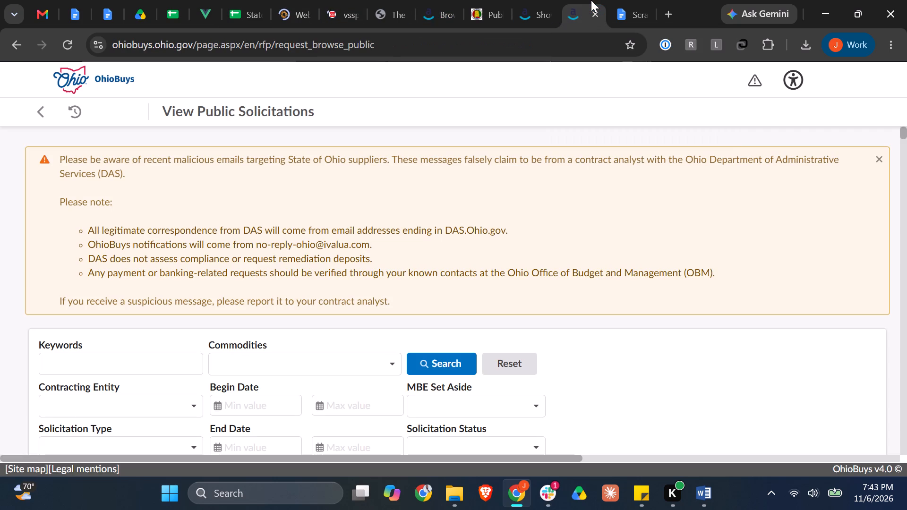
click(685, 44)
click(619, 238)
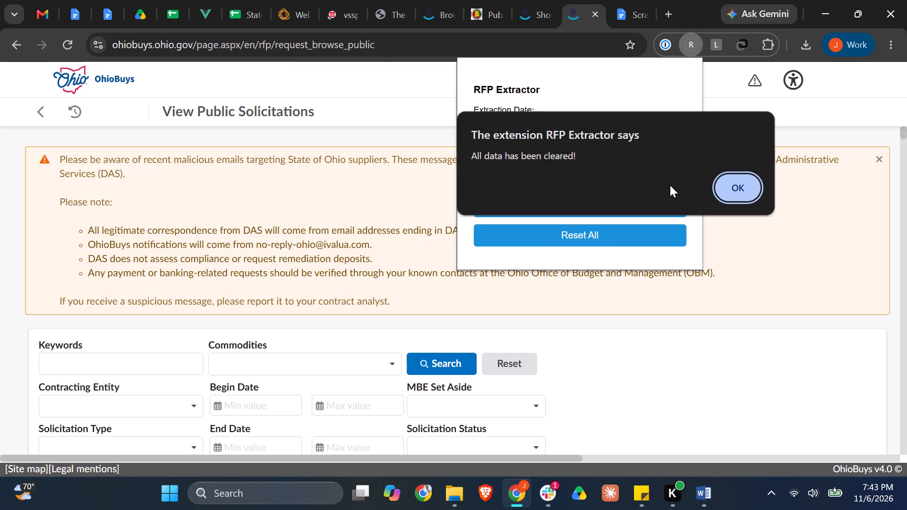
click(729, 188)
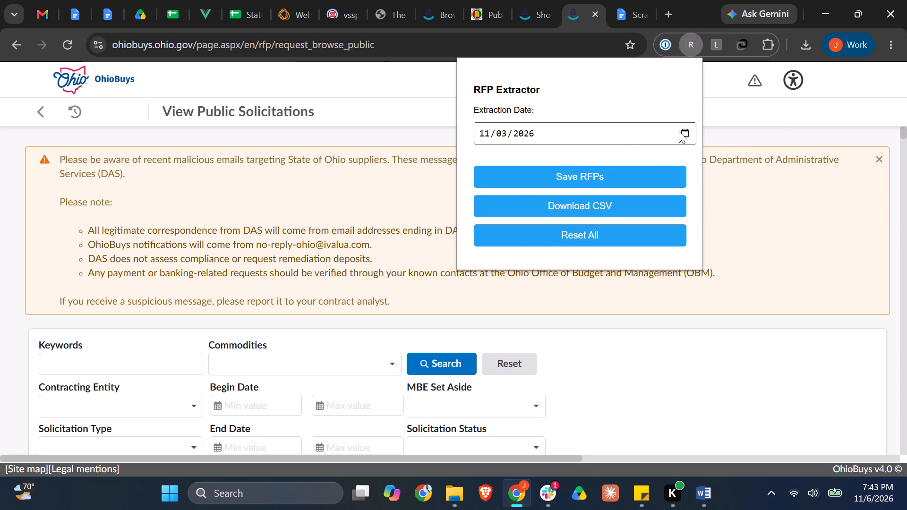
Set the RFP Extractor's extraction date to 11/04/2026.
click(680, 131)
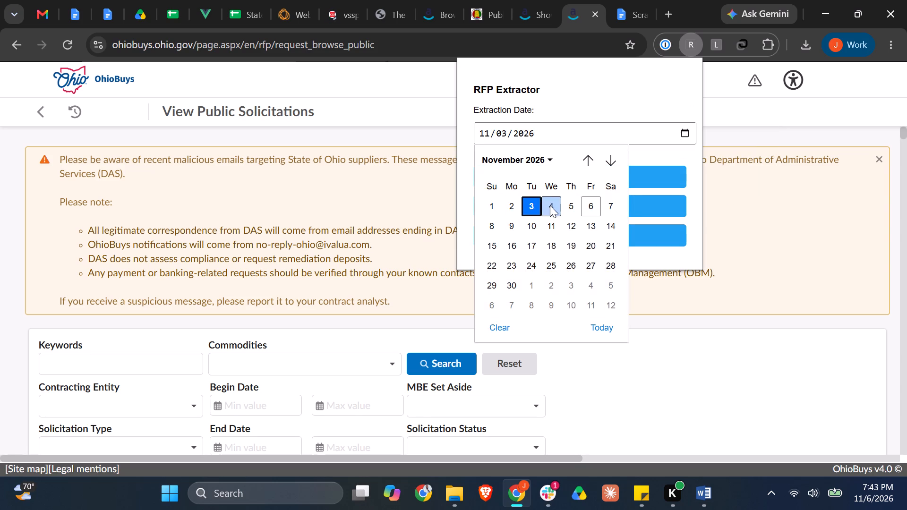
click(550, 205)
click(737, 118)
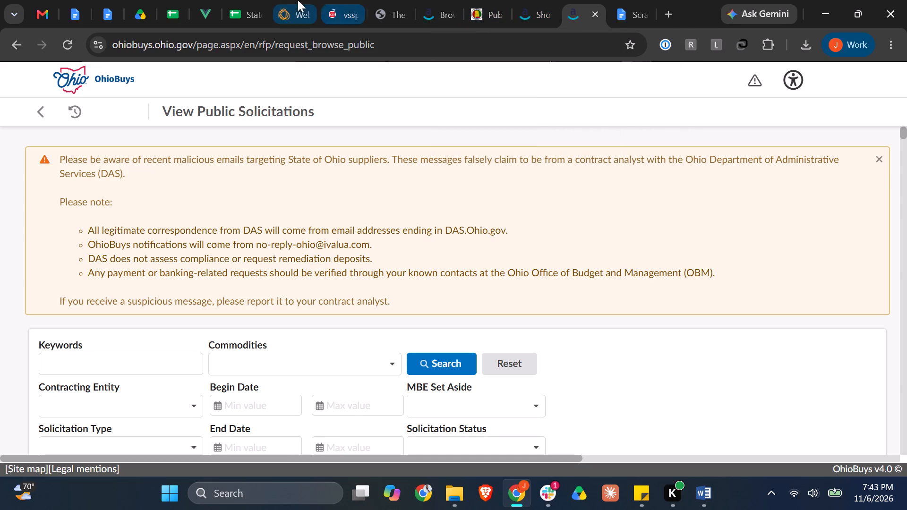
Examine the search filters and the solicitation listing on the OhioBuys View Public Solicitations page.
click(241, 0)
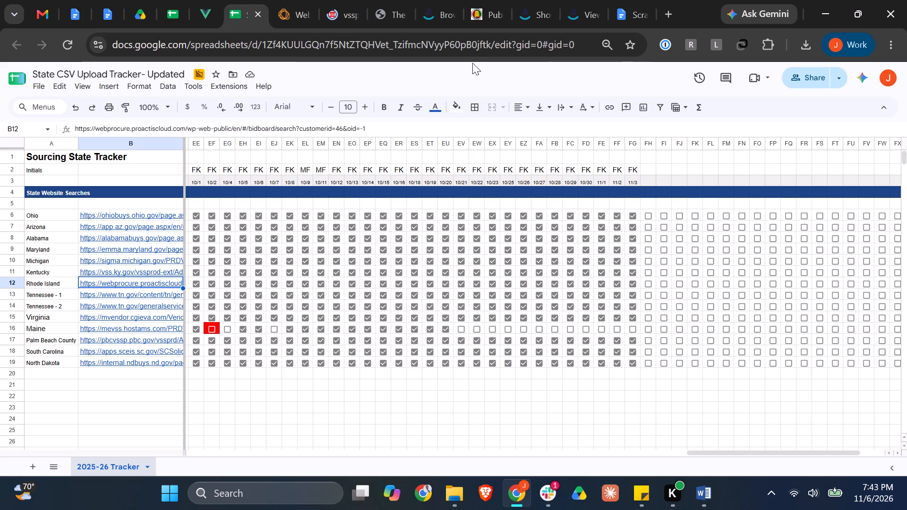
click(579, 0)
scroll(519, 303, down, 2)
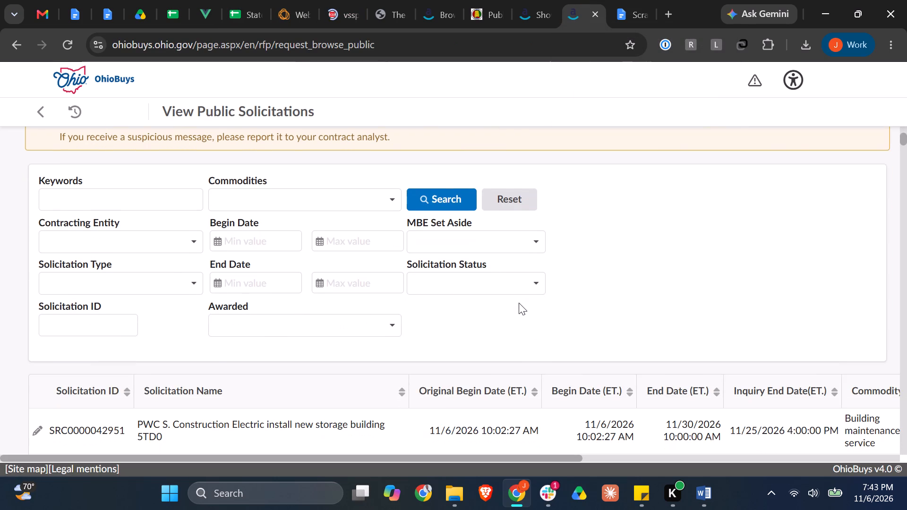
click(257, 233)
click(623, 211)
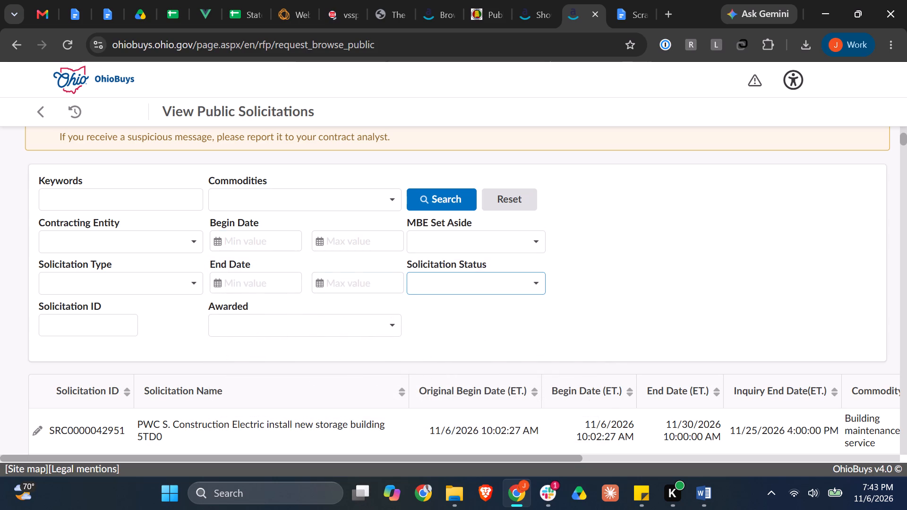
click(189, 235)
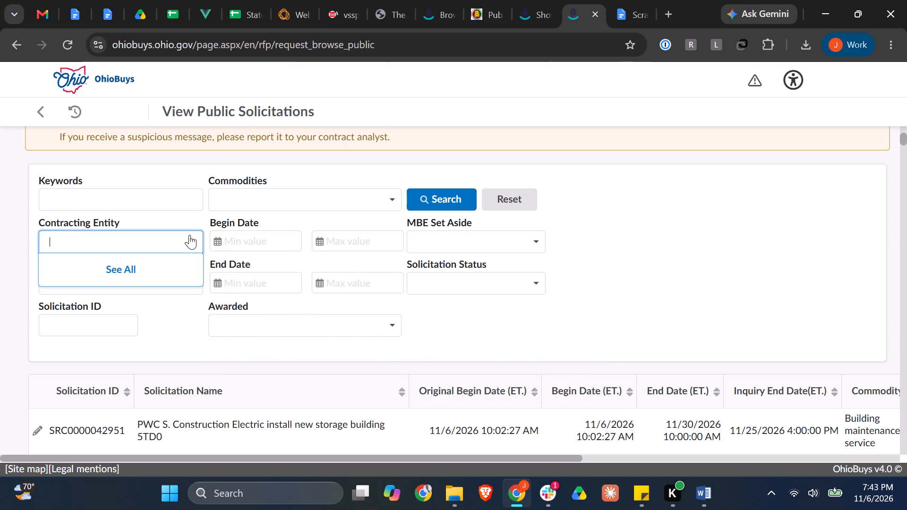
click(188, 236)
scroll(284, 259, down, 3)
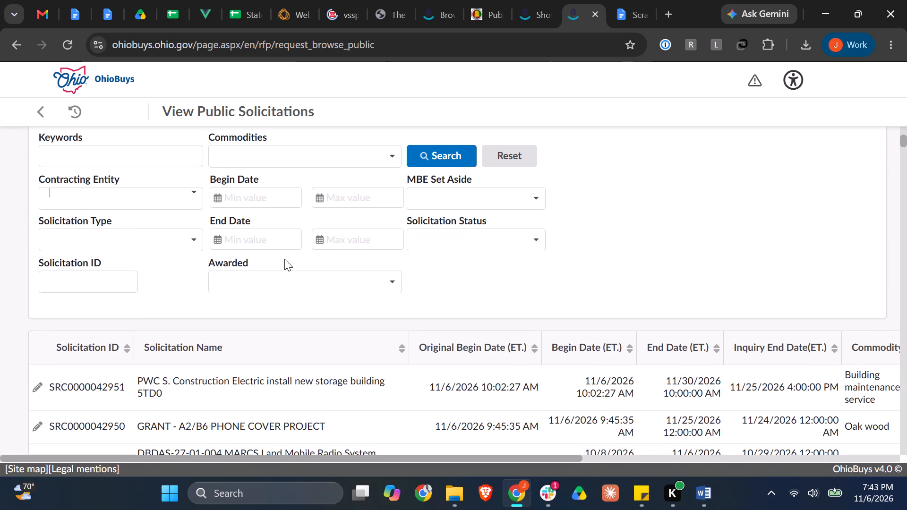
scroll(284, 259, down, 1)
scroll(376, 187, up, 1)
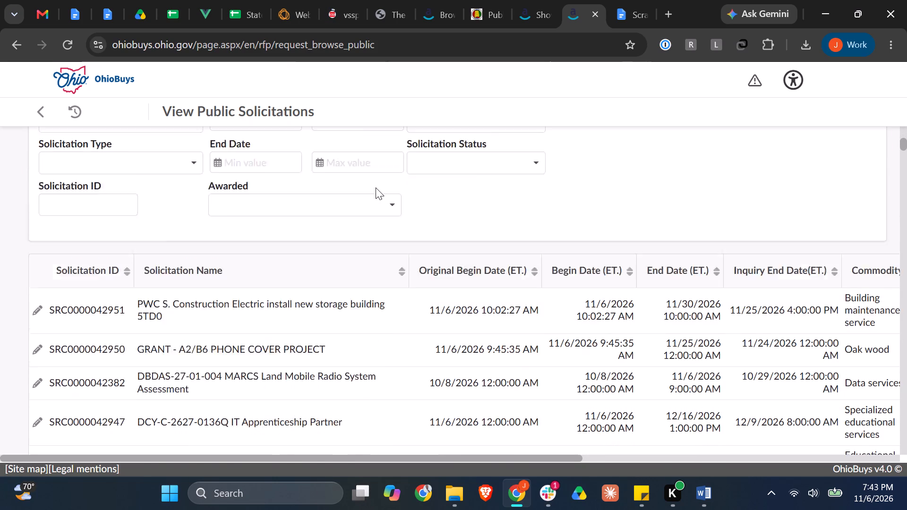
scroll(376, 187, up, 1)
scroll(653, 246, down, 1)
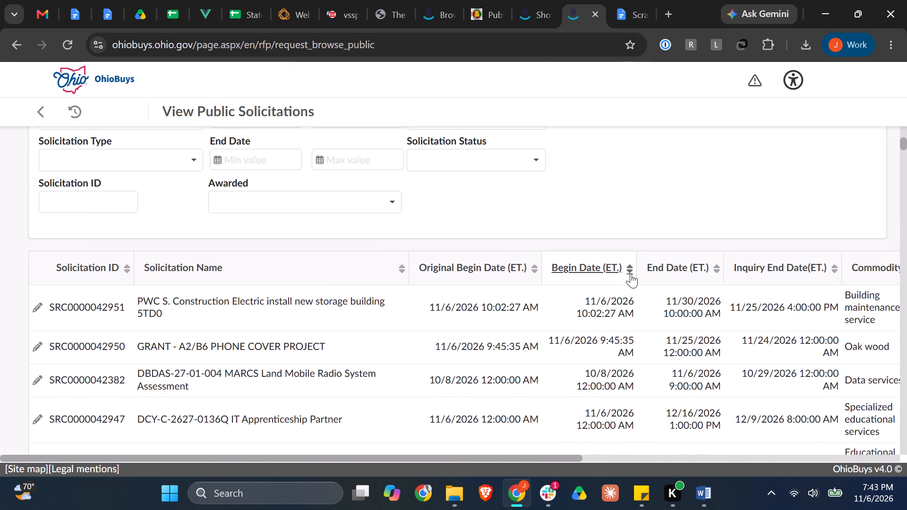
Sort the OhioBuys solicitations by the Begin Date (ET.) column.
click(590, 268)
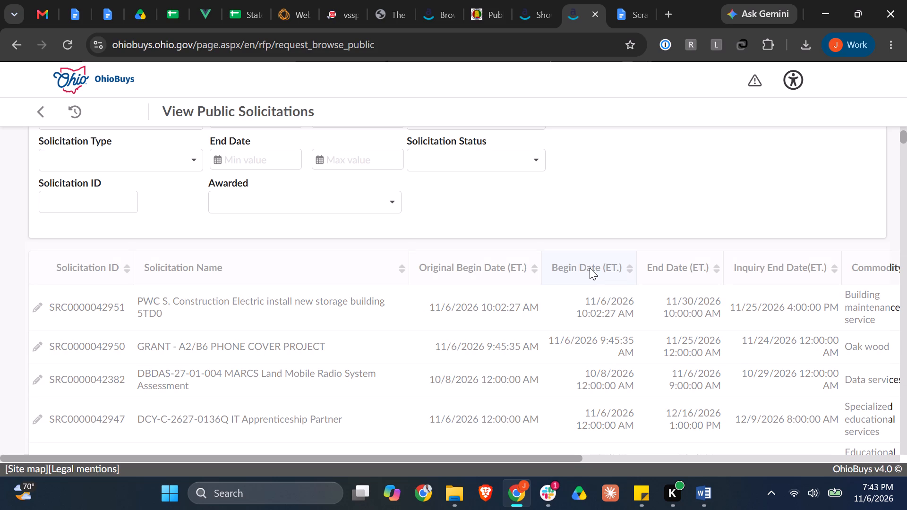
Look through the Scale Army- Daily Priorities & Owners document for the CSV Upload of Web Extension Websites section.
click(233, 8)
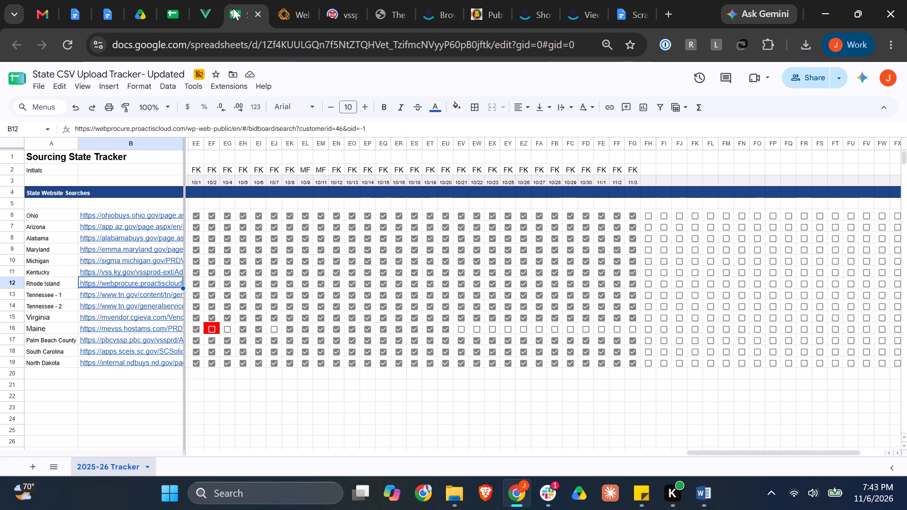
click(119, 0)
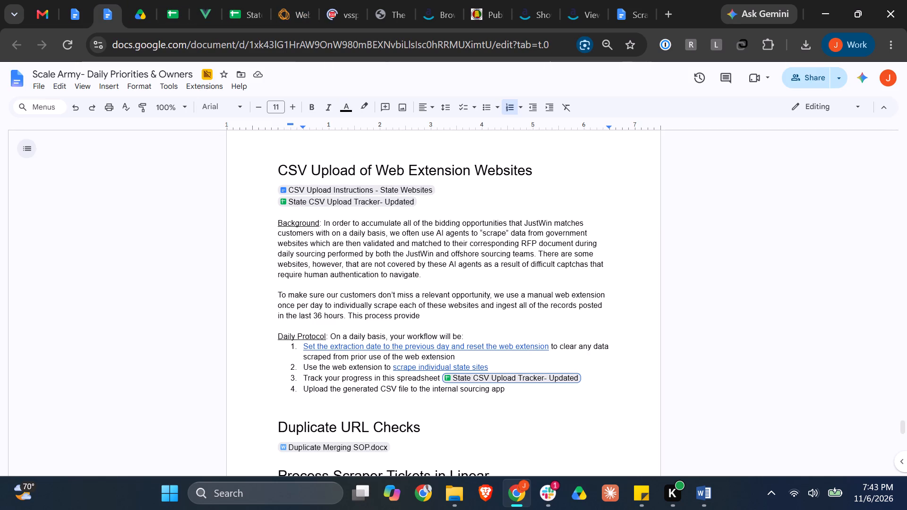
scroll(395, 264, down, 7)
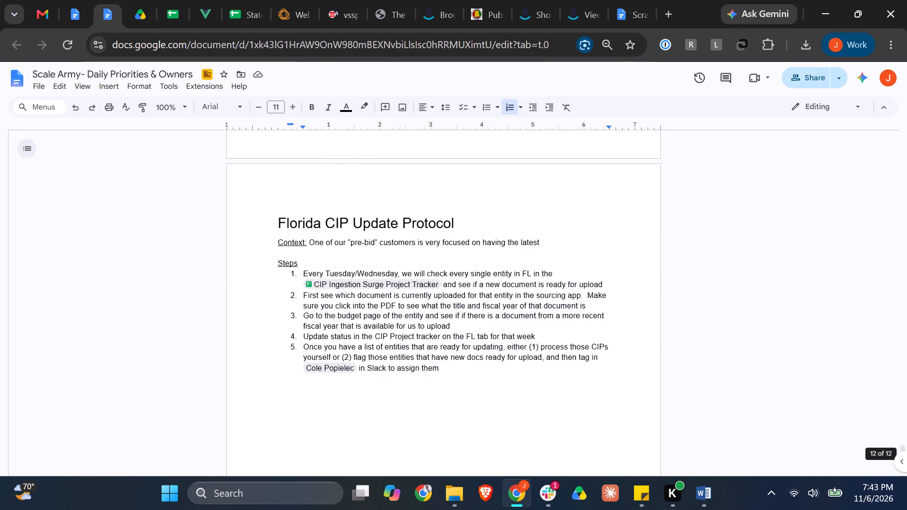
scroll(395, 264, down, 1)
scroll(395, 264, up, 2)
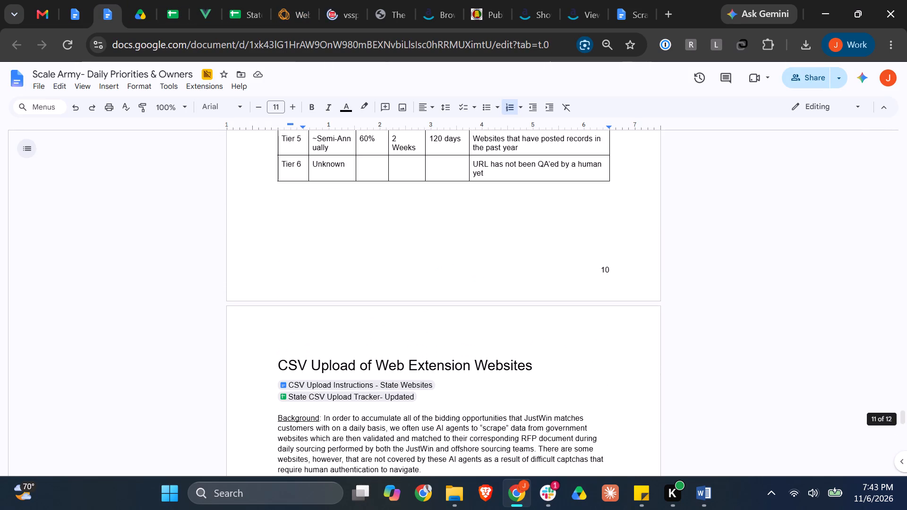
scroll(395, 264, up, 1)
scroll(395, 264, down, 3)
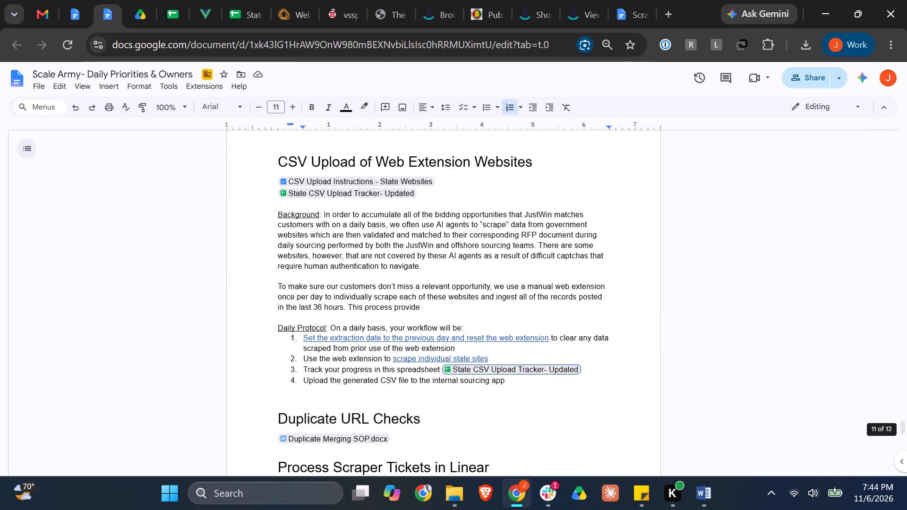
Open the linked CSV Upload Instructions - State Websites document to read its guidance.
click(364, 212)
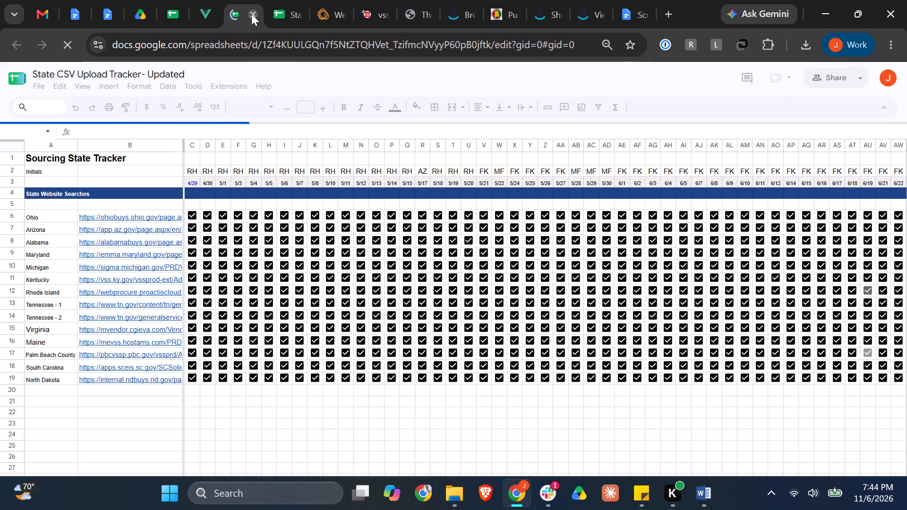
click(252, 15)
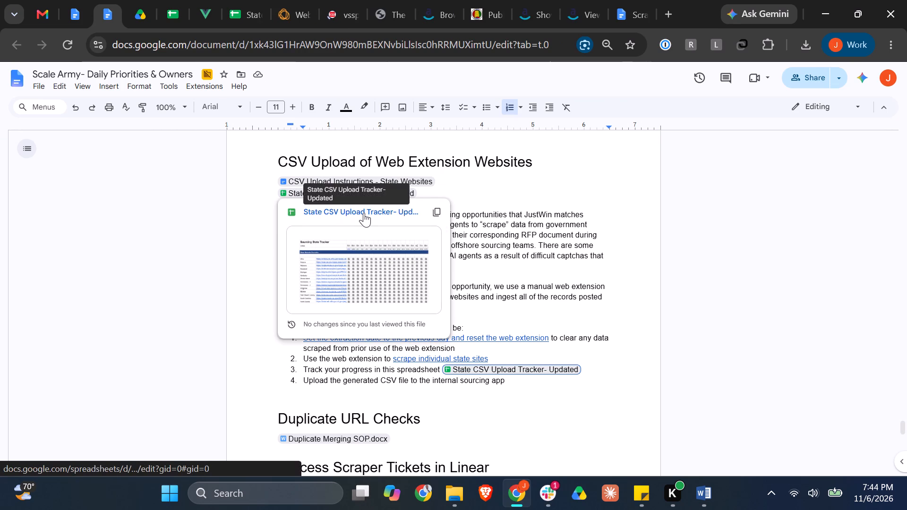
click(369, 179)
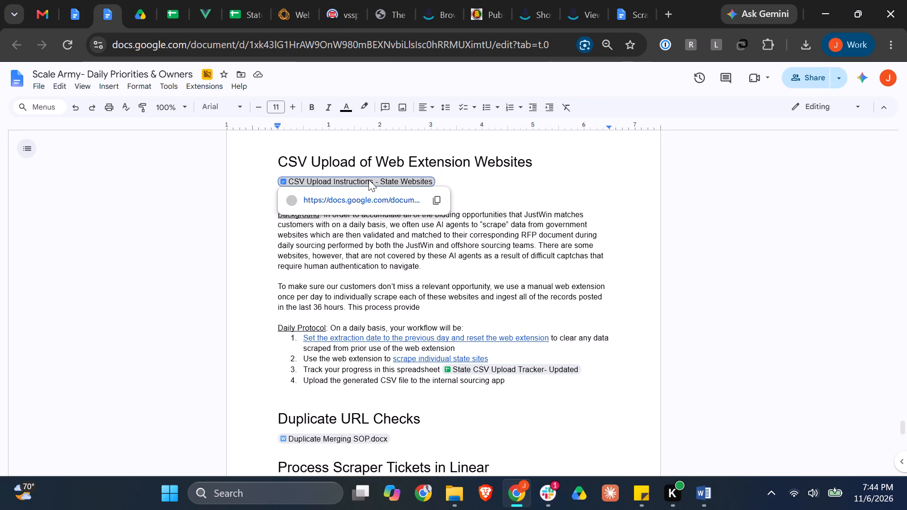
click(362, 200)
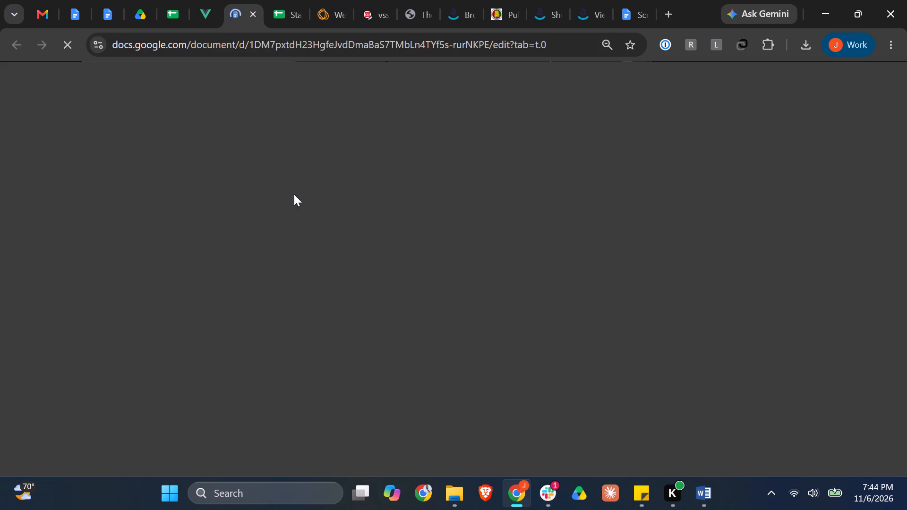
scroll(276, 340, down, 2)
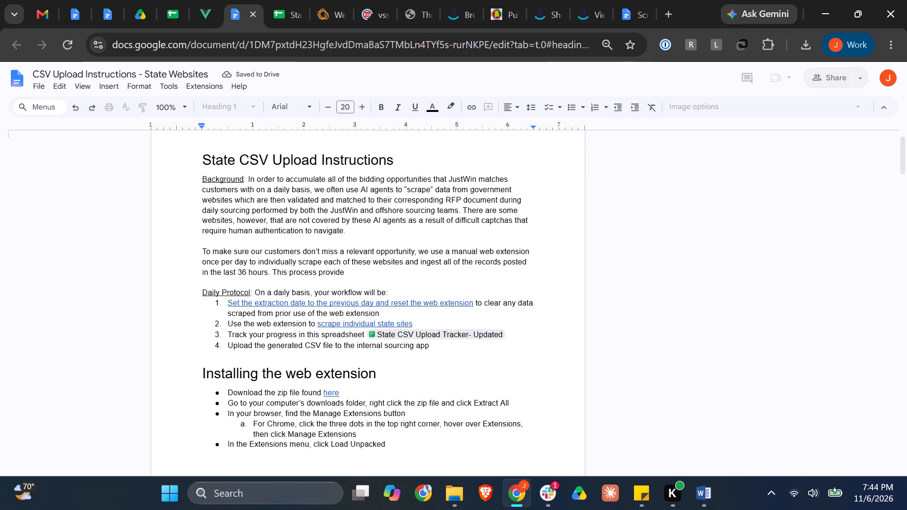
Read the CSV Upload Instructions on using the web extension and the State Level Details, including the Ohio section.
scroll(276, 340, down, 7)
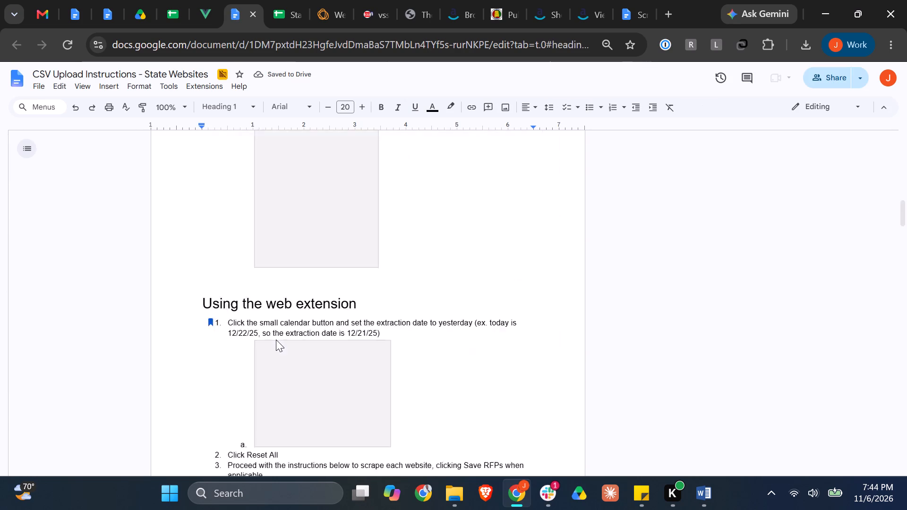
scroll(276, 340, down, 2)
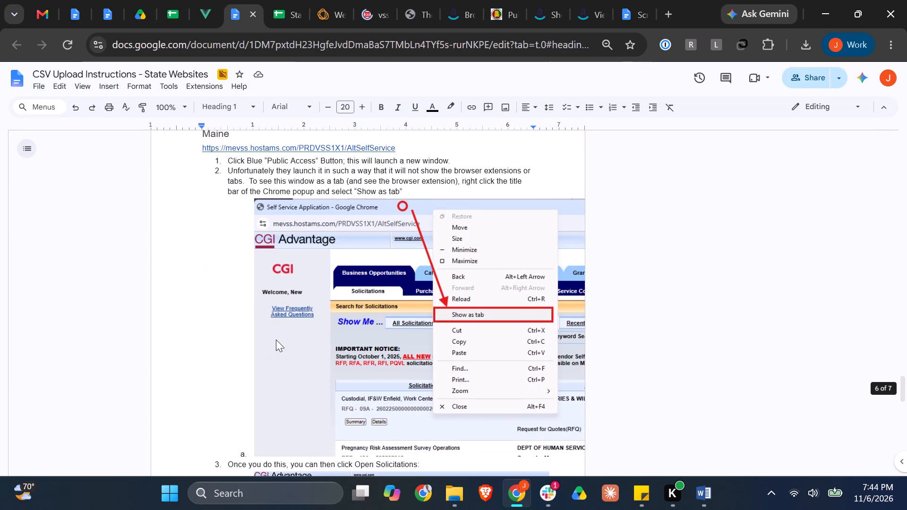
scroll(276, 340, up, 2)
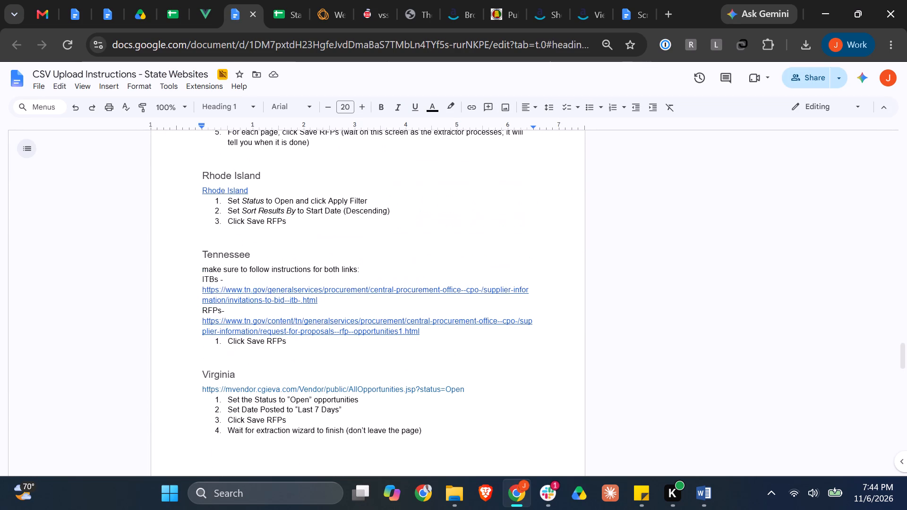
scroll(276, 340, up, 7)
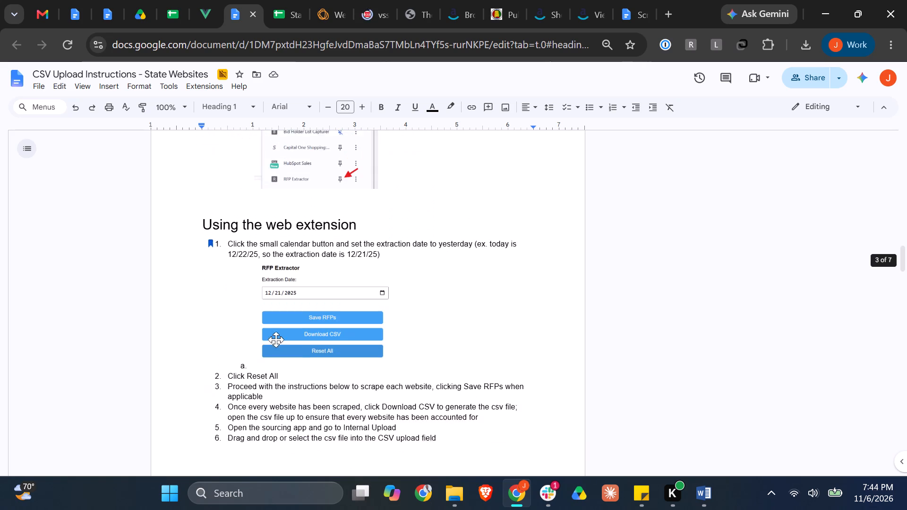
scroll(276, 340, down, 5)
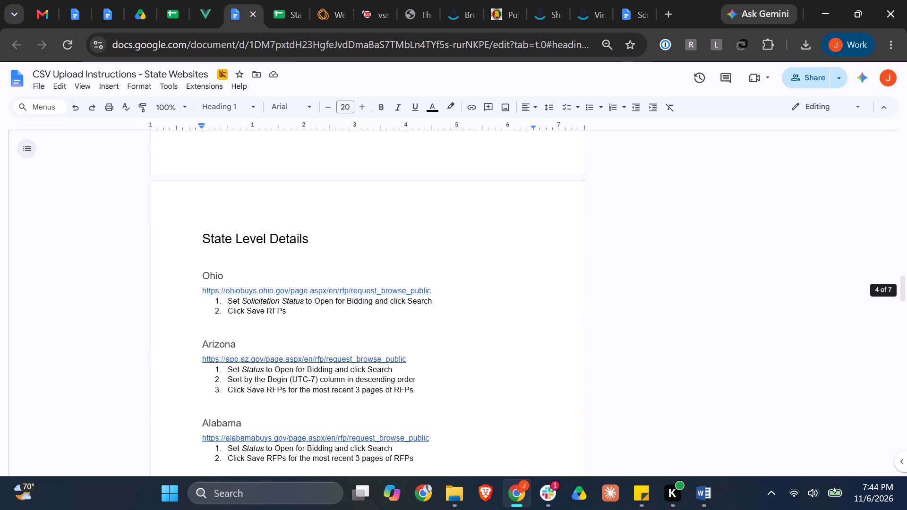
scroll(276, 340, down, 1)
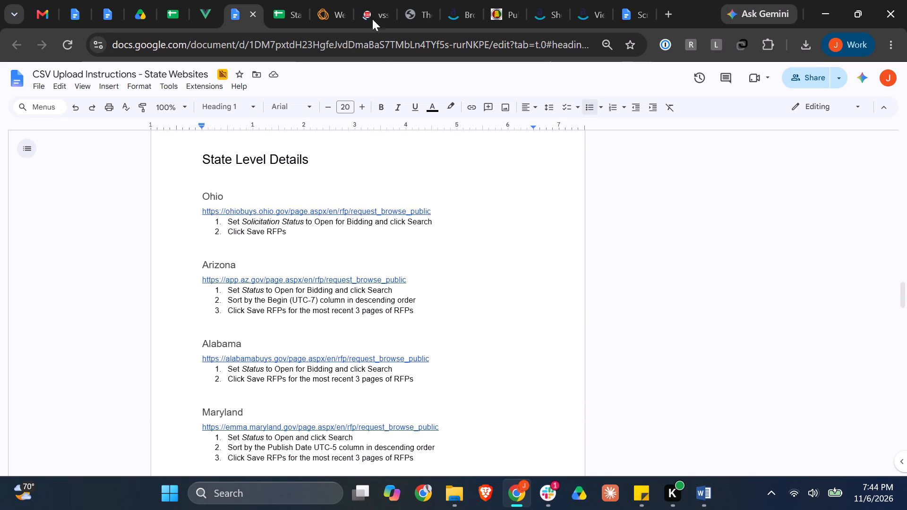
Return to the OhioBuys public solicitations page, rerun the search, and set the Solicitation Status filter to Open for Bidding.
click(601, 0)
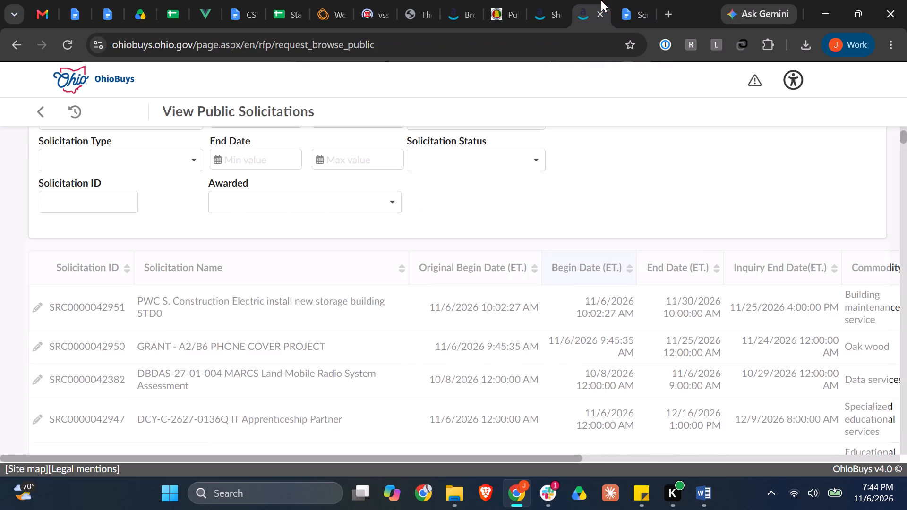
scroll(446, 197, up, 2)
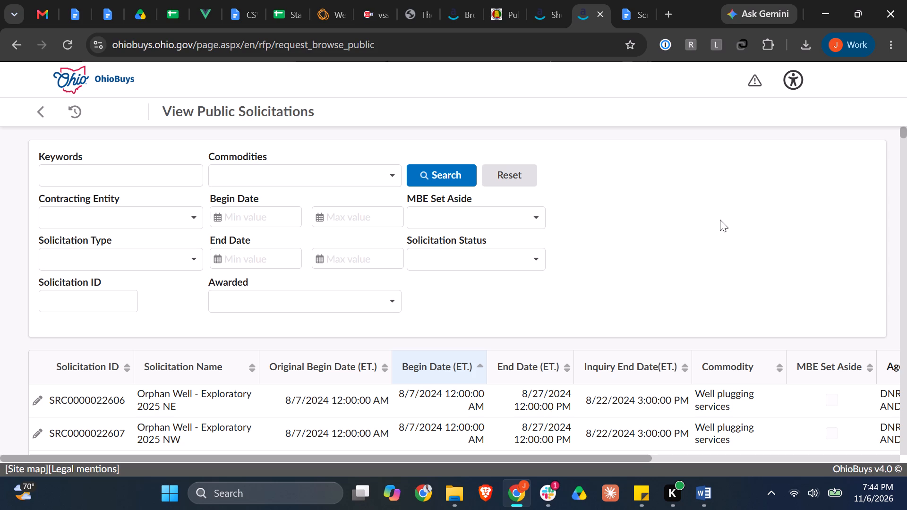
click(445, 165)
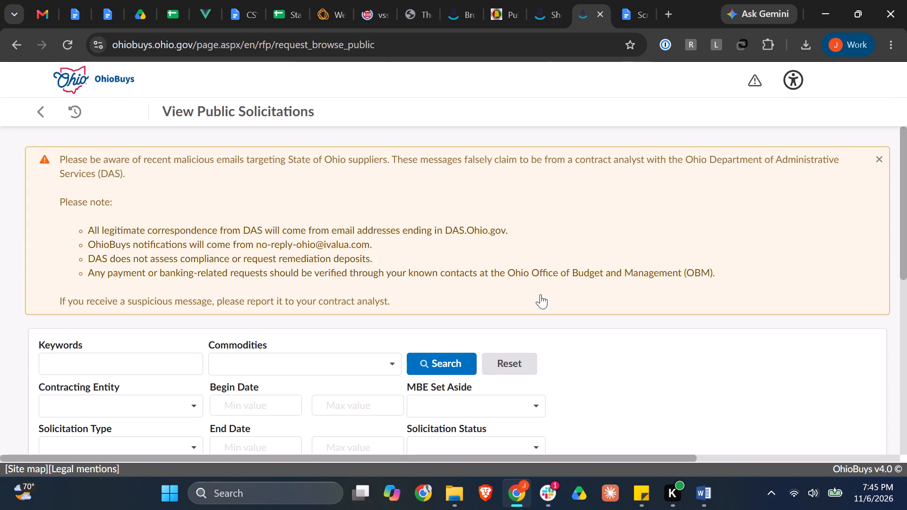
scroll(540, 294, down, 3)
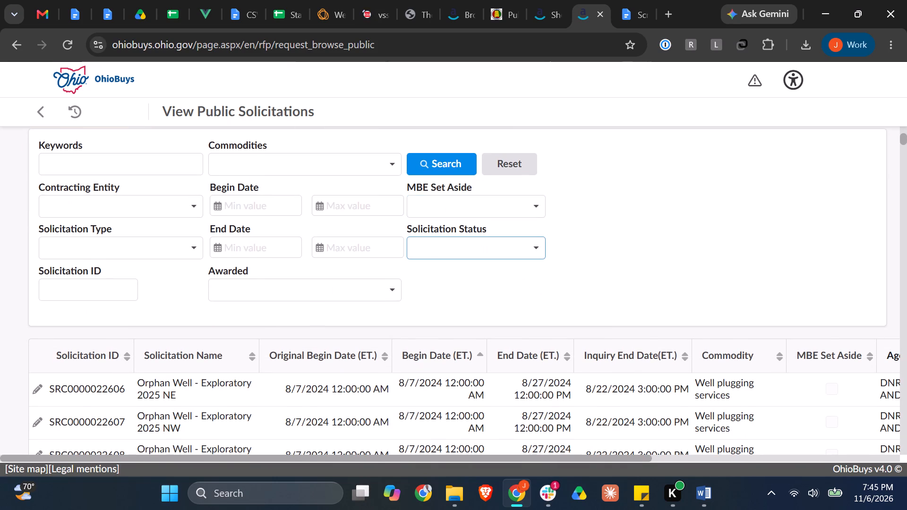
click(492, 240)
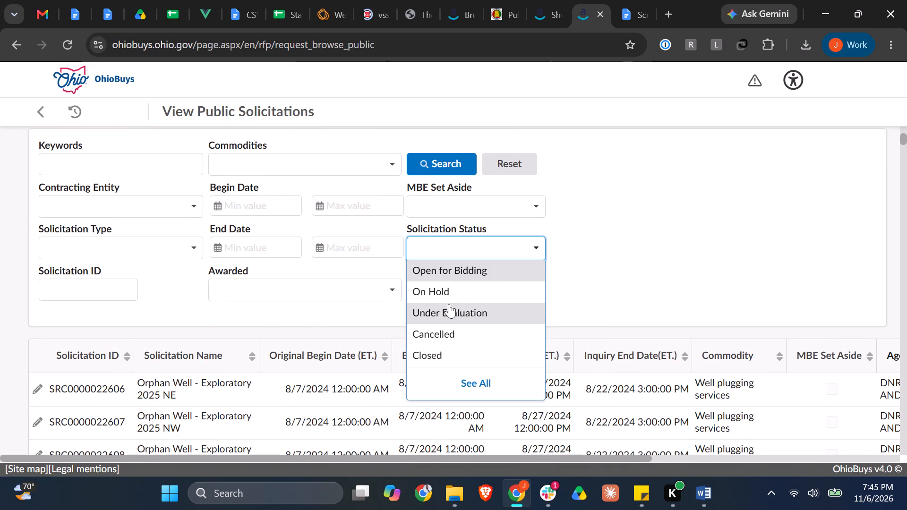
click(473, 270)
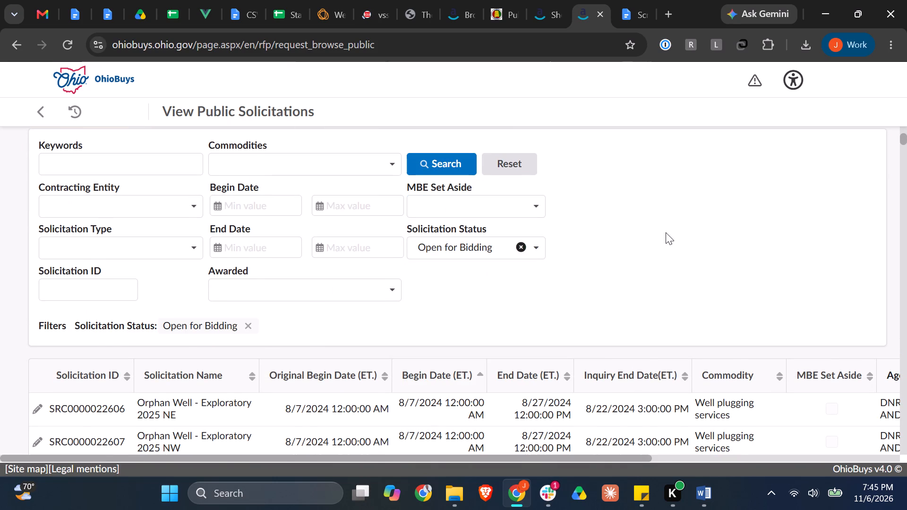
Look through the OhioBuys solicitation listing to check the statewide records and their begin dates.
scroll(666, 232, down, 3)
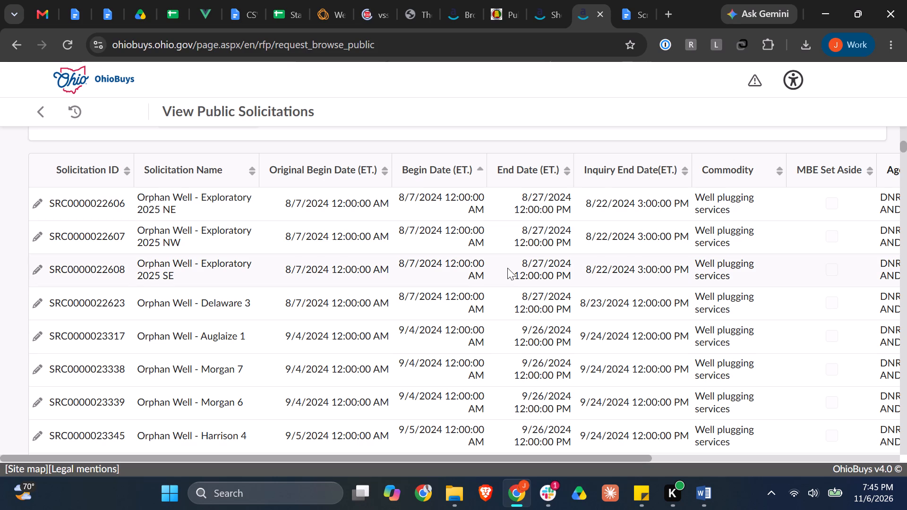
scroll(507, 268, down, 6)
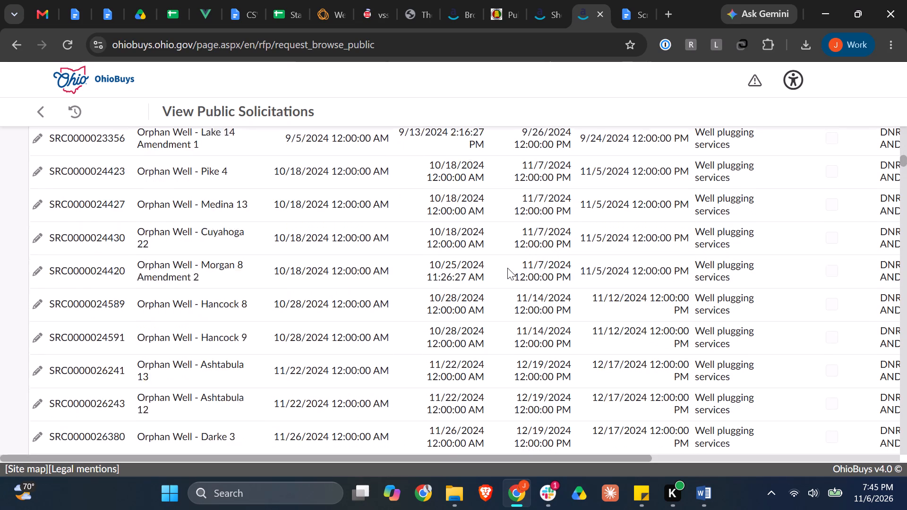
scroll(507, 268, down, 2)
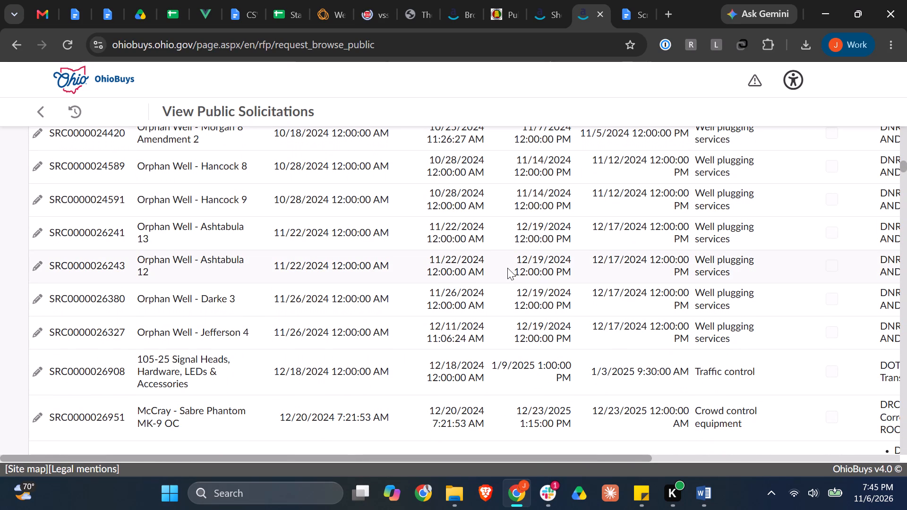
scroll(507, 268, up, 10)
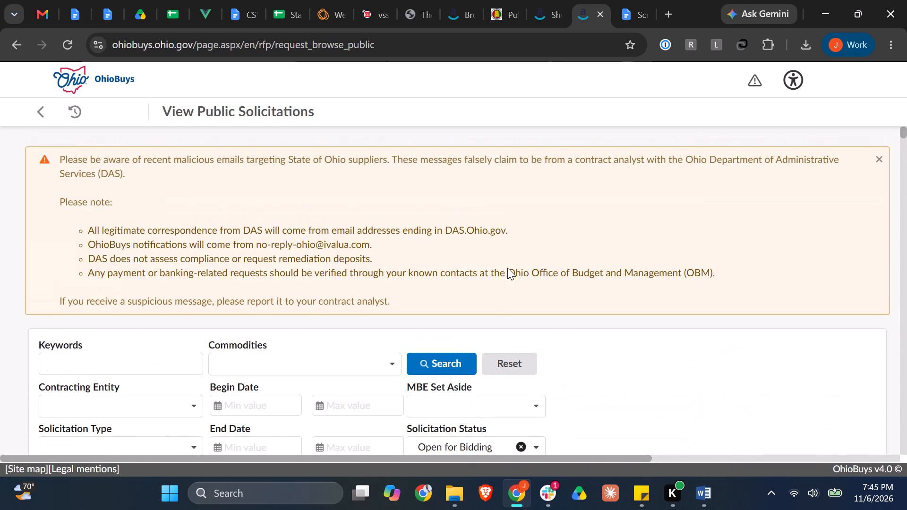
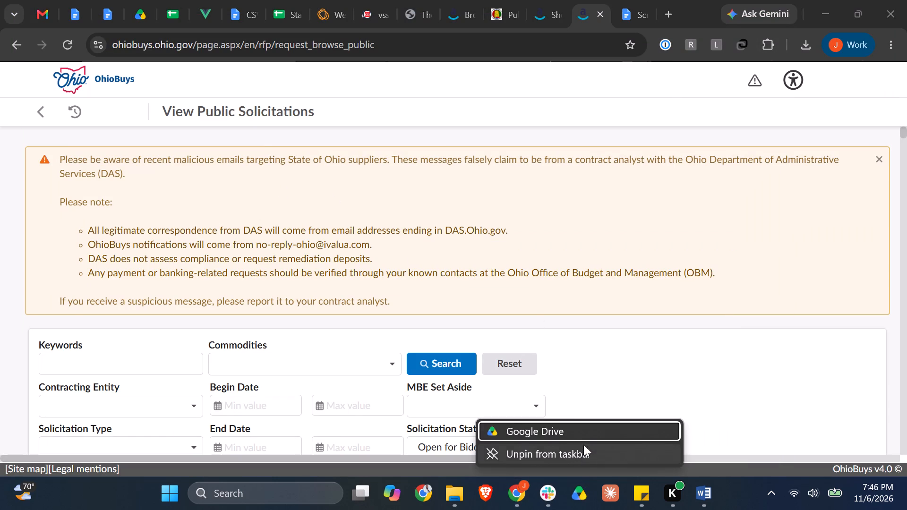
Unpin Google Drive from the taskbar.
click(549, 453)
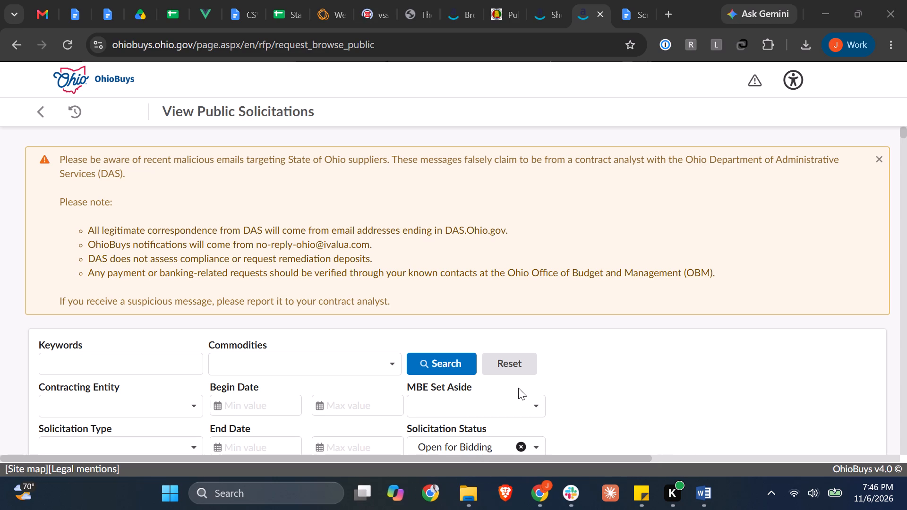
Examine the begin dates of the Open for Bidding solicitations in the OhioBuys results table.
scroll(642, 212, down, 4)
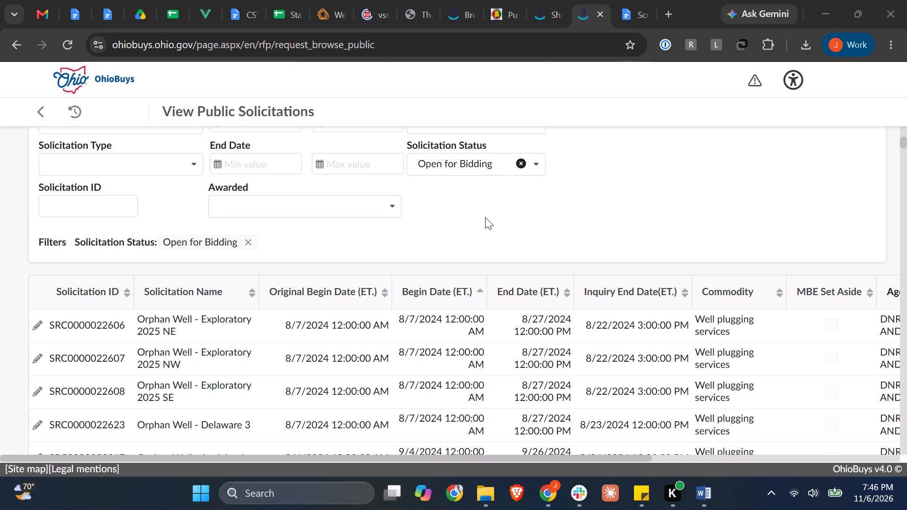
scroll(488, 244, down, 1)
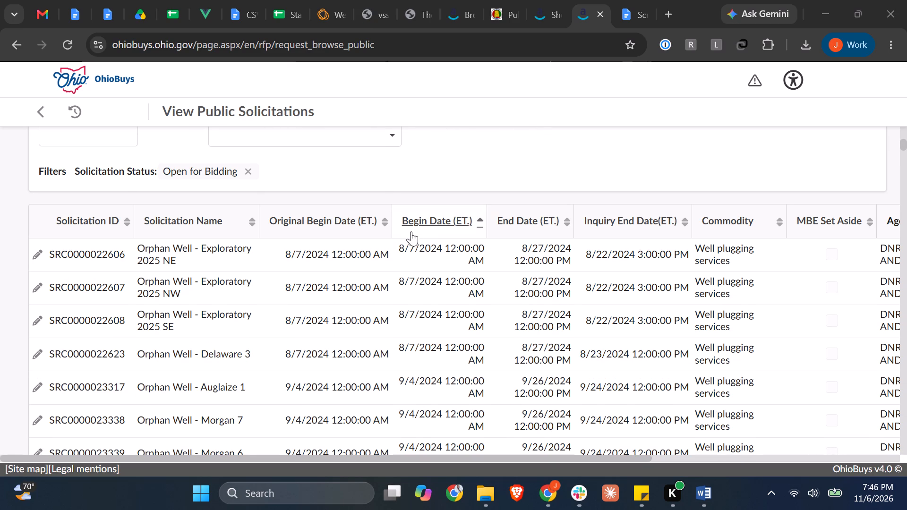
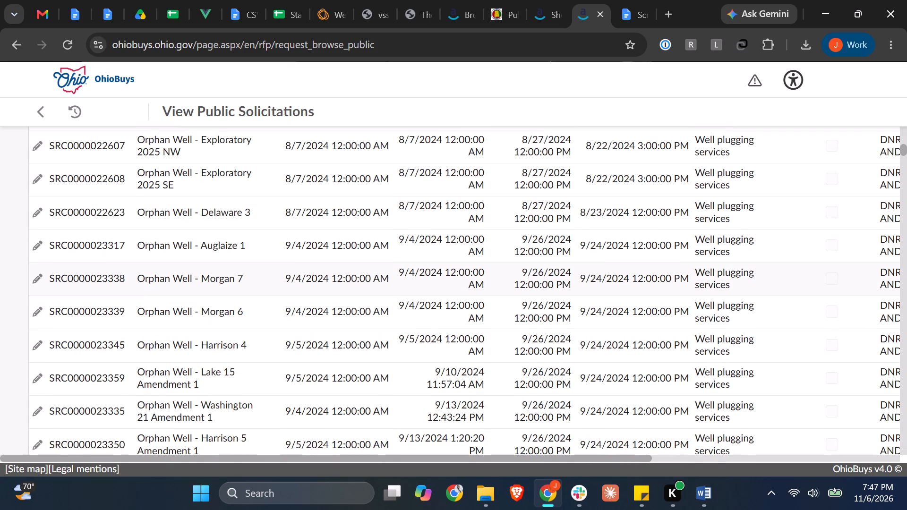
Sort the OhioBuys Open for Bidding solicitations by Begin Date (ET.) in descending order.
scroll(441, 187, up, 6)
scroll(445, 190, down, 3)
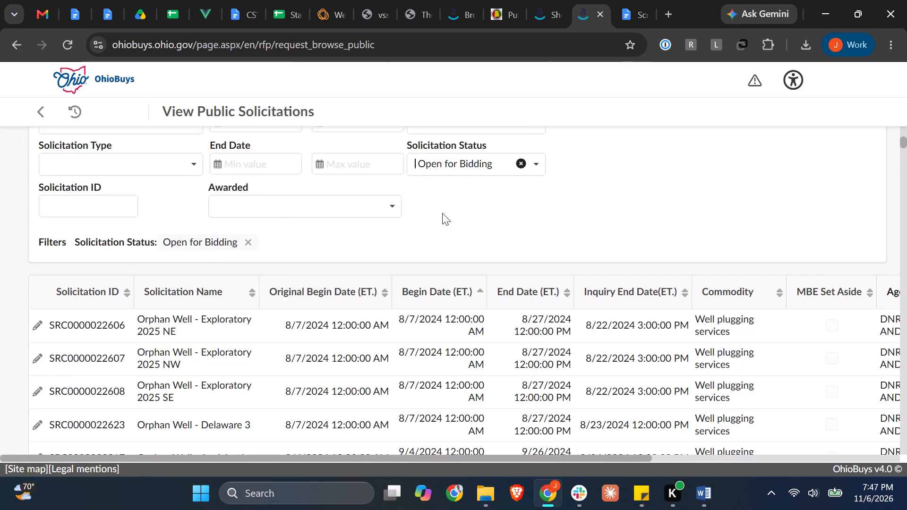
scroll(401, 240, down, 1)
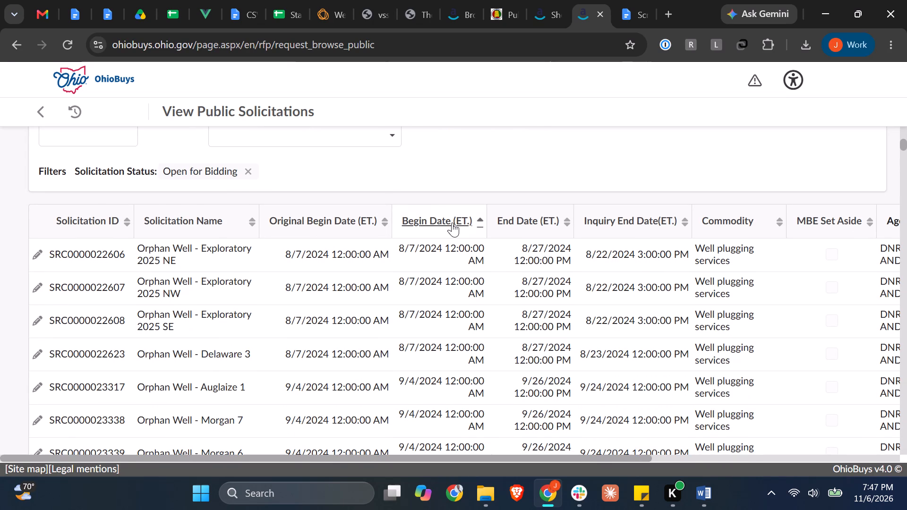
click(452, 222)
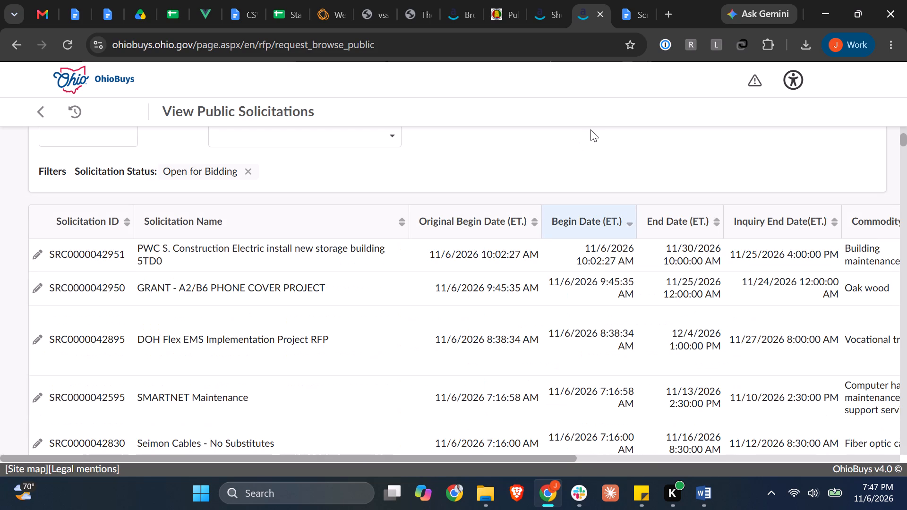
Check the Ohio section of the CSV upload instructions and save the first results page's RFPs with RFP Extractor.
click(248, 0)
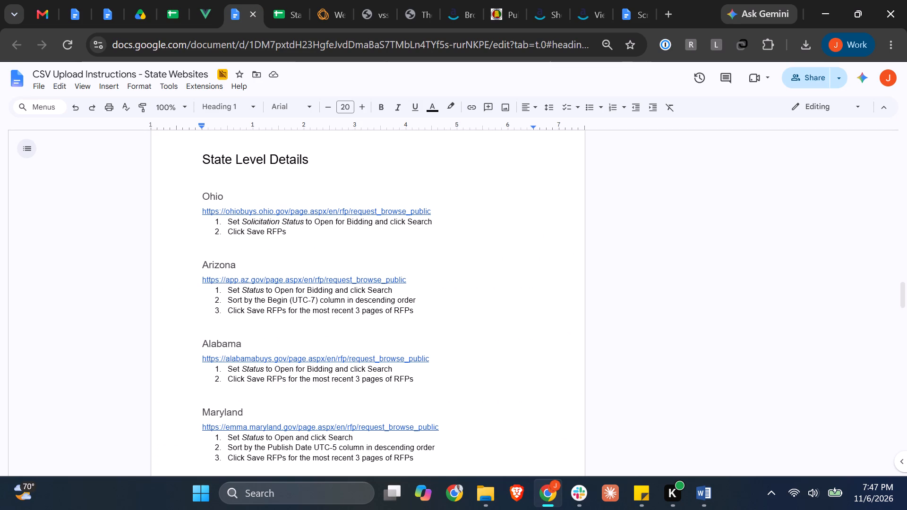
click(588, 0)
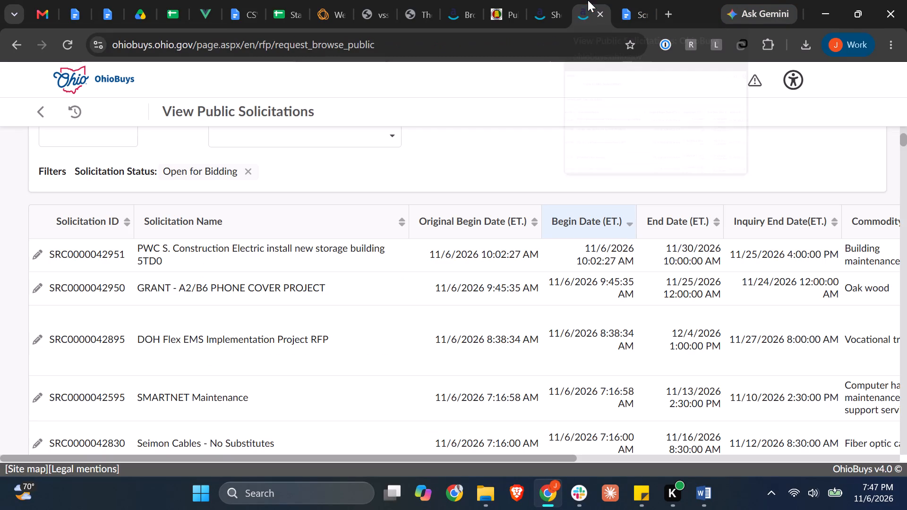
click(688, 43)
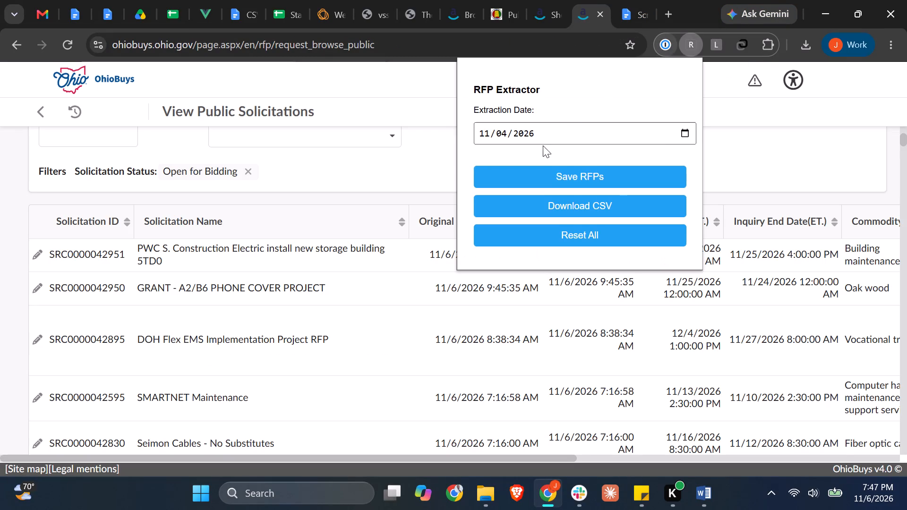
click(568, 174)
click(737, 186)
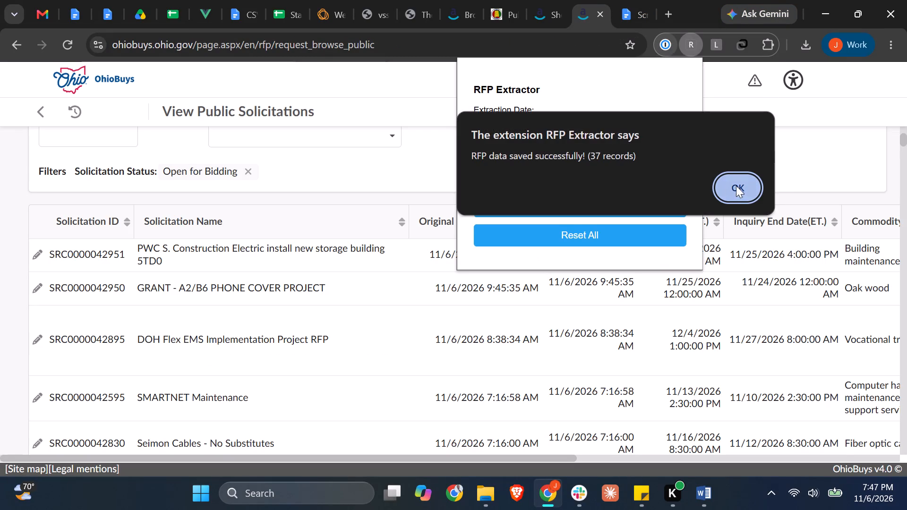
click(422, 177)
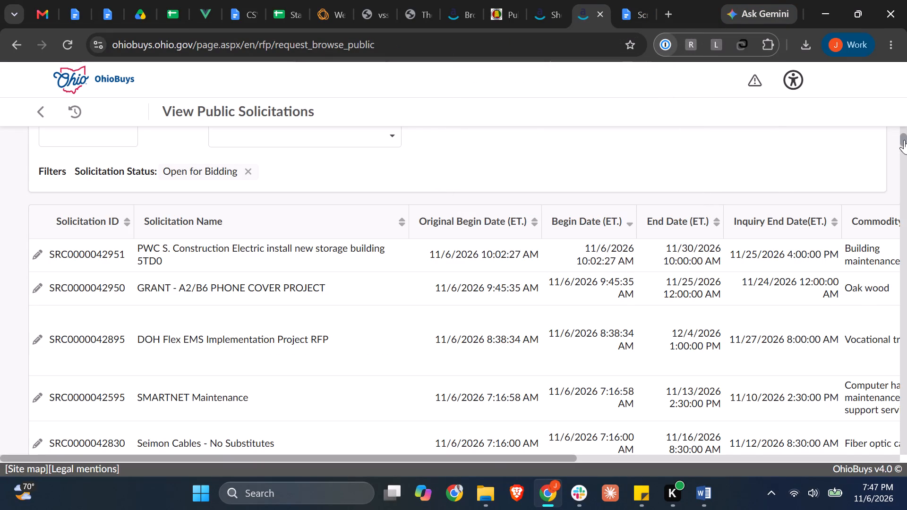
Open page 2 of the OhioBuys results and try to save its RFPs with RFP Extractor.
drag(904, 140, 901, 464)
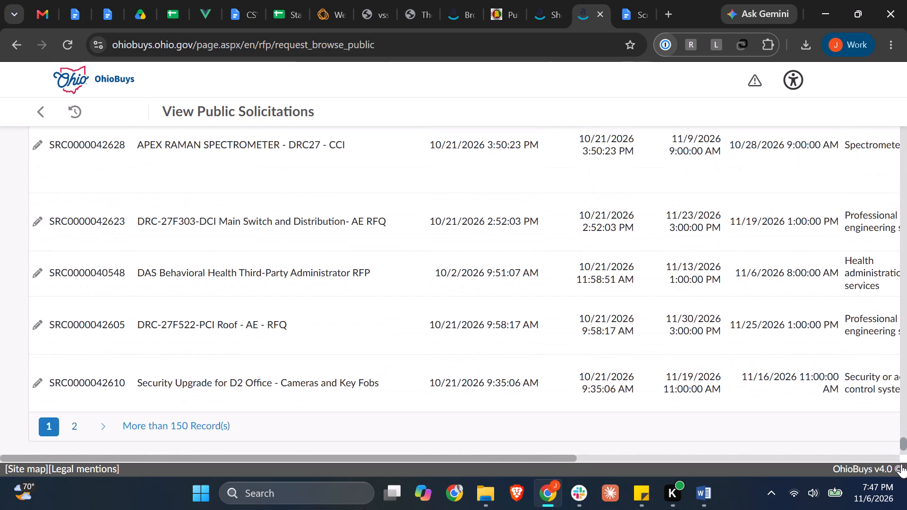
drag(901, 464, 903, 464)
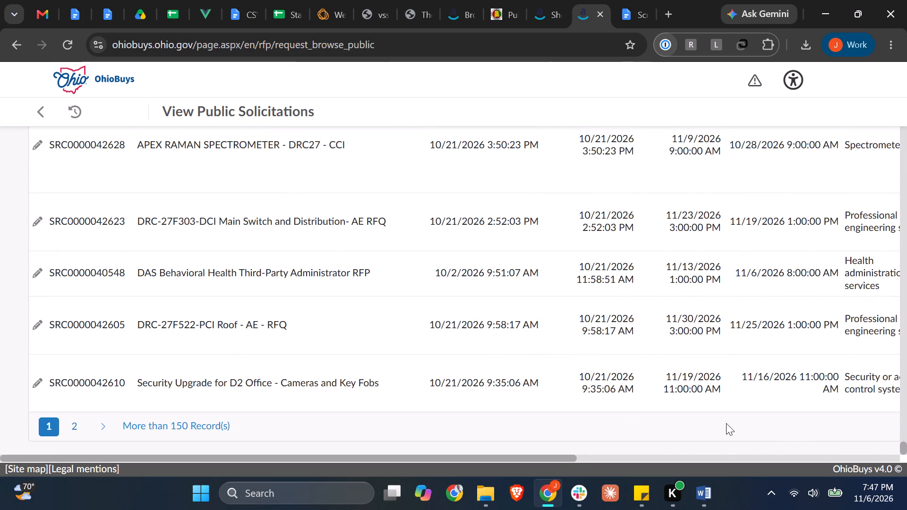
click(72, 427)
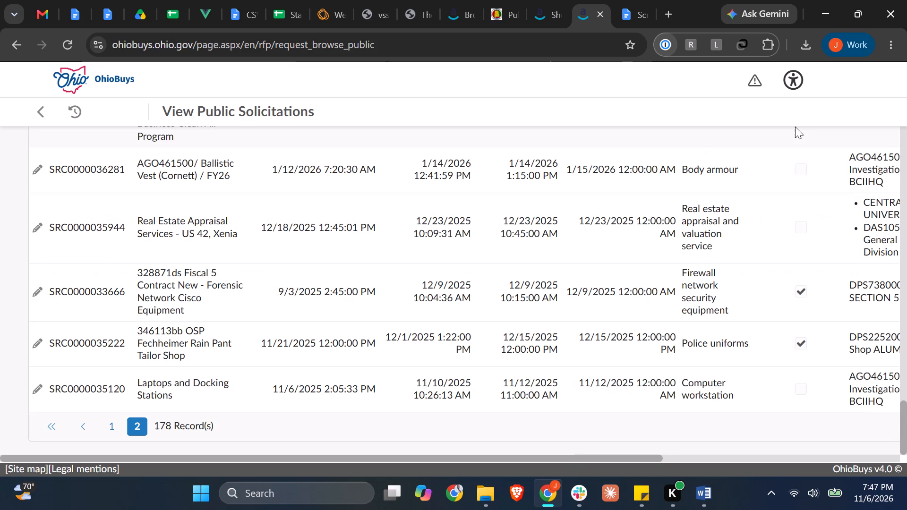
drag(902, 408, 896, 233)
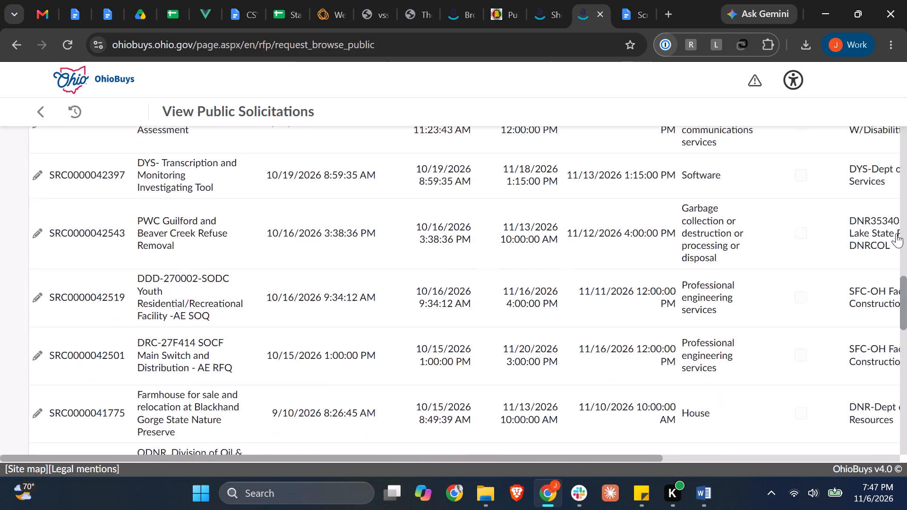
drag(896, 233, 906, 79)
click(697, 41)
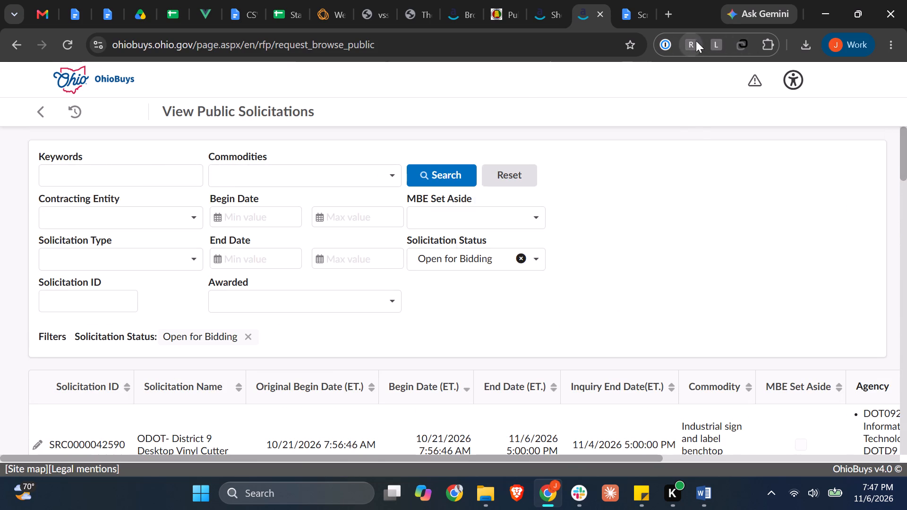
click(575, 173)
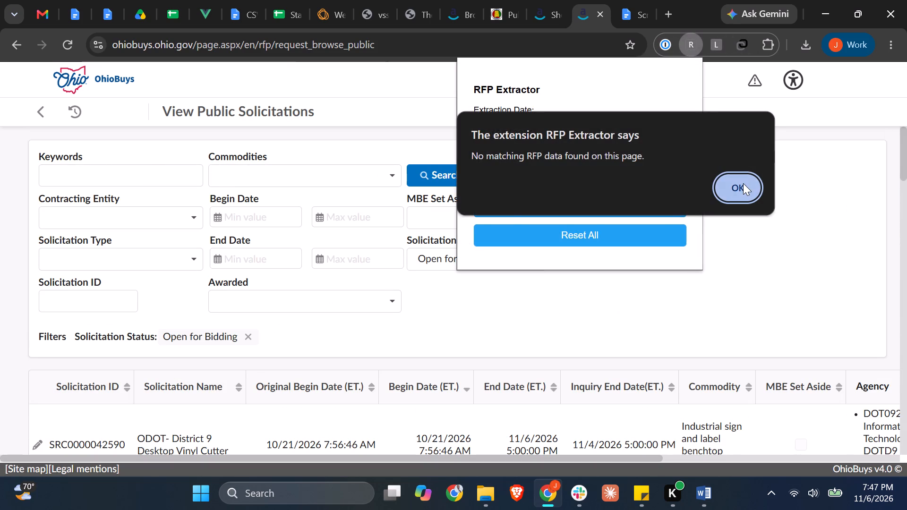
click(744, 183)
click(747, 192)
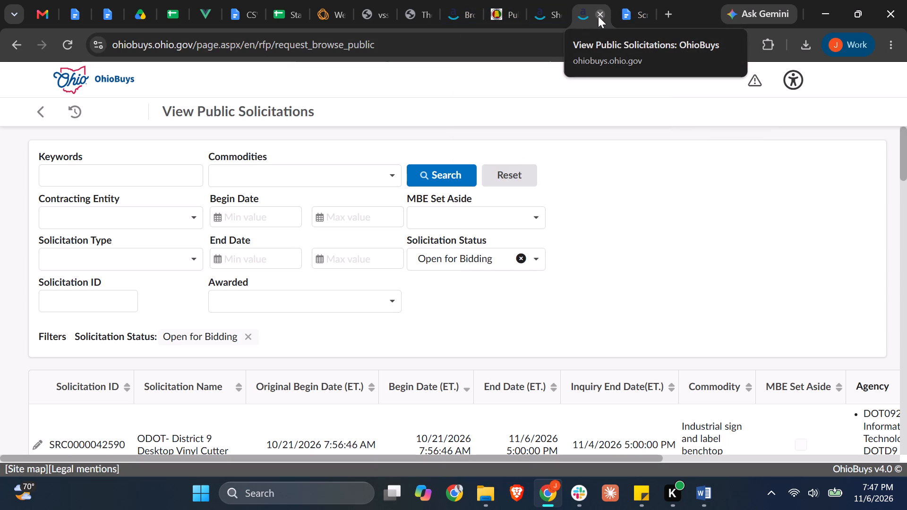
Close the OhioBuys View Public Solicitations page.
click(598, 16)
Bring up the Arizona request-for-proposals page and the State CSV Upload Tracker spreadsheet.
click(544, 0)
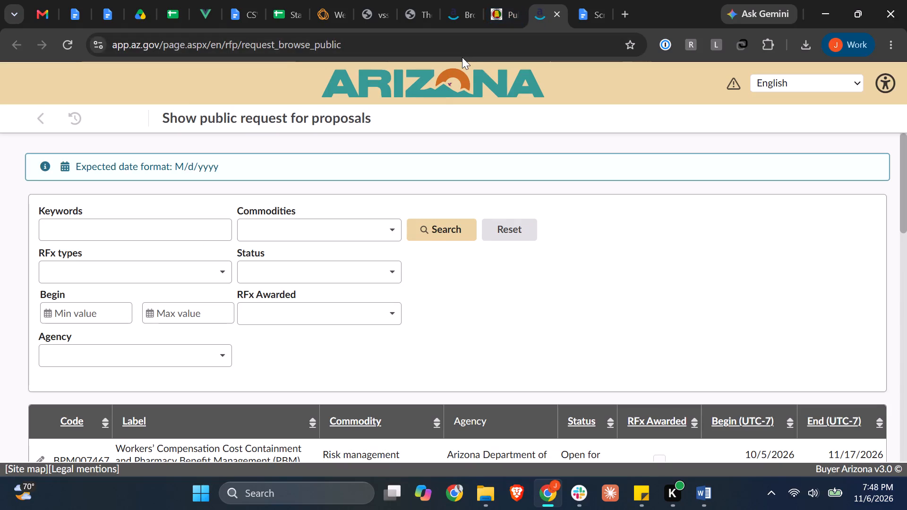
click(283, 0)
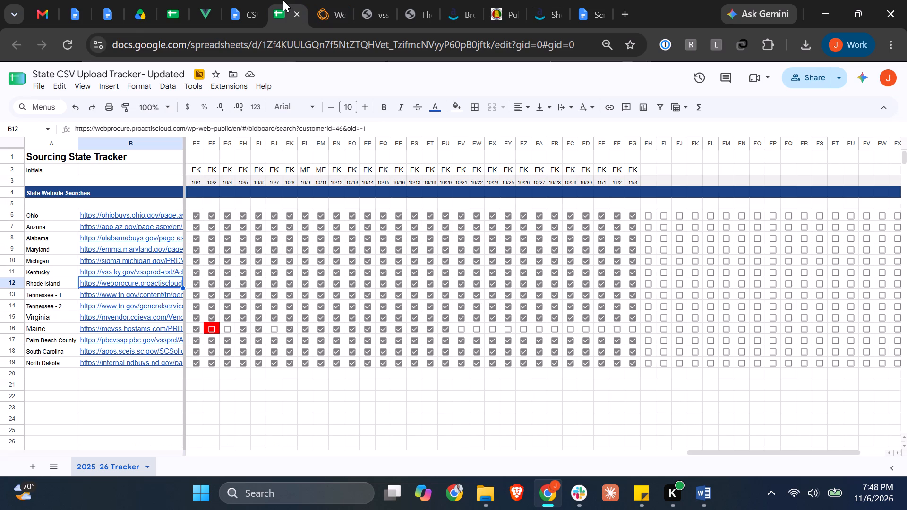
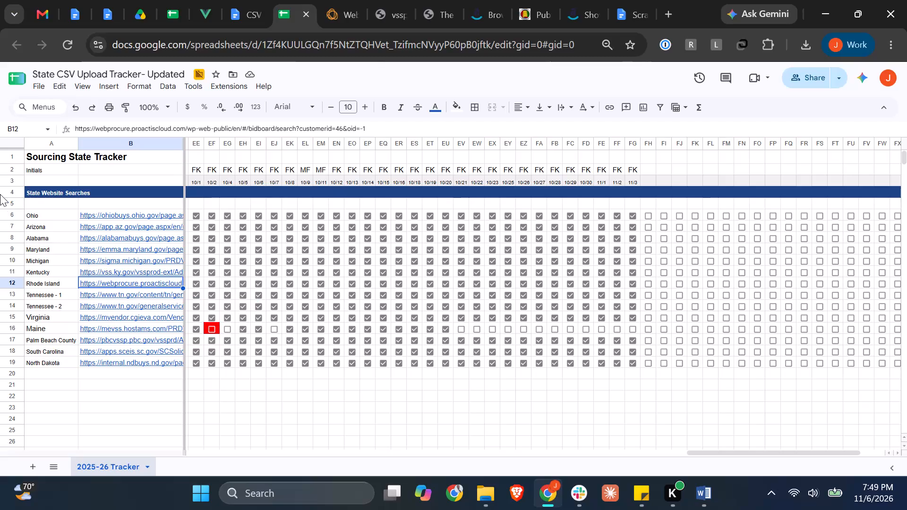
Filter Arizona's public requests for proposals to the status Open for Bidding and run the search.
click(578, 0)
click(352, 275)
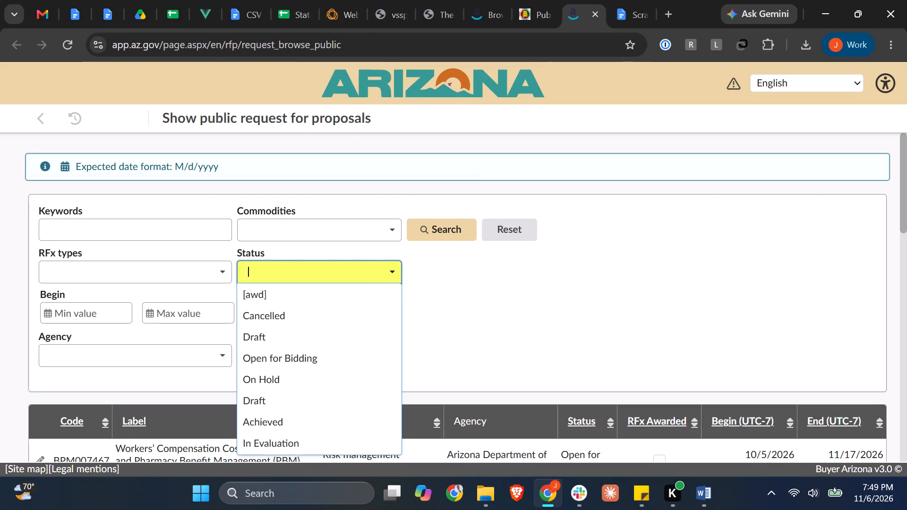
click(345, 359)
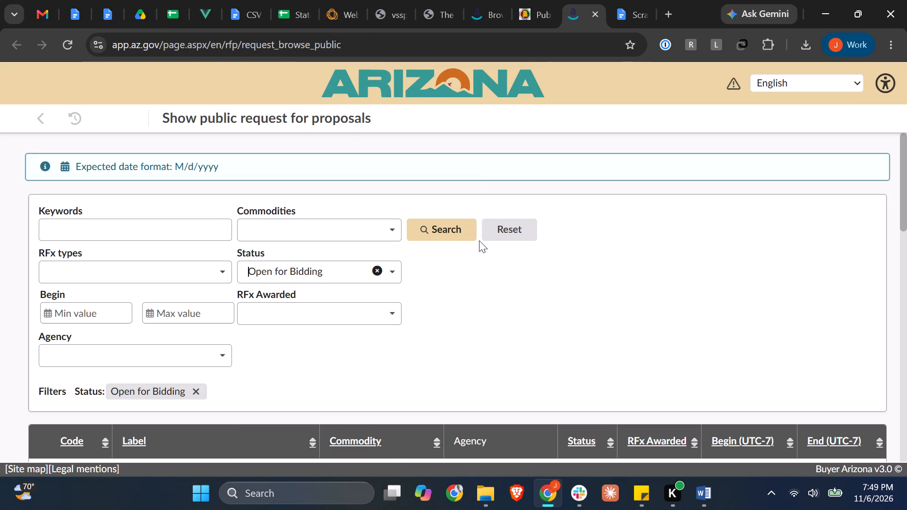
click(428, 236)
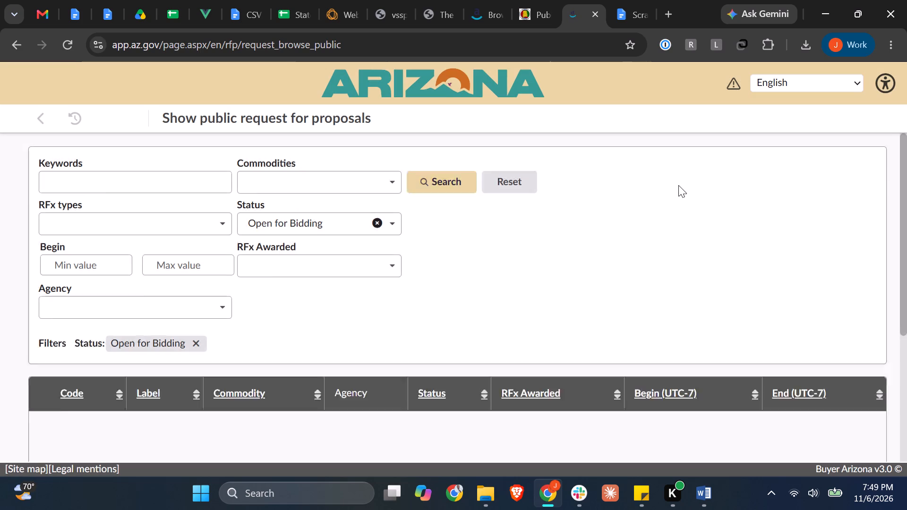
Save the RFPs from the unsorted first page of Arizona's open solicitations with RFP Extractor.
scroll(678, 185, down, 3)
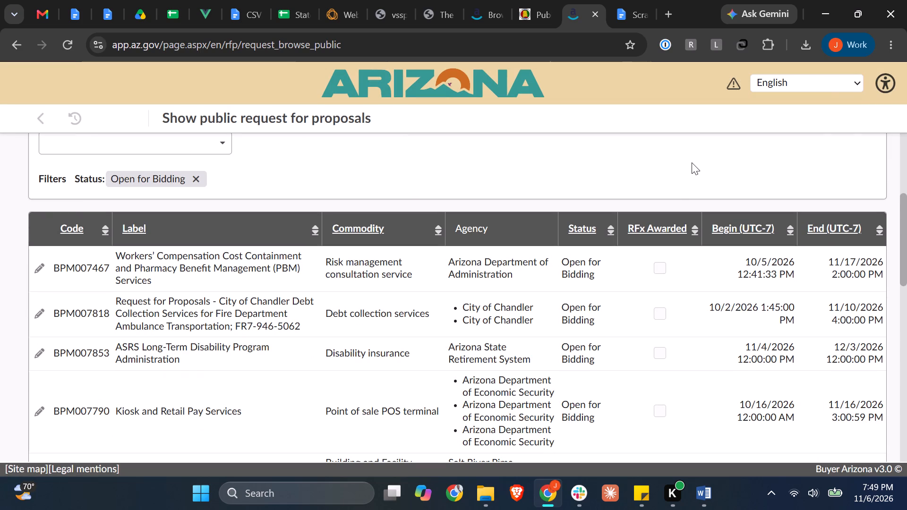
click(686, 45)
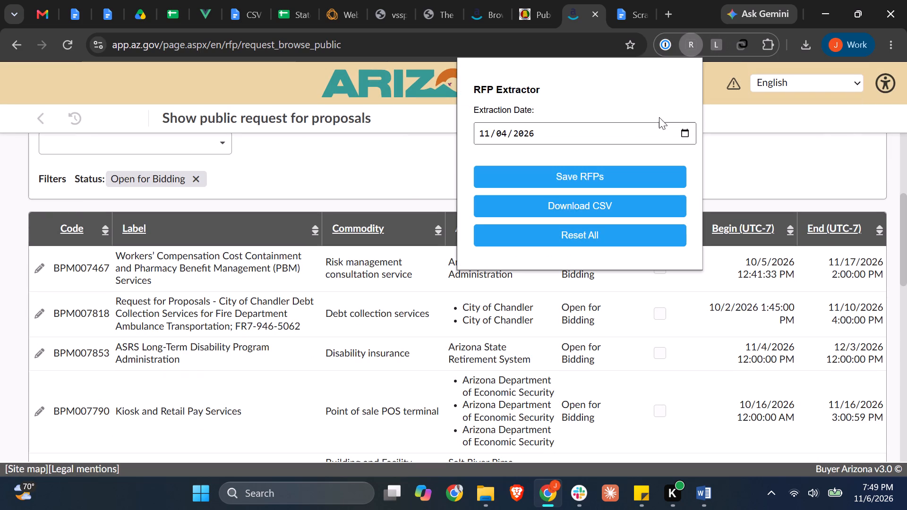
click(581, 176)
click(731, 187)
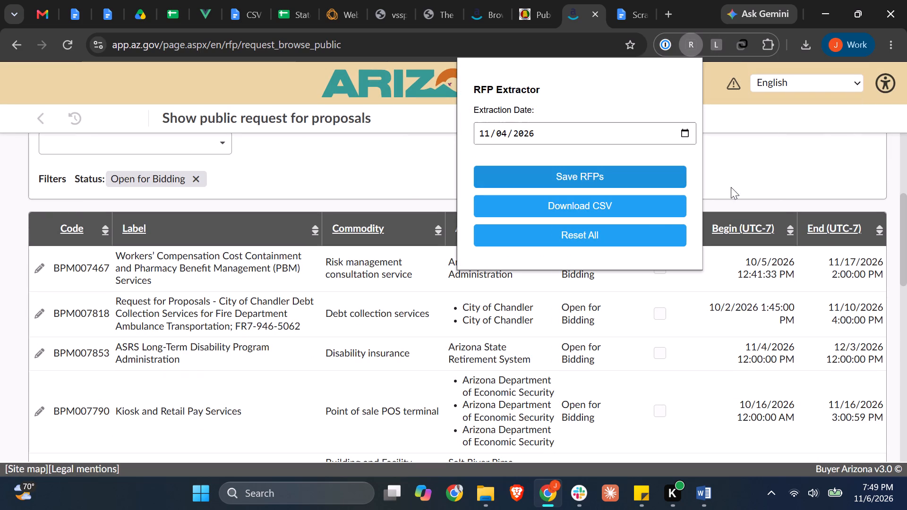
click(744, 182)
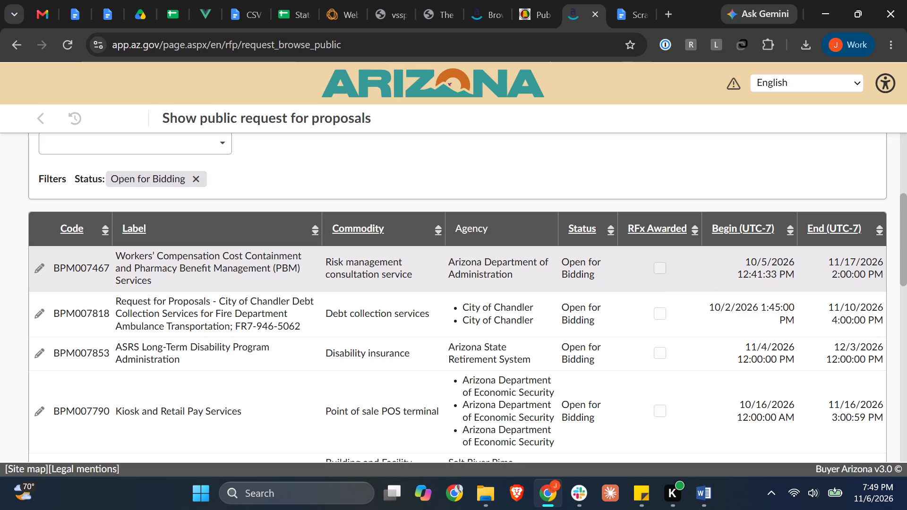
Sort the Arizona results by Begin (UTC-7) in descending order, consulting the Arizona section of the CSV upload instructions.
click(740, 228)
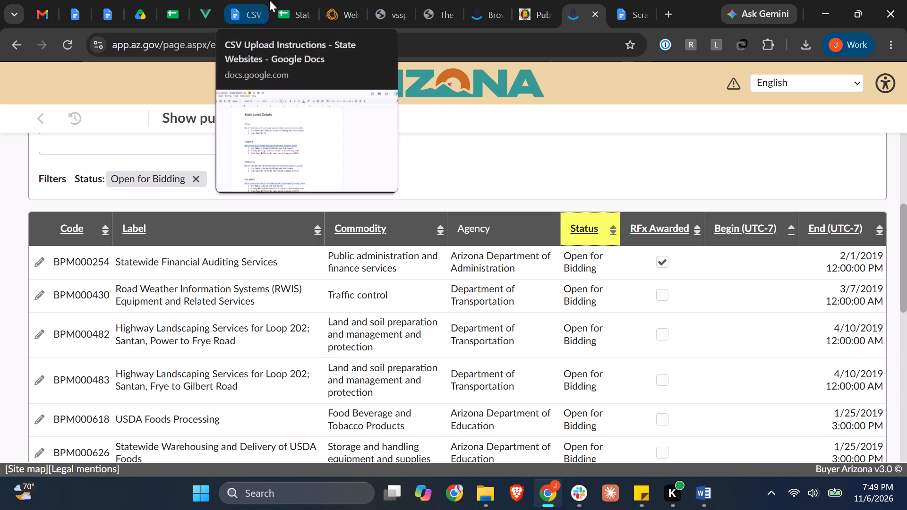
click(230, 0)
scroll(252, 264, down, 1)
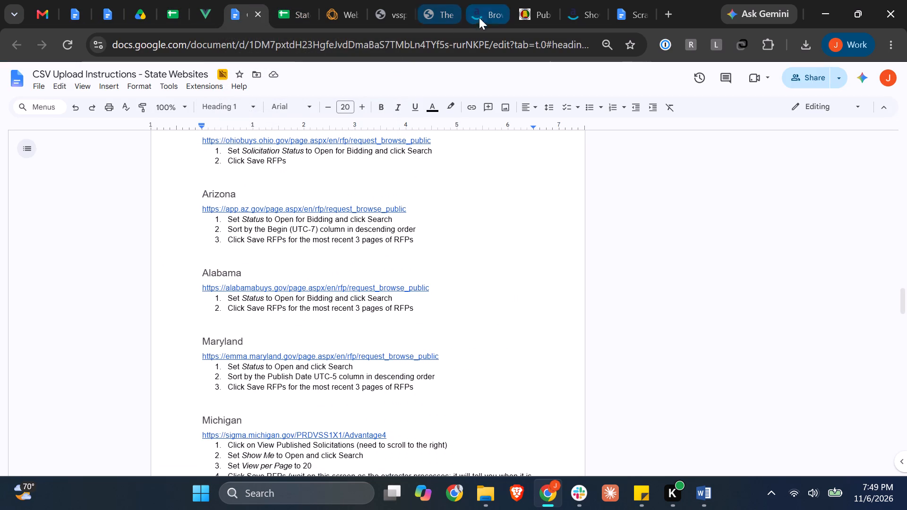
click(597, 0)
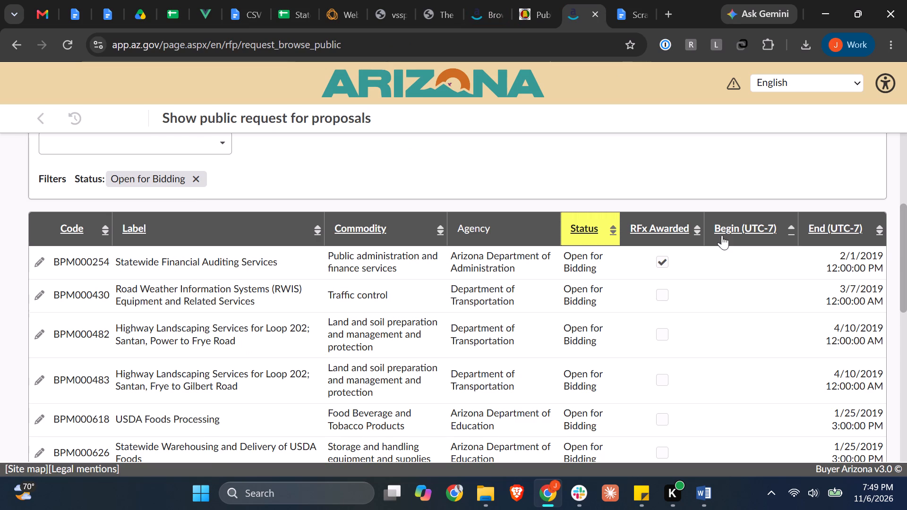
click(756, 229)
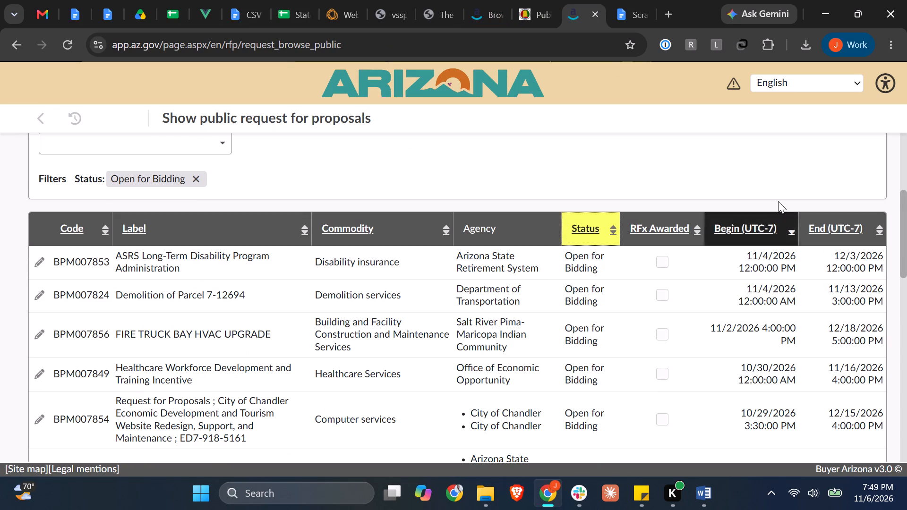
Save the RFPs from the first page of the sorted Arizona results with RFP Extractor.
click(688, 44)
click(588, 175)
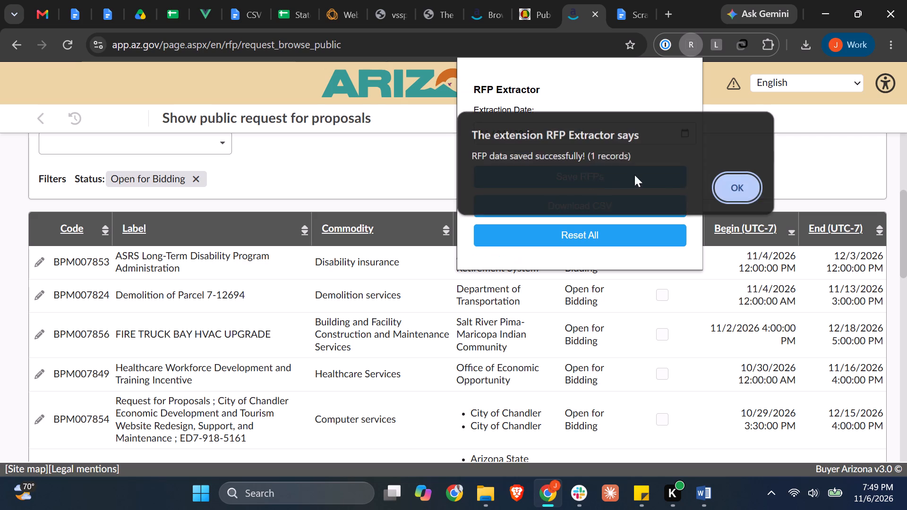
click(723, 180)
click(755, 159)
Check the Begin dates through the end of the first Arizona results page and close the Arizona page.
scroll(596, 232, down, 2)
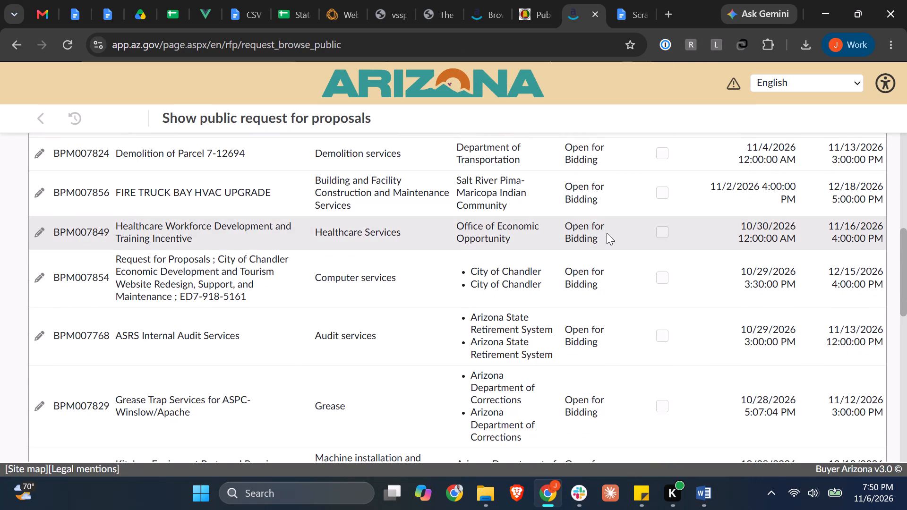
scroll(568, 257, down, 6)
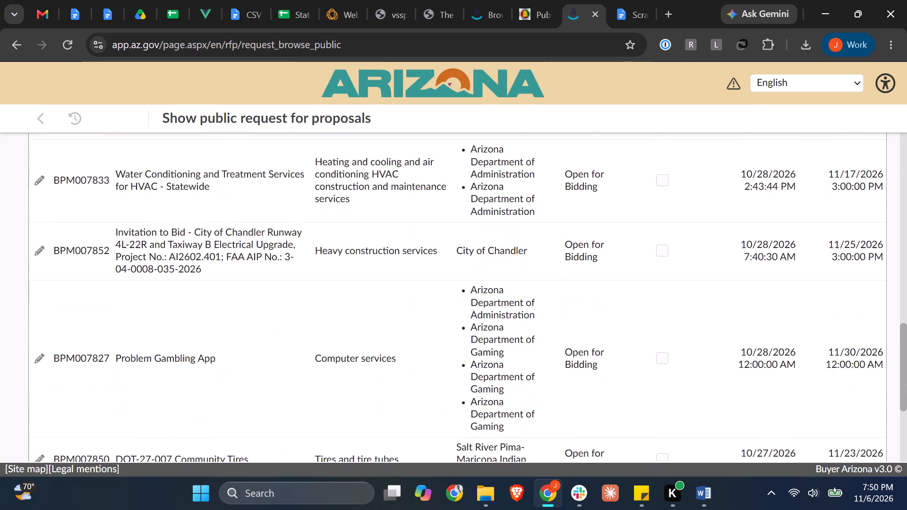
scroll(571, 259, down, 7)
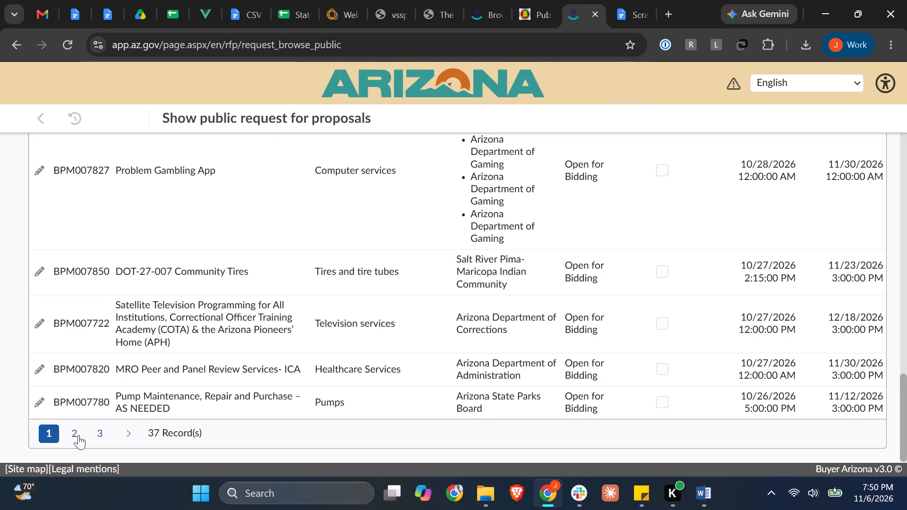
scroll(355, 214, up, 6)
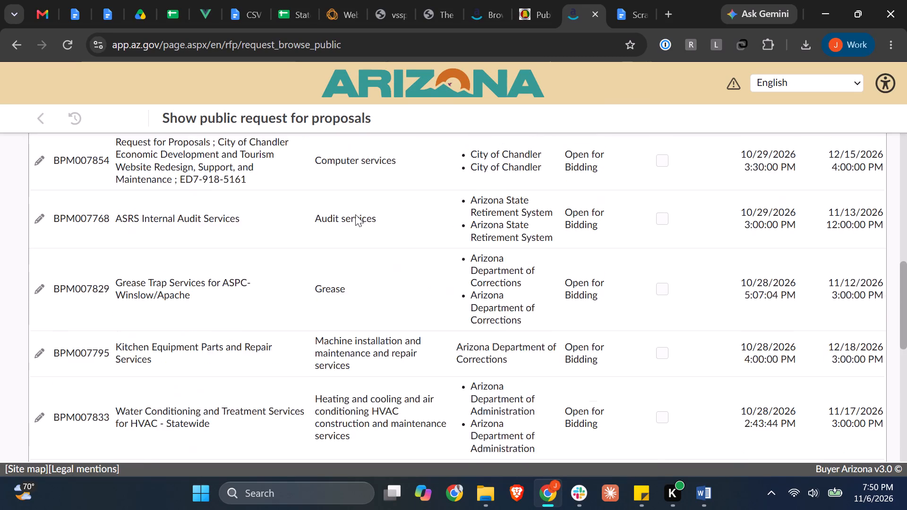
scroll(355, 214, up, 14)
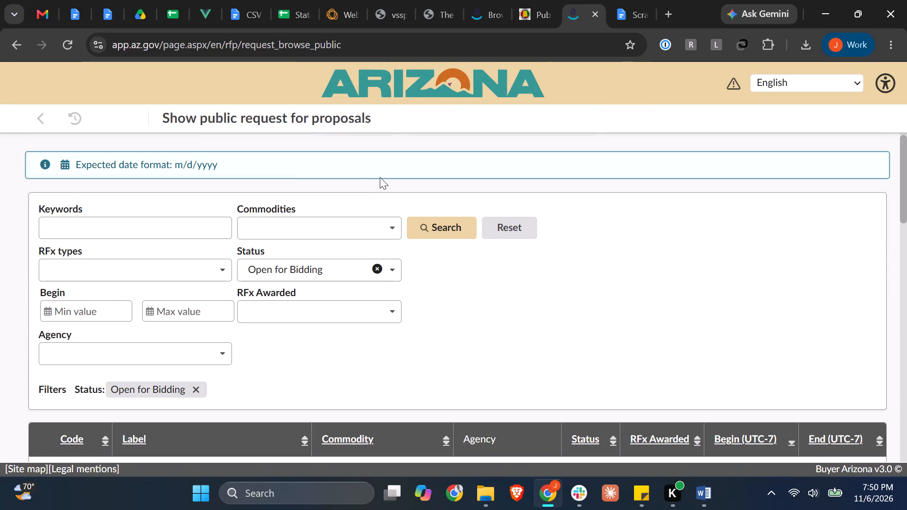
click(594, 9)
Bring up the Alabama Public Solicitations page and check the Alabama section of the CSV upload instructions.
click(525, 0)
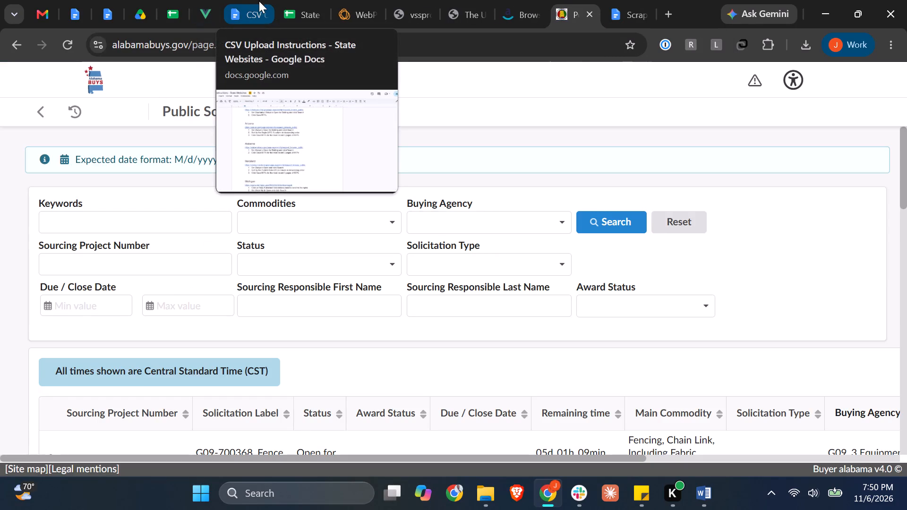
click(244, 4)
scroll(343, 248, down, 1)
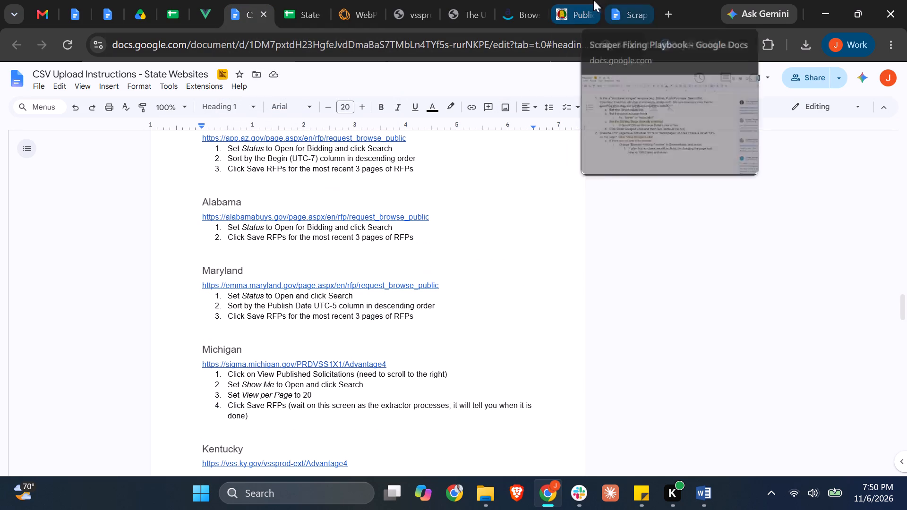
click(554, 0)
click(346, 256)
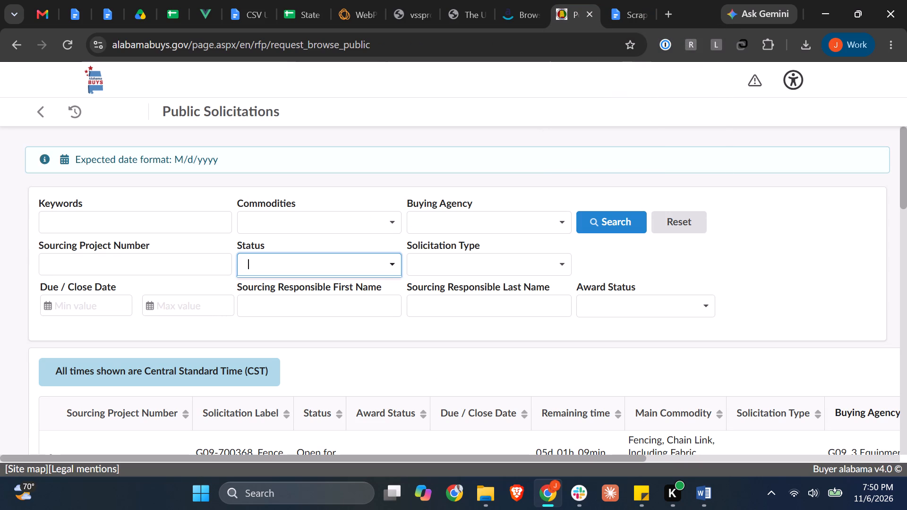
Sort the Alabama public solicitations by Due / Close Date in descending order.
scroll(749, 226, down, 1)
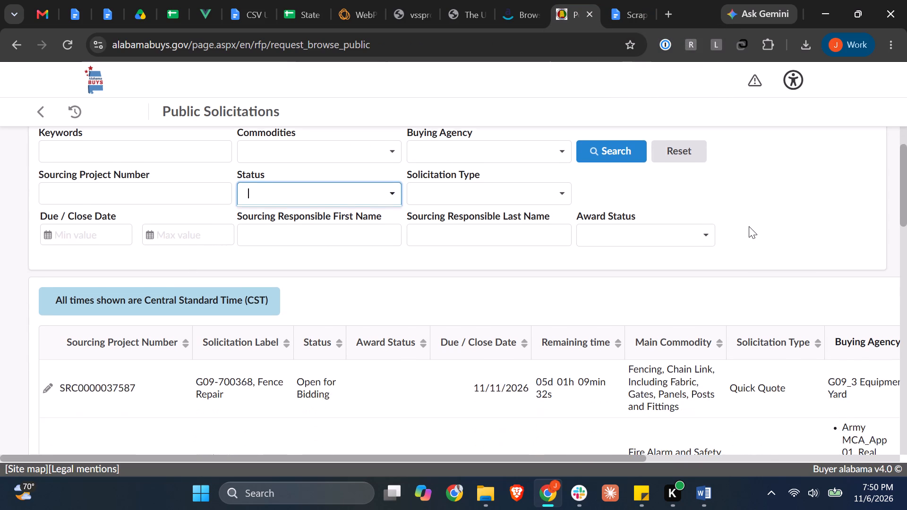
scroll(749, 226, down, 2)
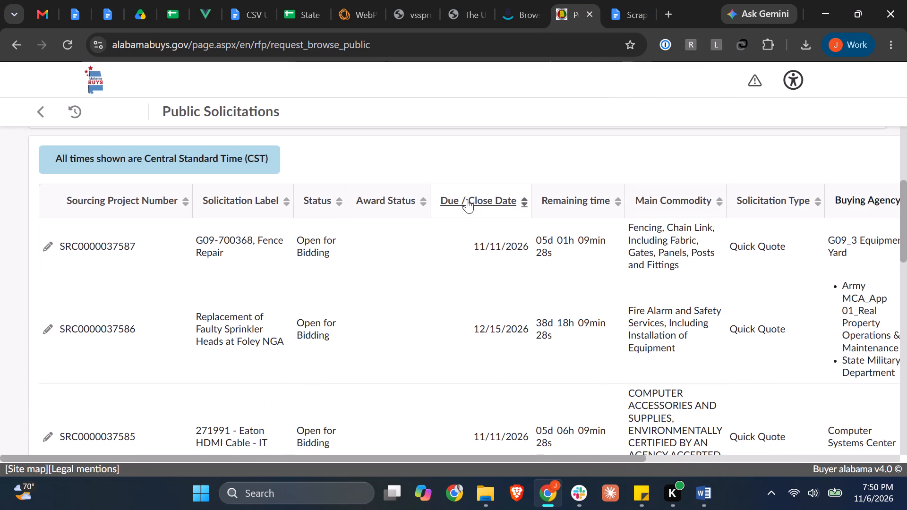
click(484, 200)
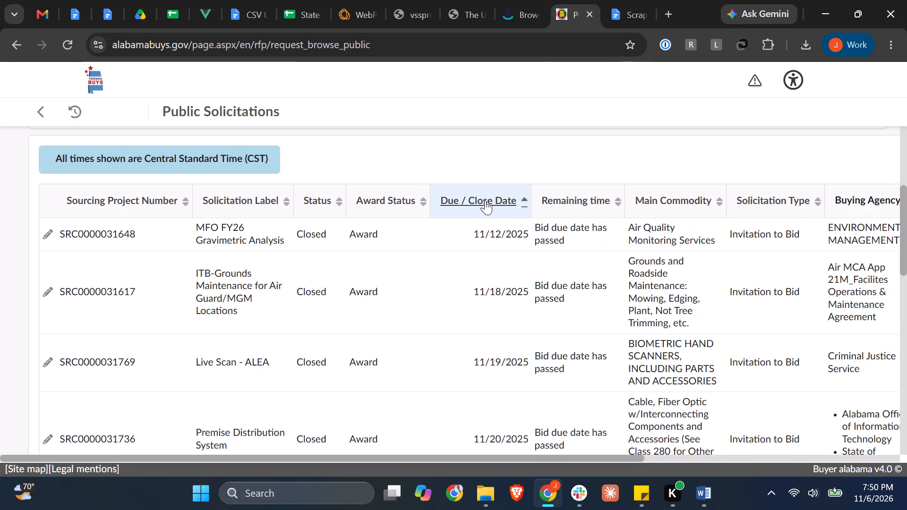
click(485, 200)
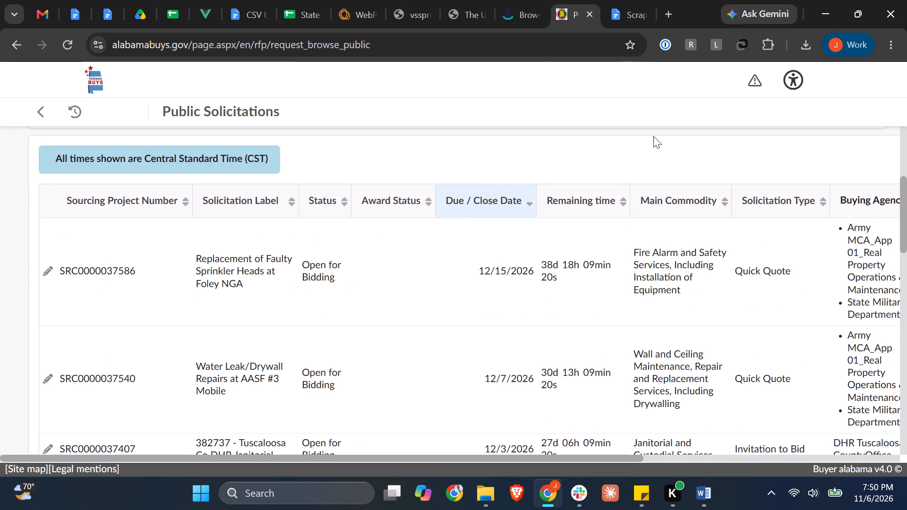
Save the RFPs from the first page of the sorted Alabama results with RFP Extractor.
click(685, 49)
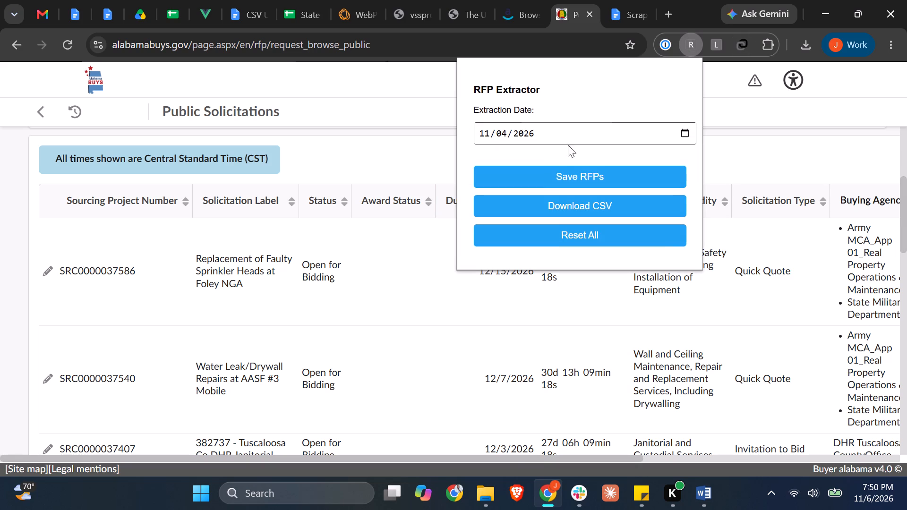
click(556, 177)
click(738, 182)
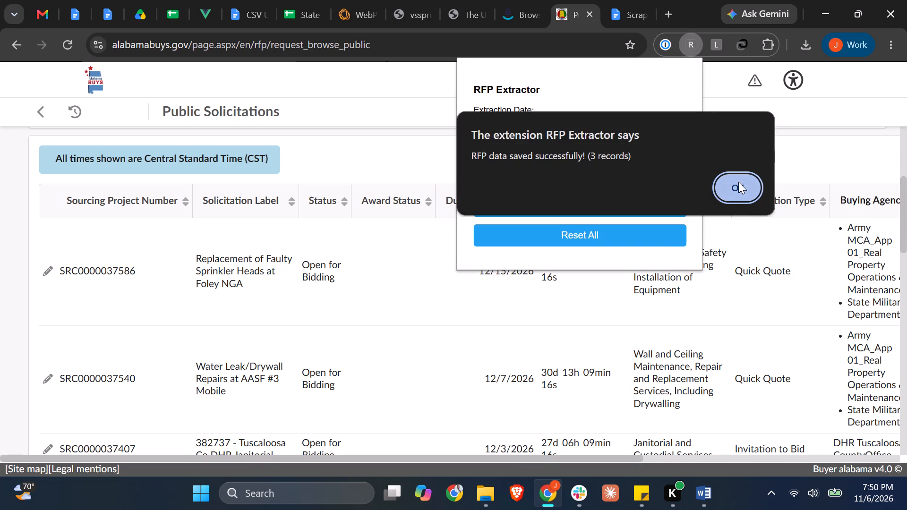
click(388, 263)
Look through the statuses and due dates of the solicitations on the first Alabama results page.
scroll(515, 259, down, 2)
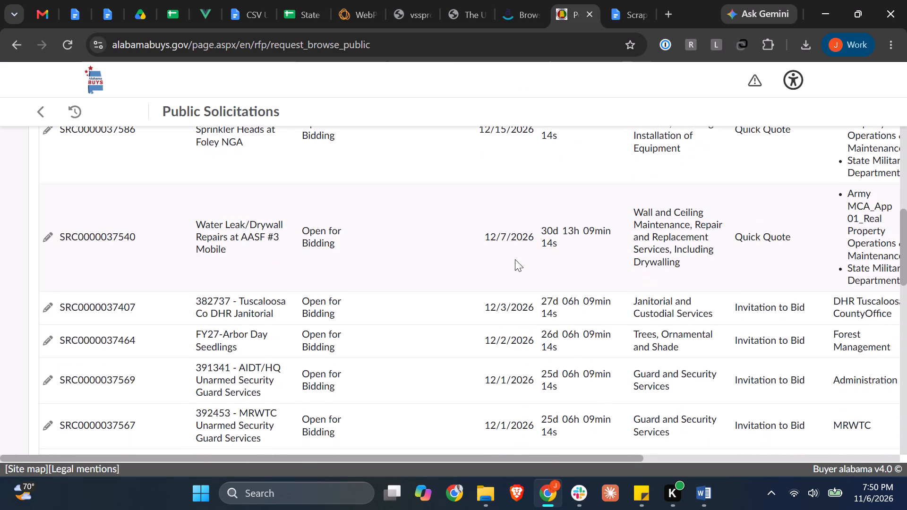
scroll(489, 282, down, 2)
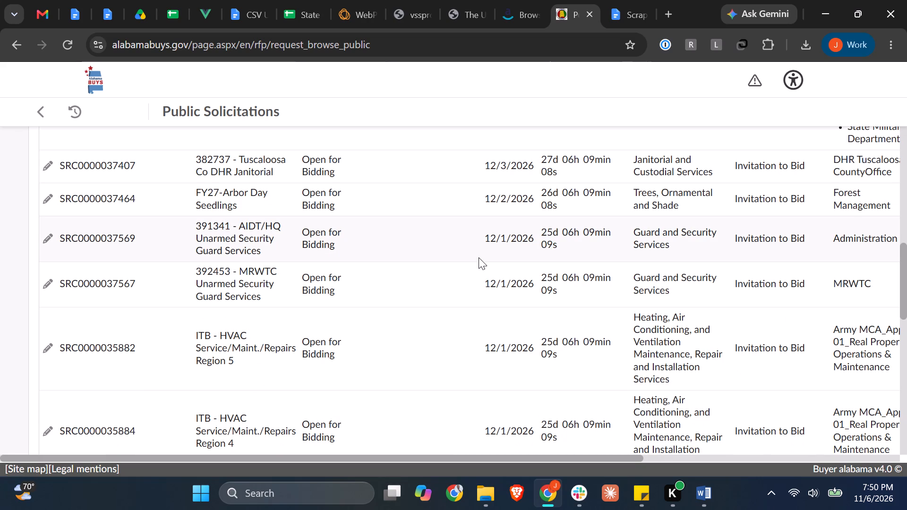
scroll(479, 257, up, 5)
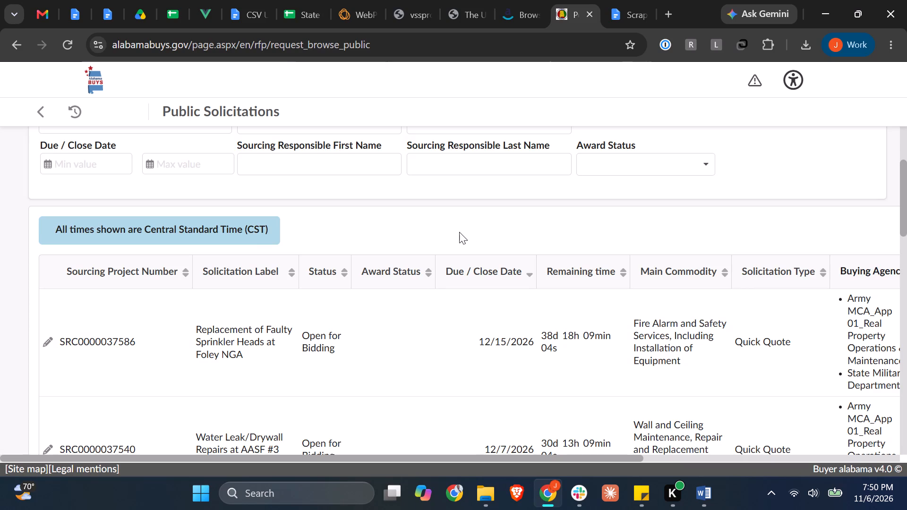
scroll(459, 232, down, 12)
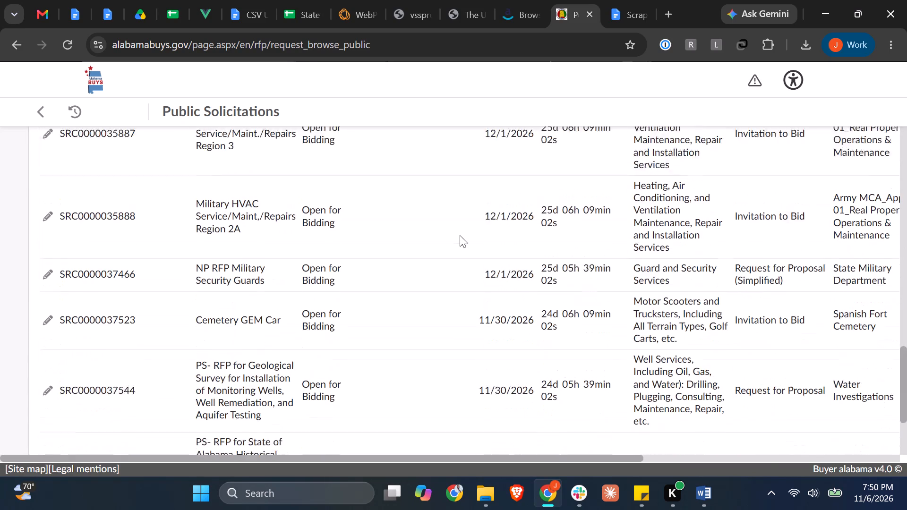
scroll(460, 235, down, 2)
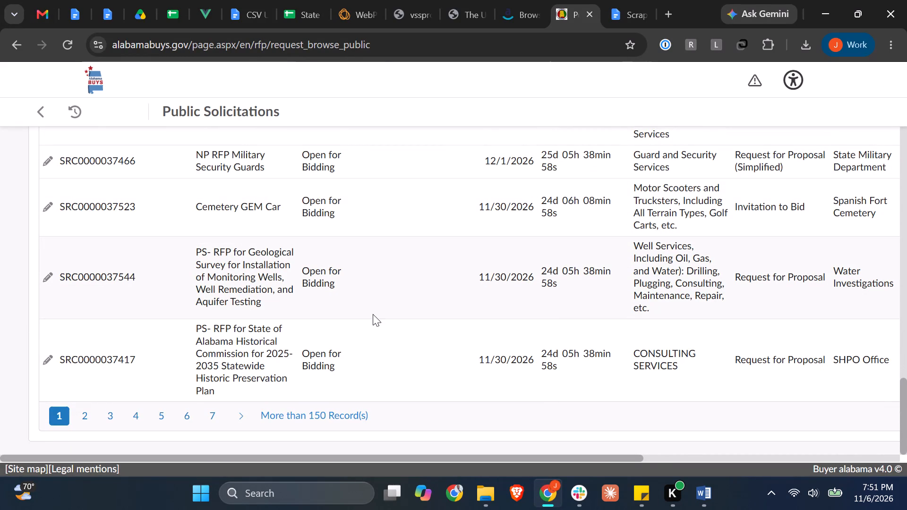
scroll(456, 286, up, 13)
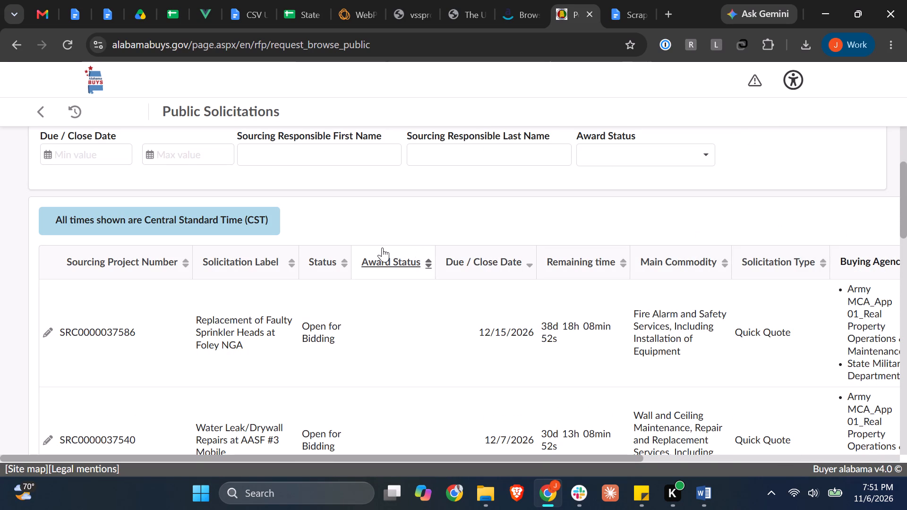
Recheck the Alabama section of the CSV upload instructions and open page 2 of the Alabama solicitations.
click(242, 0)
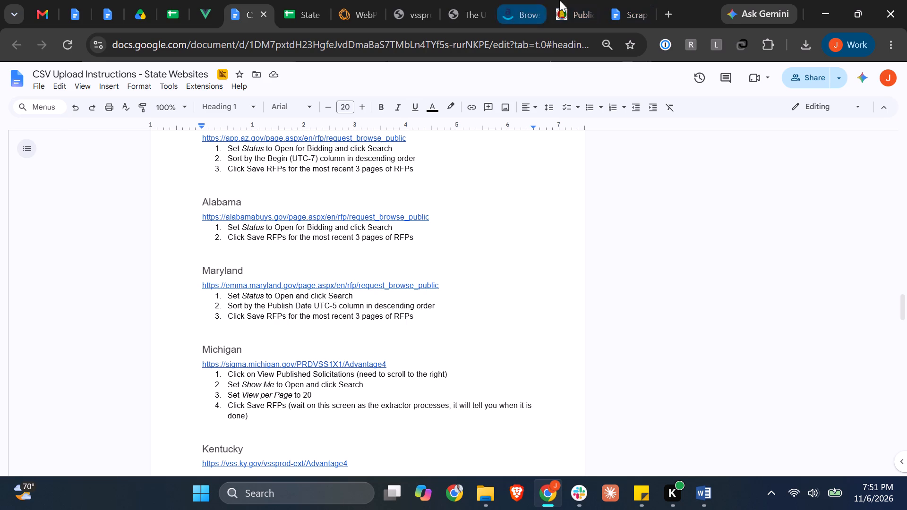
click(574, 0)
scroll(163, 297, down, 15)
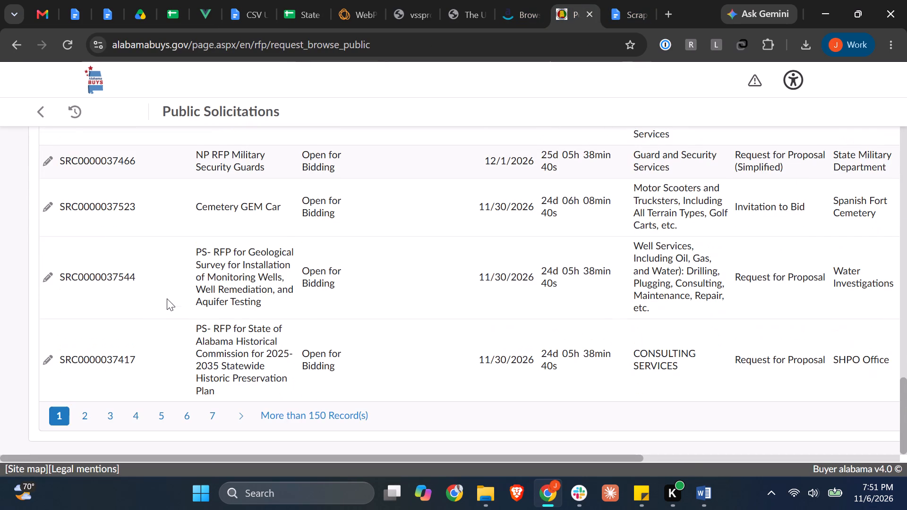
scroll(167, 298, down, 3)
click(82, 416)
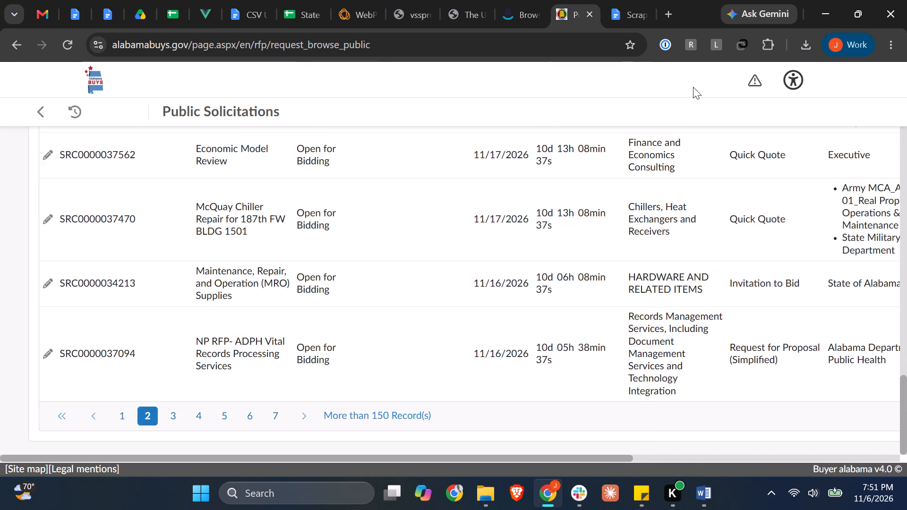
Save the RFPs from page 2 of the Alabama solicitations with RFP Extractor.
click(680, 44)
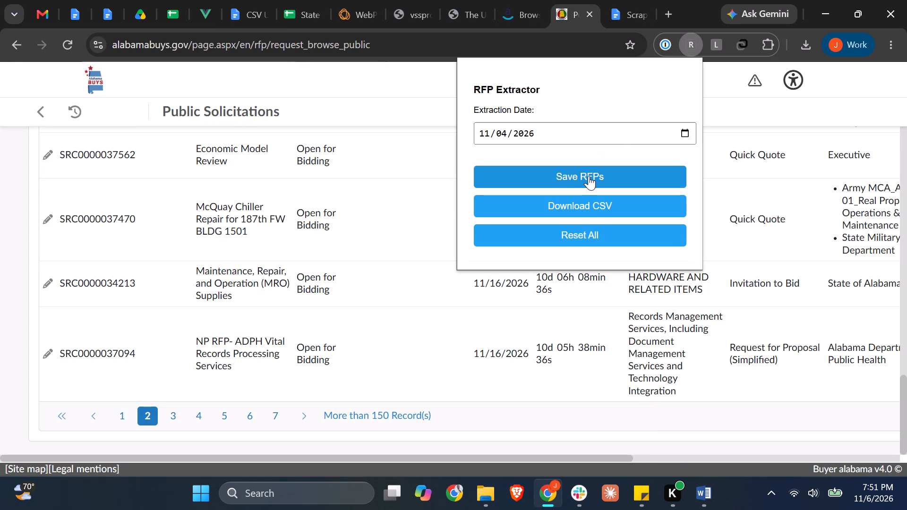
click(589, 176)
click(727, 181)
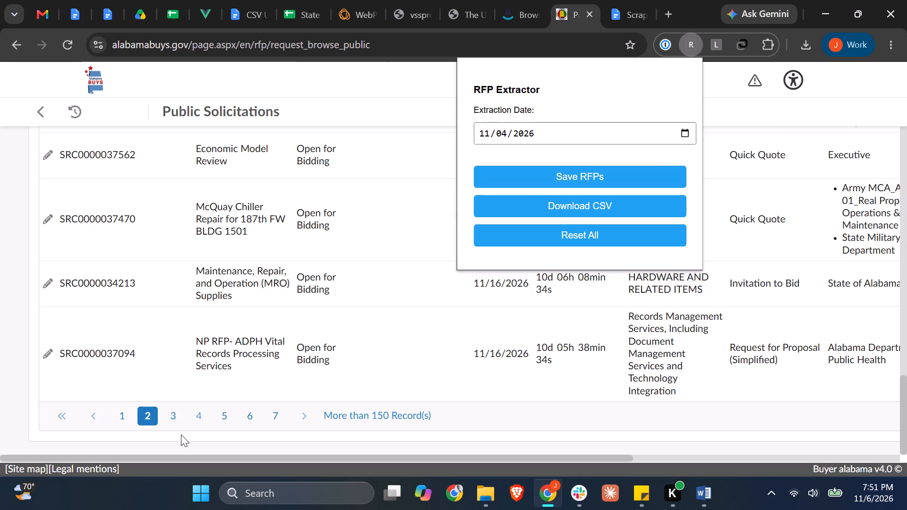
Save the RFPs from page 3 of the Alabama solicitations with RFP Extractor and close the Alabama site.
click(175, 418)
click(686, 45)
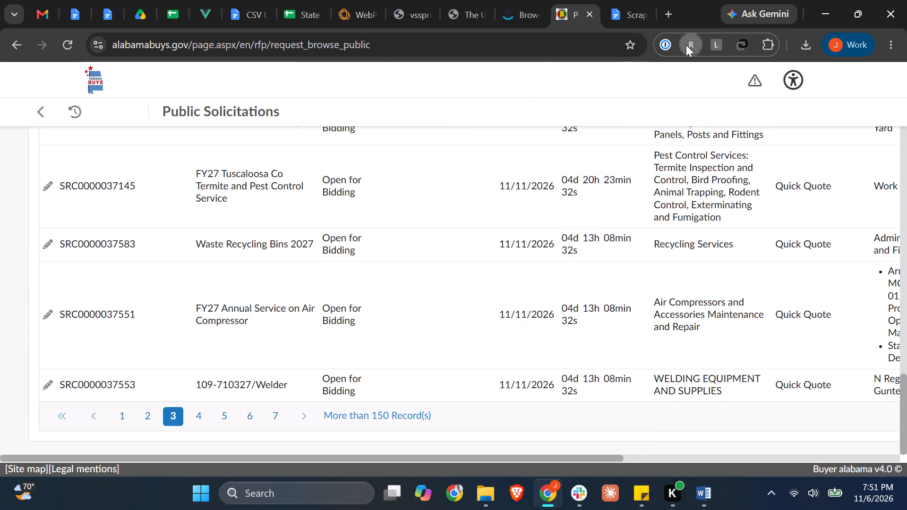
click(581, 177)
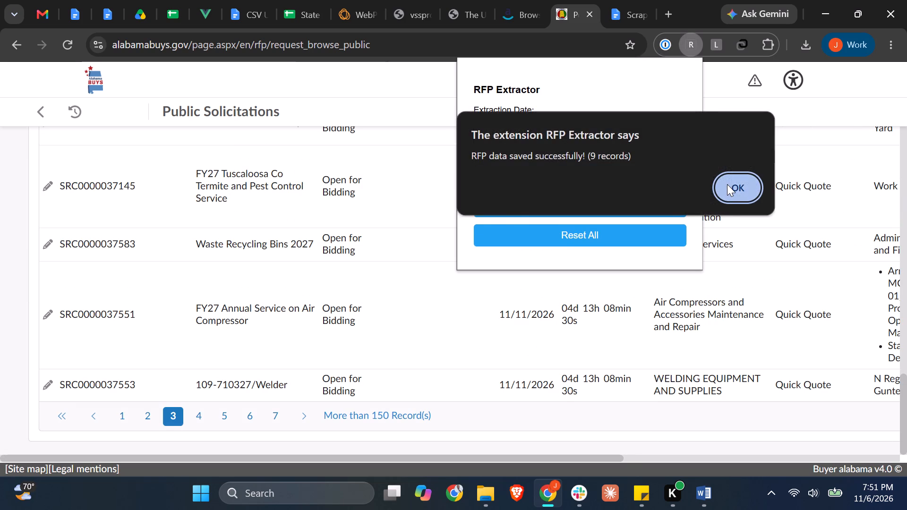
click(727, 184)
click(407, 97)
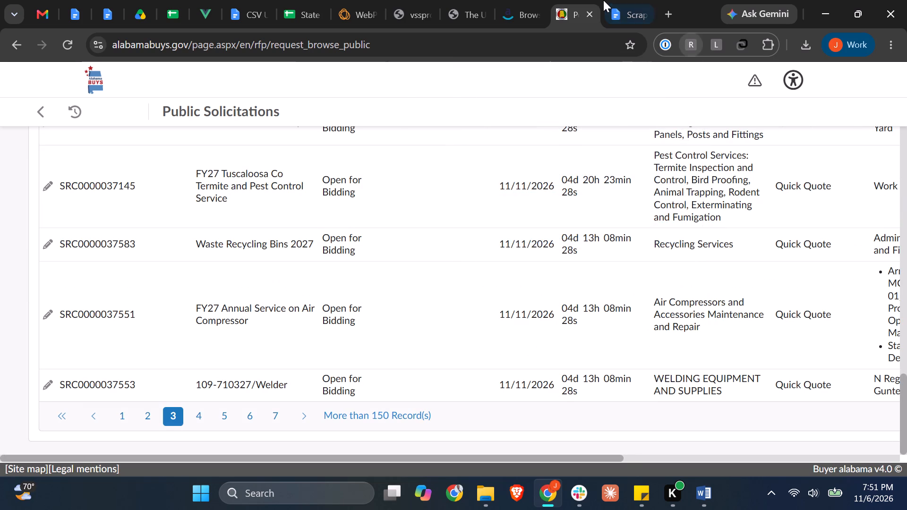
click(590, 12)
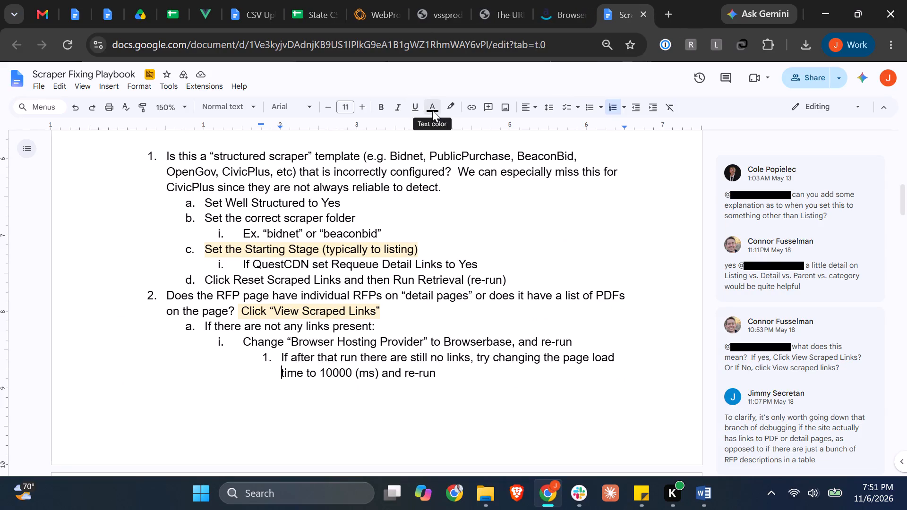
Go to the eMaryland Marketplace Advantage site and work through its browser check, selecting the image squares with traffic lights.
click(560, 0)
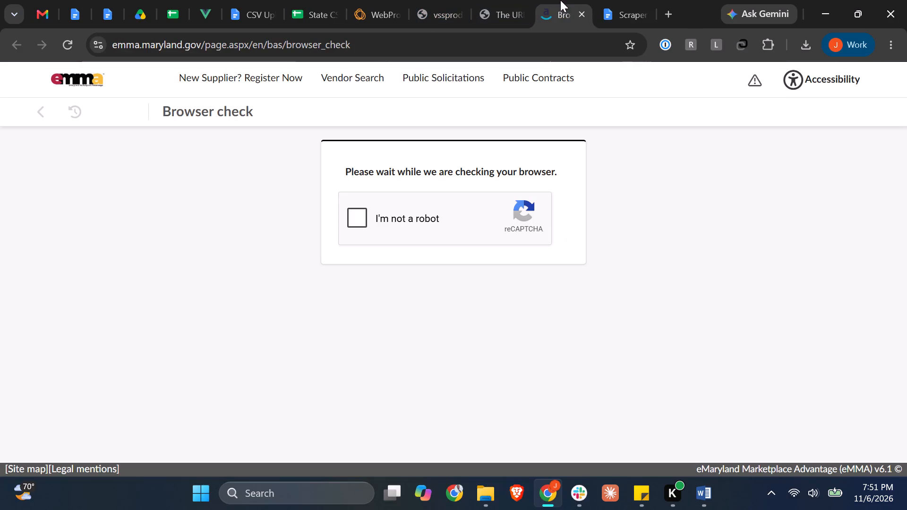
click(360, 221)
click(479, 261)
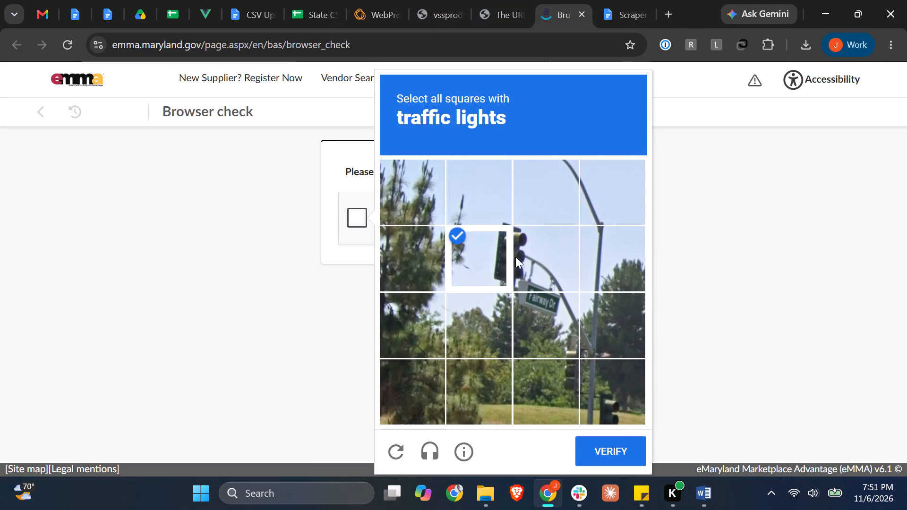
click(543, 246)
click(497, 206)
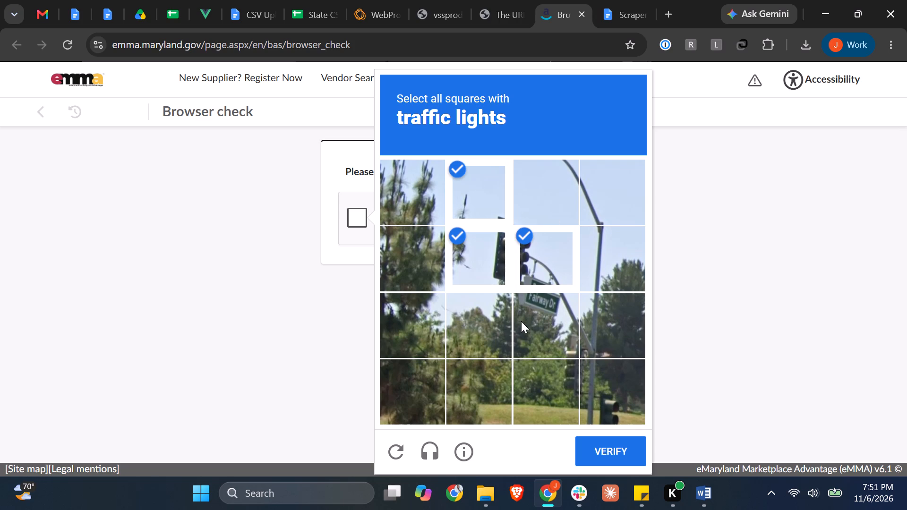
click(522, 321)
click(536, 309)
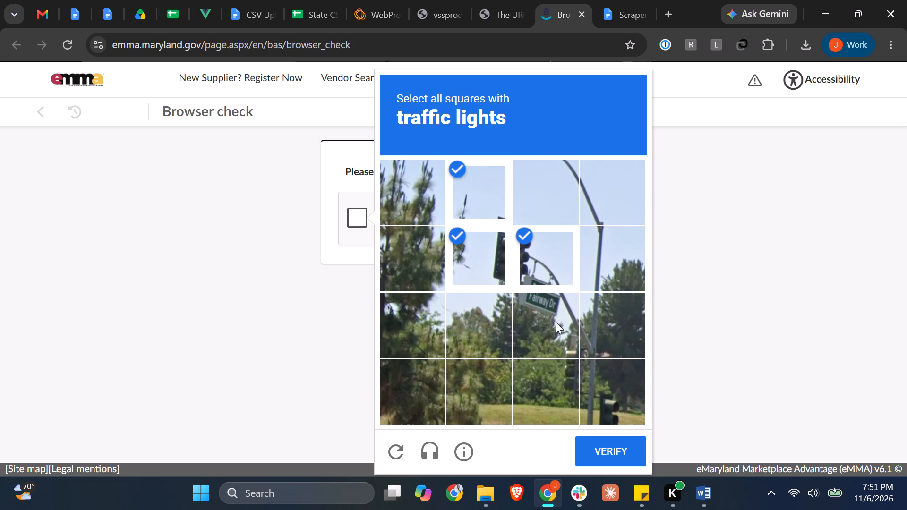
scroll(554, 305, down, 2)
click(558, 328)
click(570, 385)
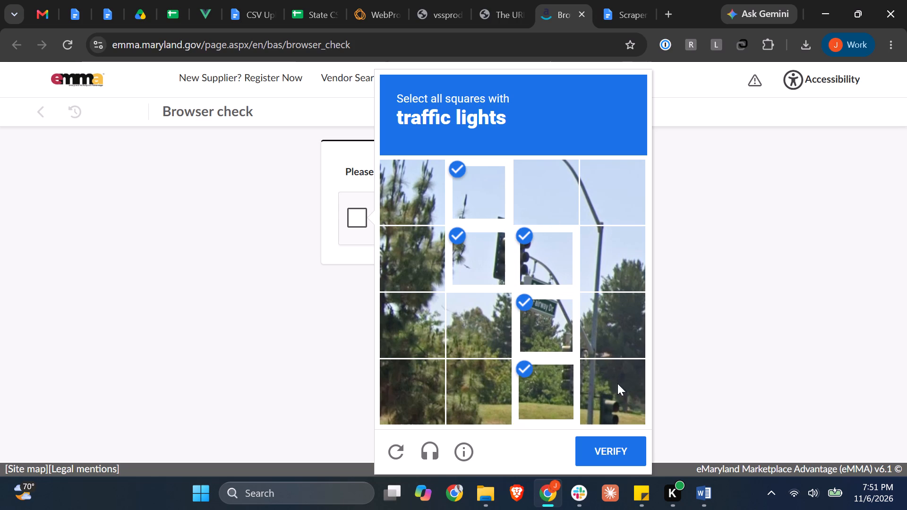
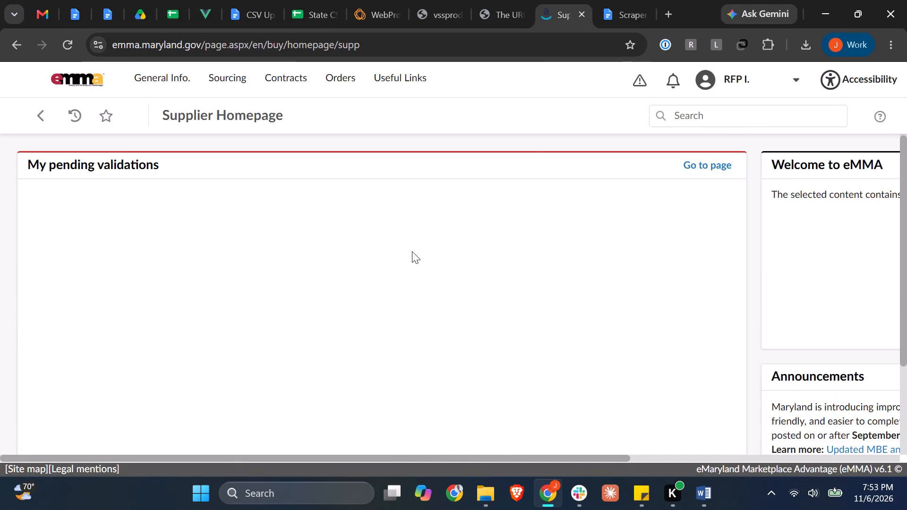
Look over the eMMA Supplier Homepage for open solicitations, including its announcements, and go back to the page before it.
scroll(412, 251, left, 9)
scroll(412, 251, down, 5)
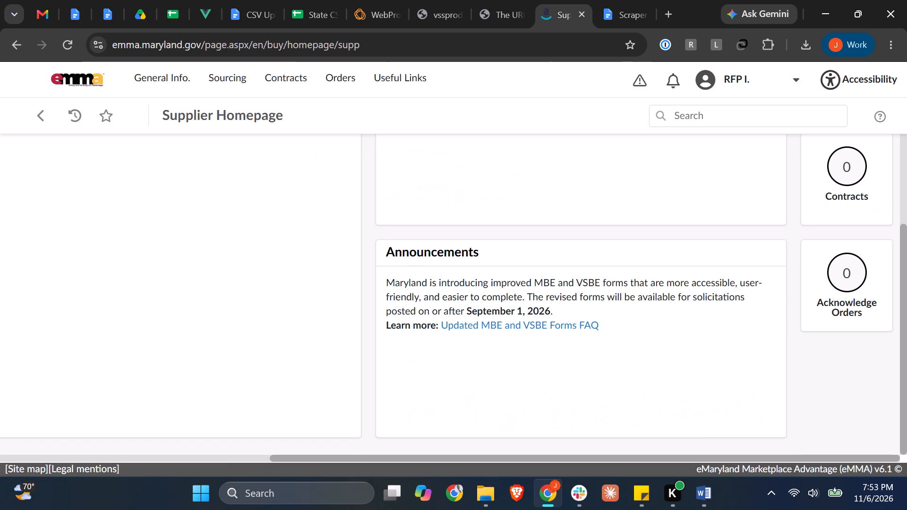
scroll(412, 251, right, 10)
scroll(412, 251, up, 4)
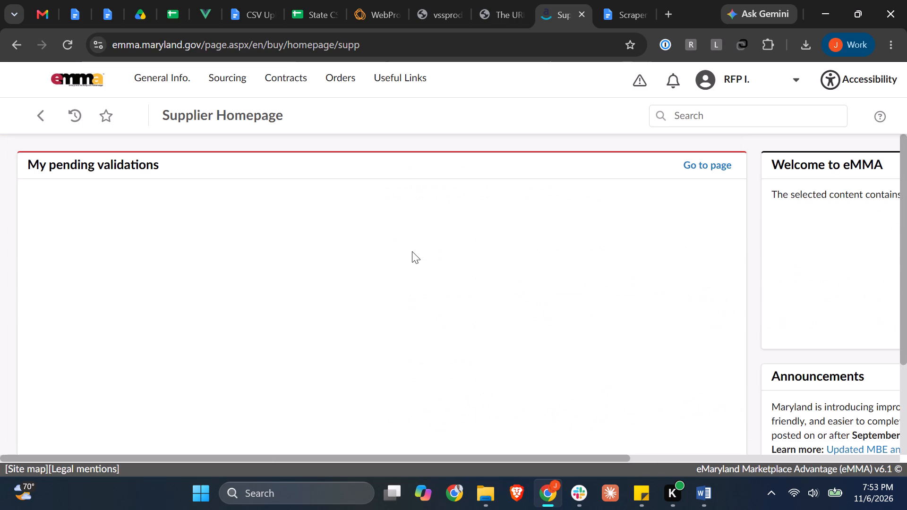
scroll(412, 251, up, 2)
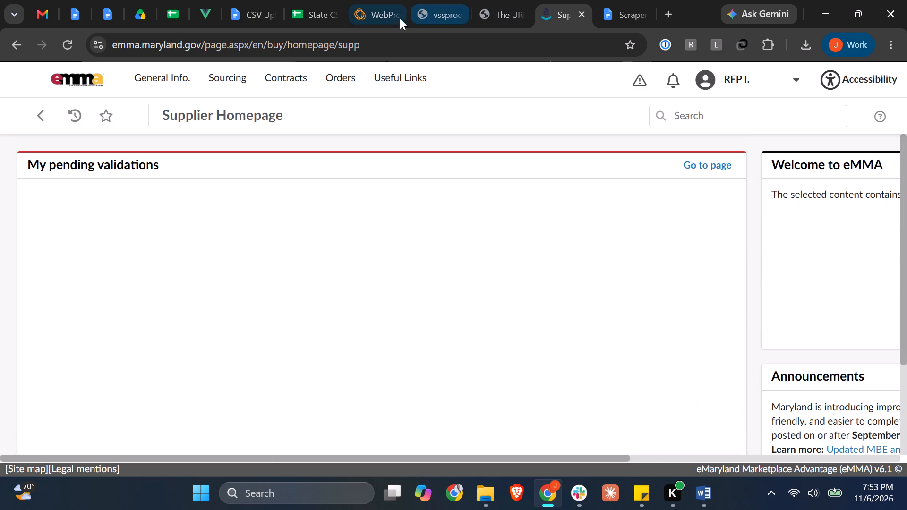
click(32, 45)
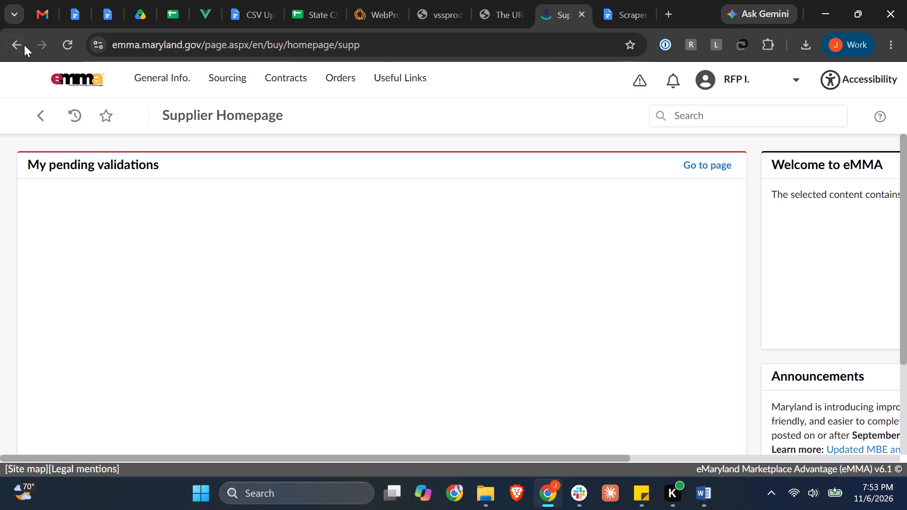
click(23, 45)
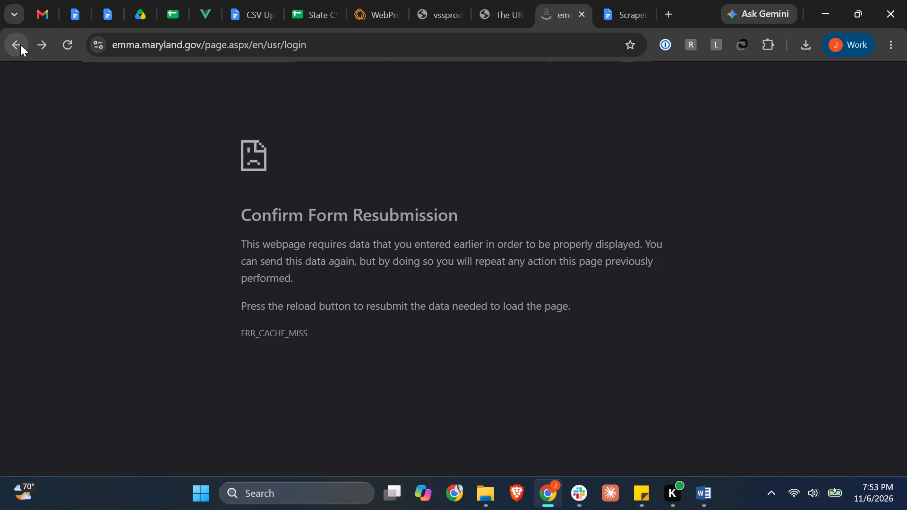
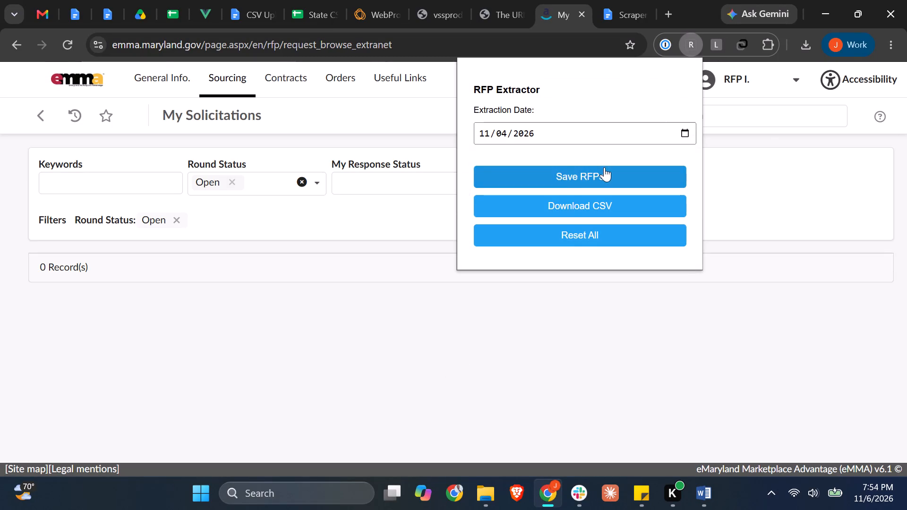
Dismiss RFP Extractor and close Maryland's My Solicitations page.
click(733, 182)
click(741, 183)
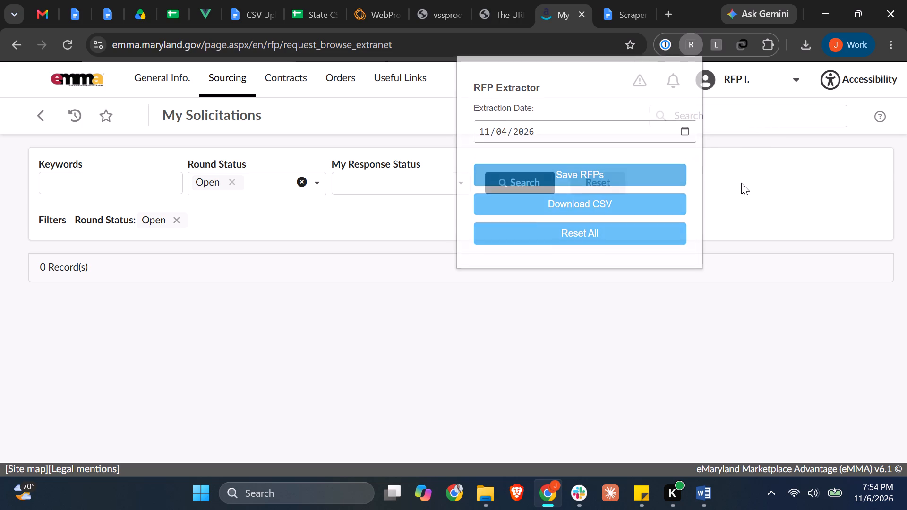
scroll(240, 127, down, 3)
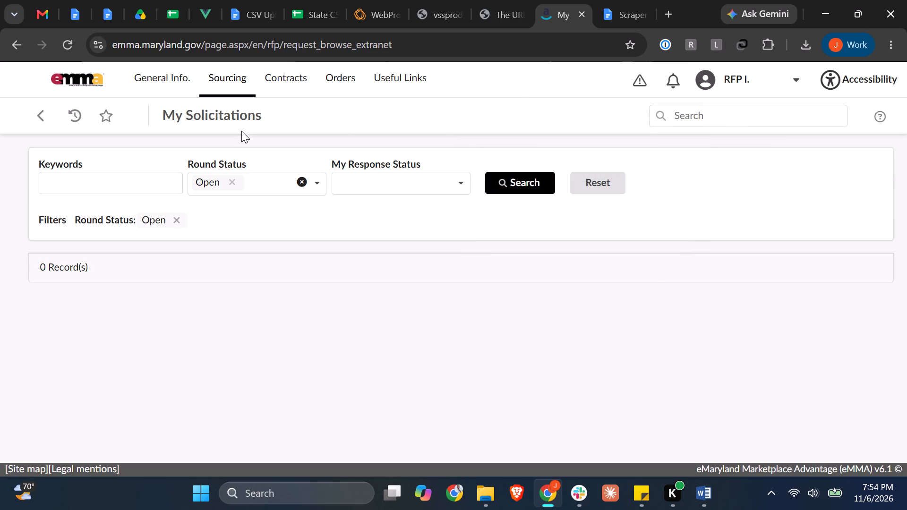
click(581, 18)
For the blocked Michigan site, start the Hoxx VPN and connect it to the free United States server.
click(486, 12)
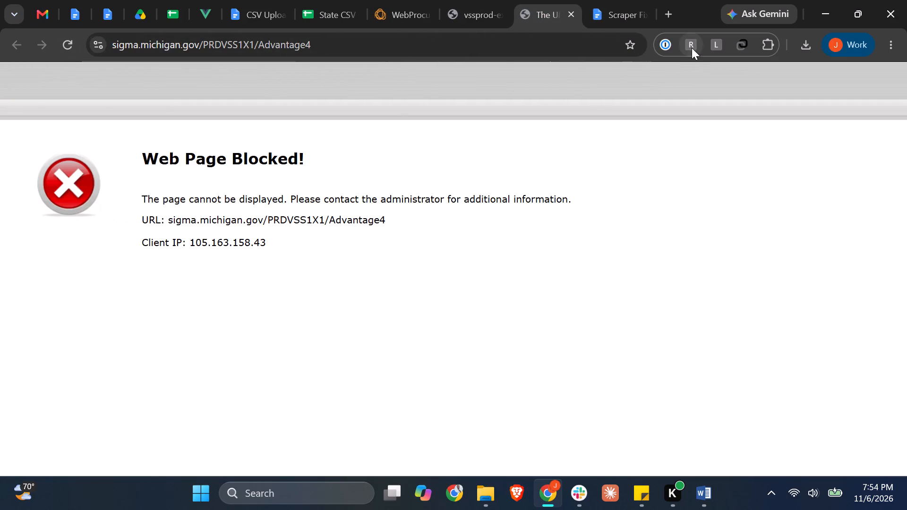
click(770, 42)
click(737, 42)
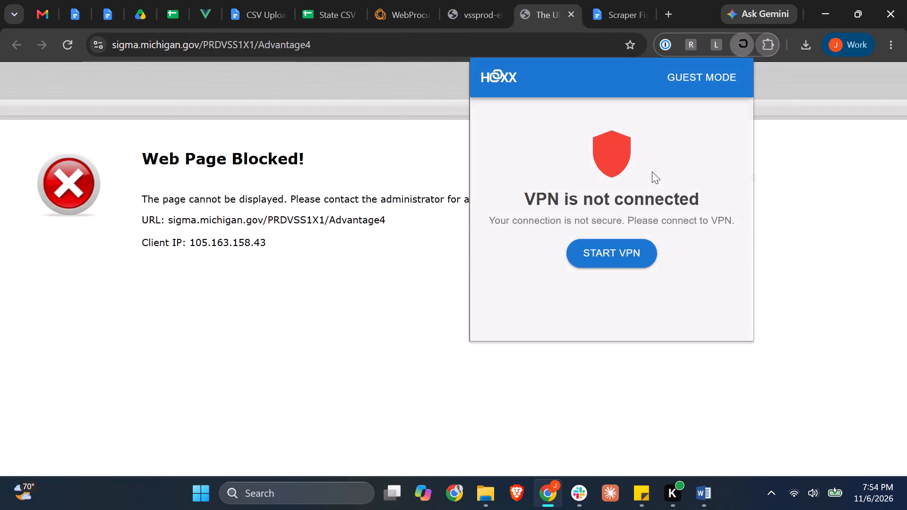
click(623, 261)
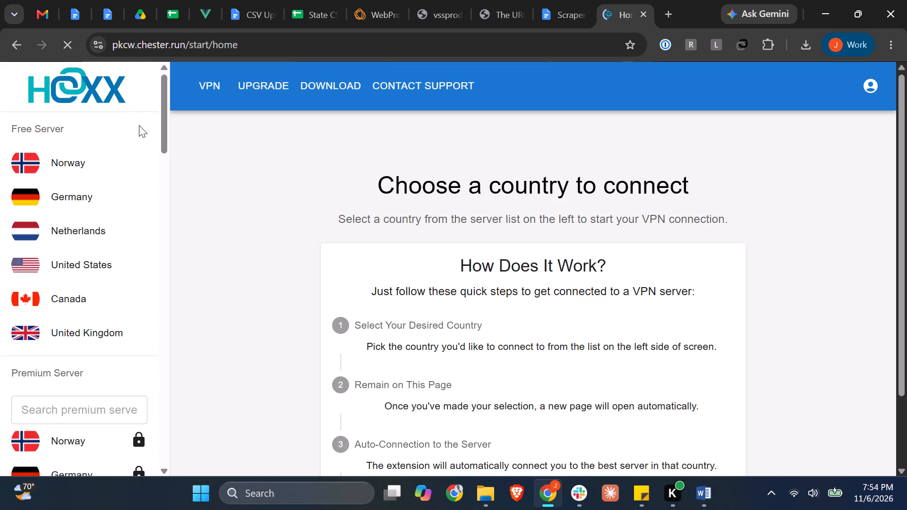
click(103, 259)
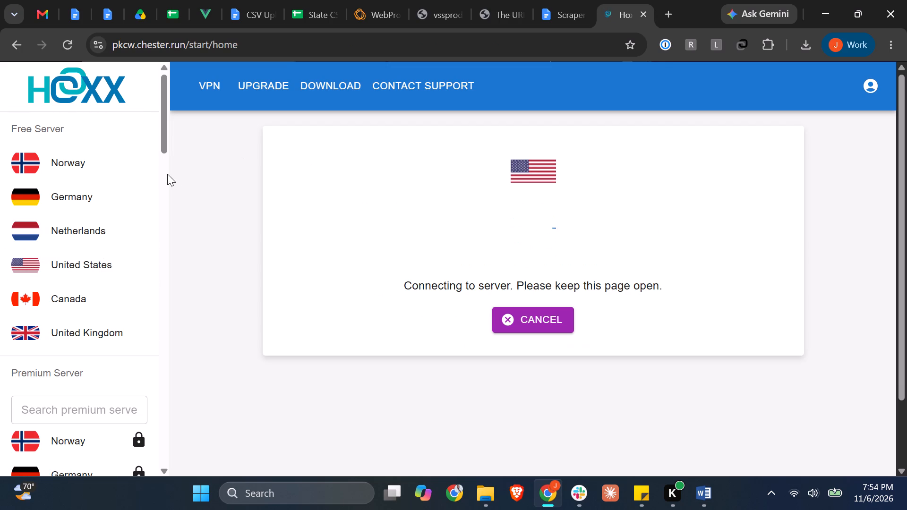
click(204, 147)
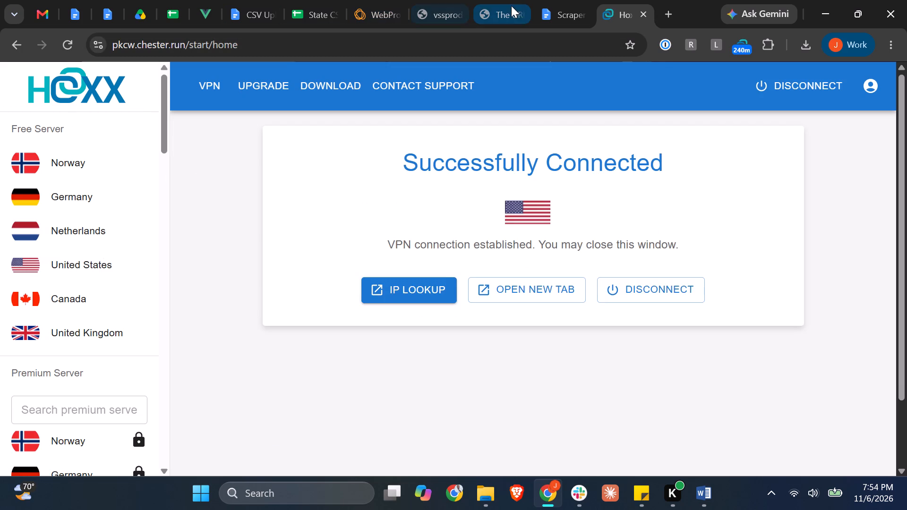
Reload the Michigan SIGMA page, allow its location request for this time only, and dismiss the Terms & Conditions notice.
click(481, 0)
click(67, 46)
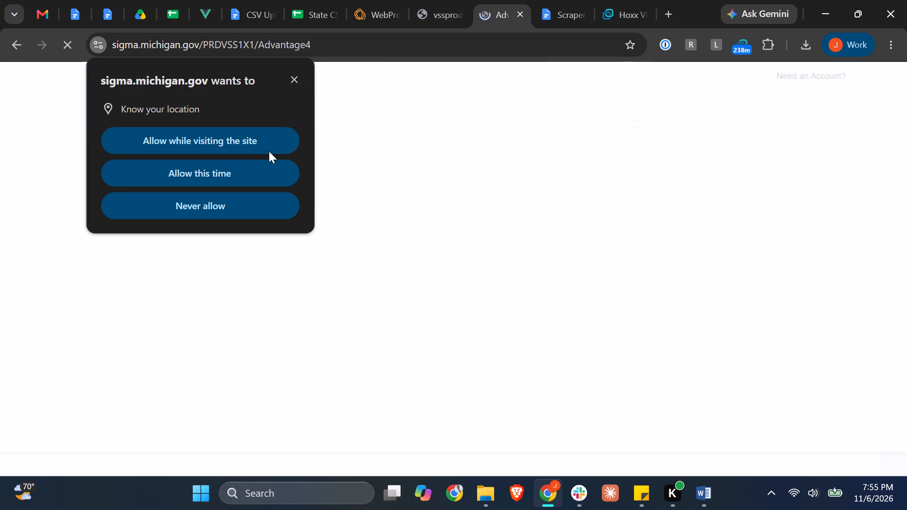
click(258, 170)
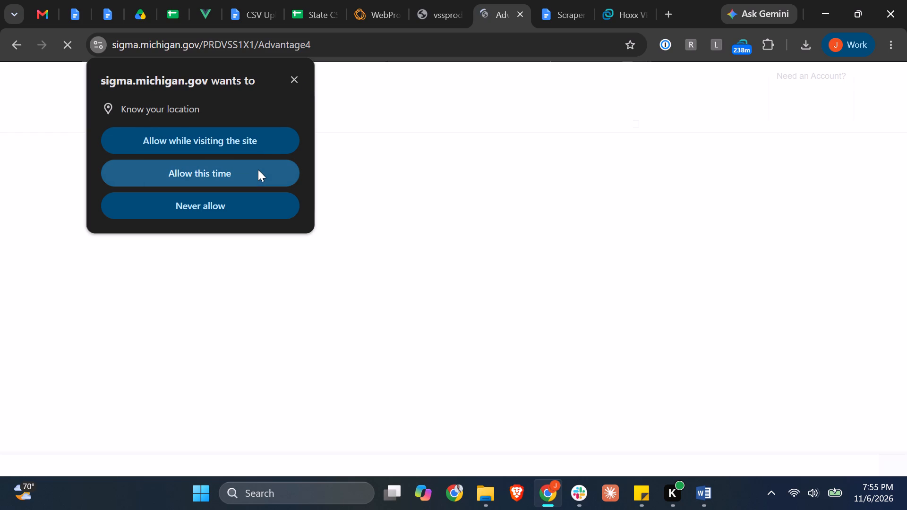
click(258, 170)
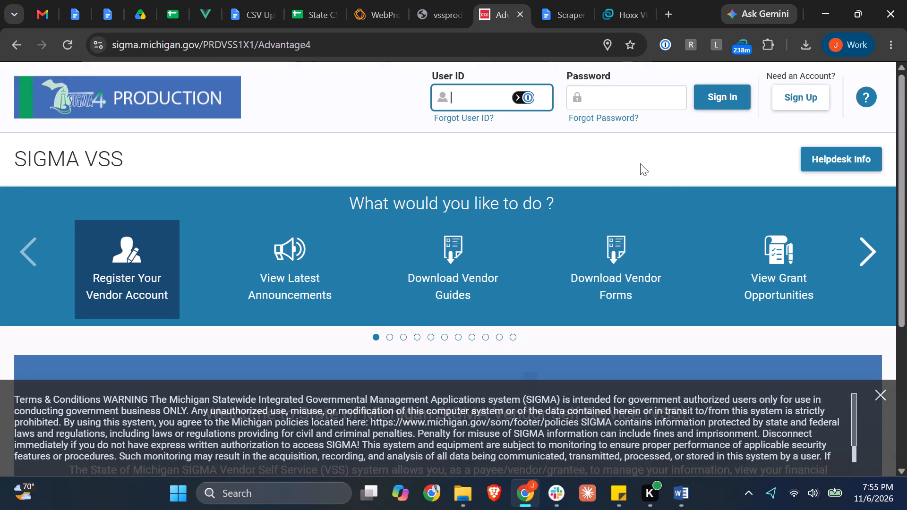
click(879, 398)
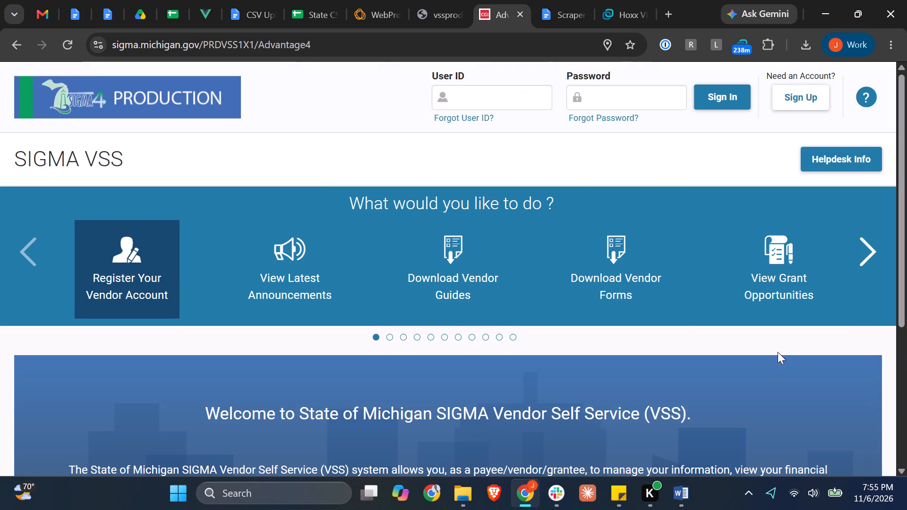
Find View Published Solicitations among the SIGMA VSS homepage options and open it.
scroll(663, 329, down, 5)
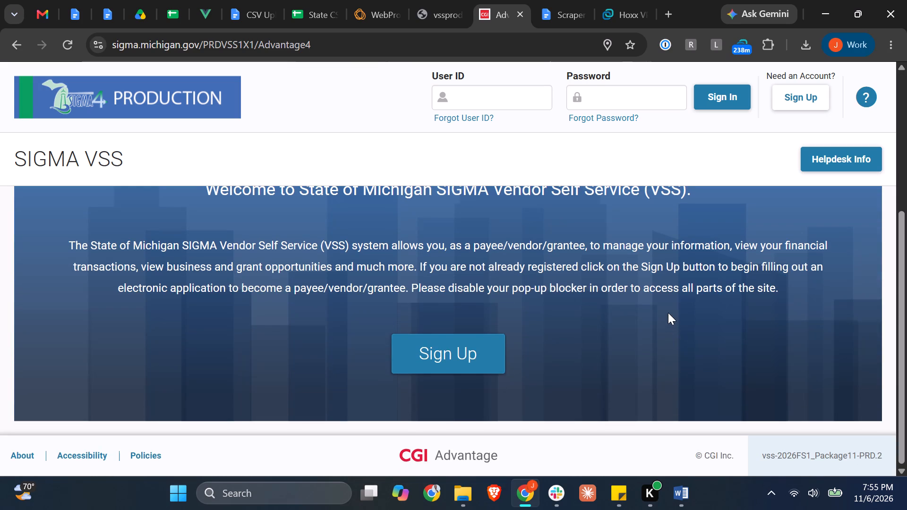
scroll(668, 313, up, 5)
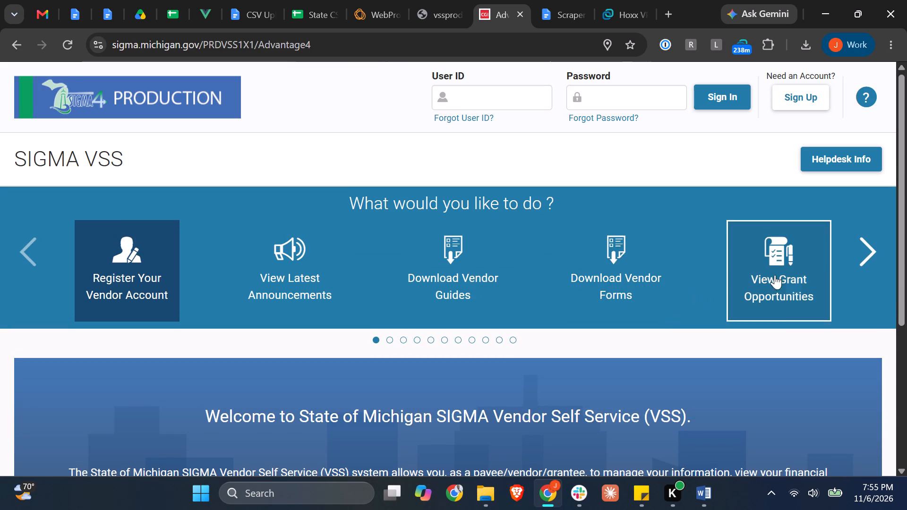
click(865, 256)
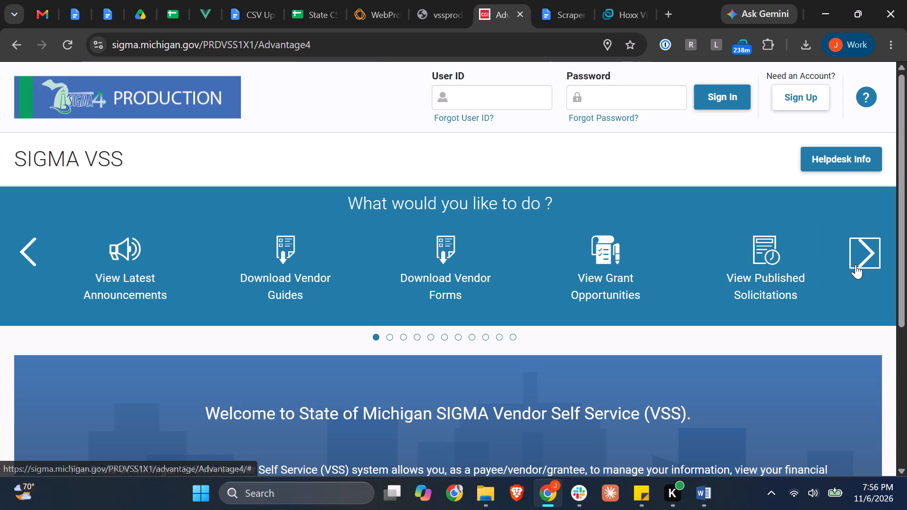
click(858, 264)
click(864, 263)
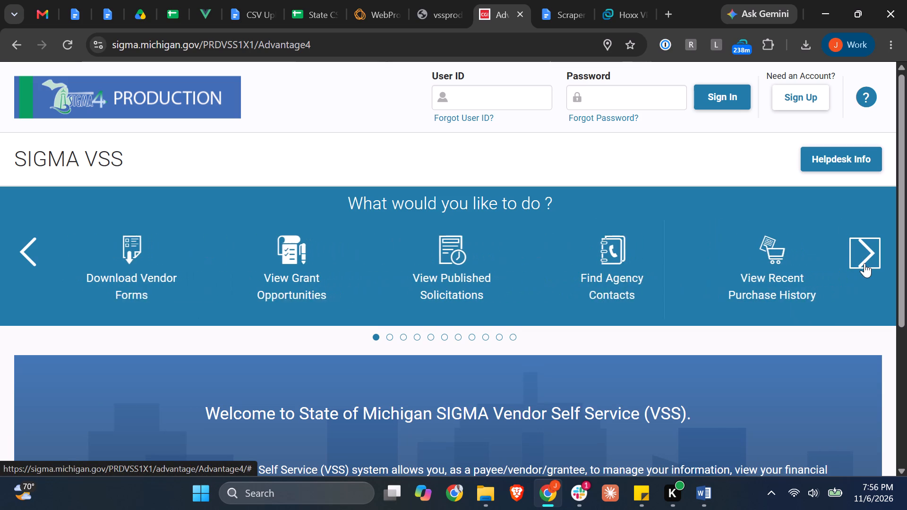
click(457, 263)
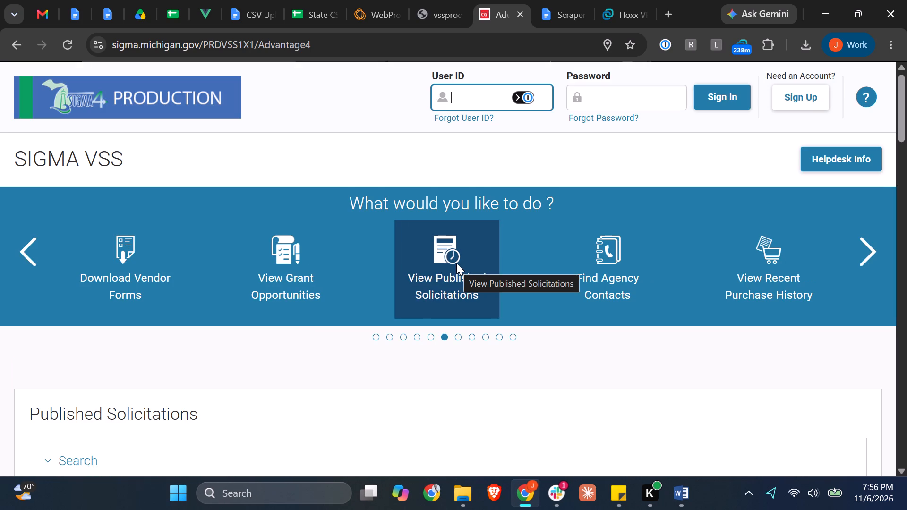
Run the Published Solicitations search with Show Me kept at Open.
scroll(524, 286, down, 3)
scroll(414, 259, down, 2)
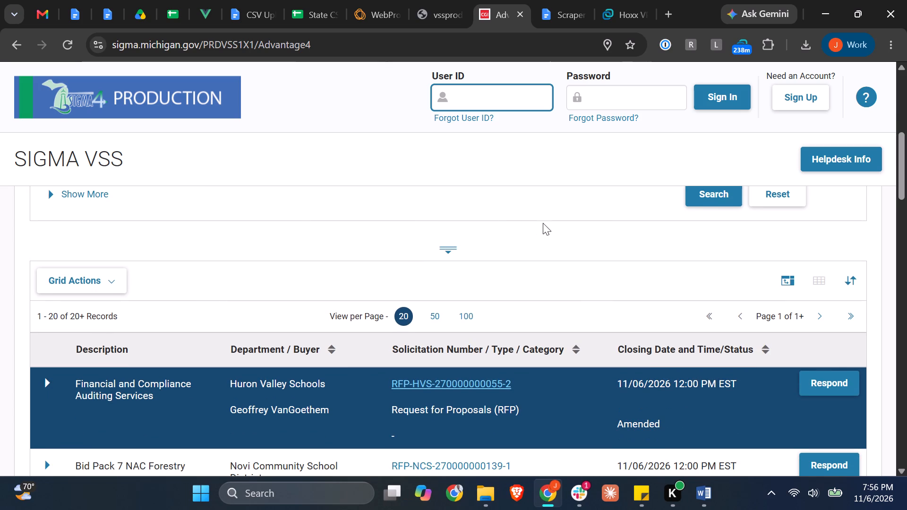
scroll(598, 232, up, 1)
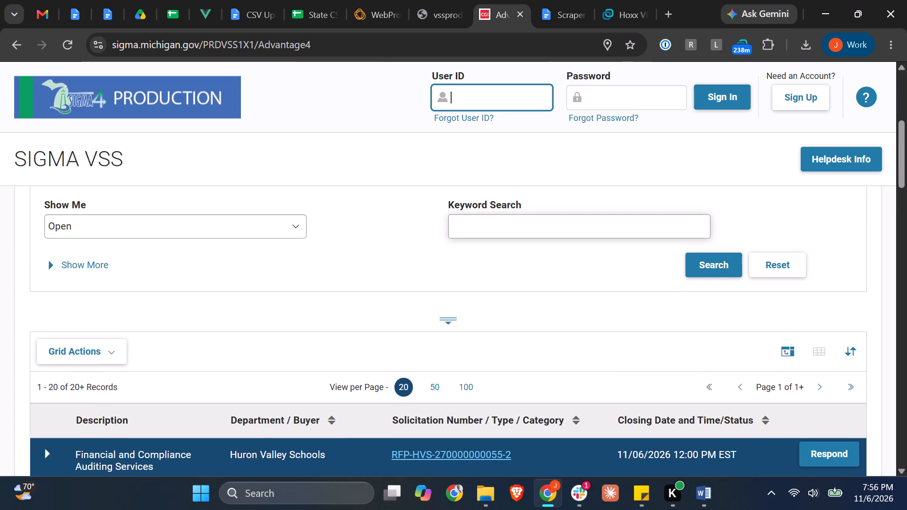
click(298, 223)
click(298, 223)
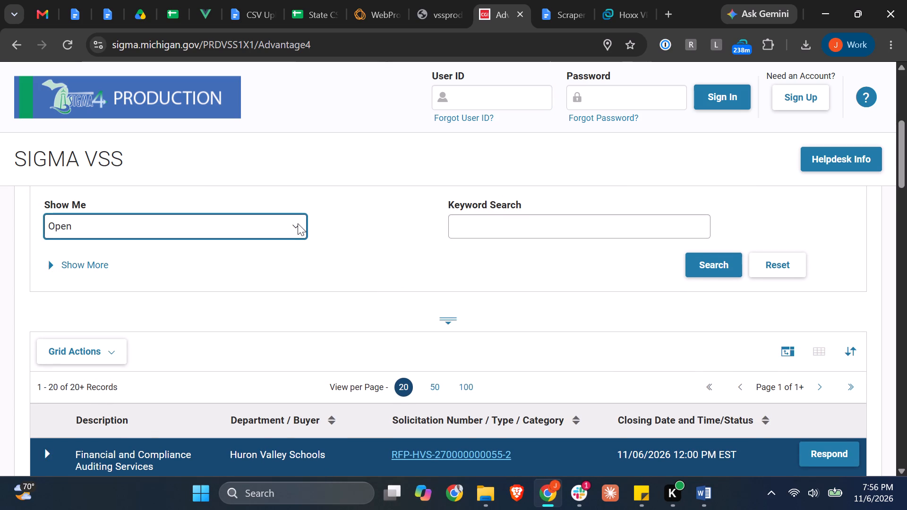
click(709, 262)
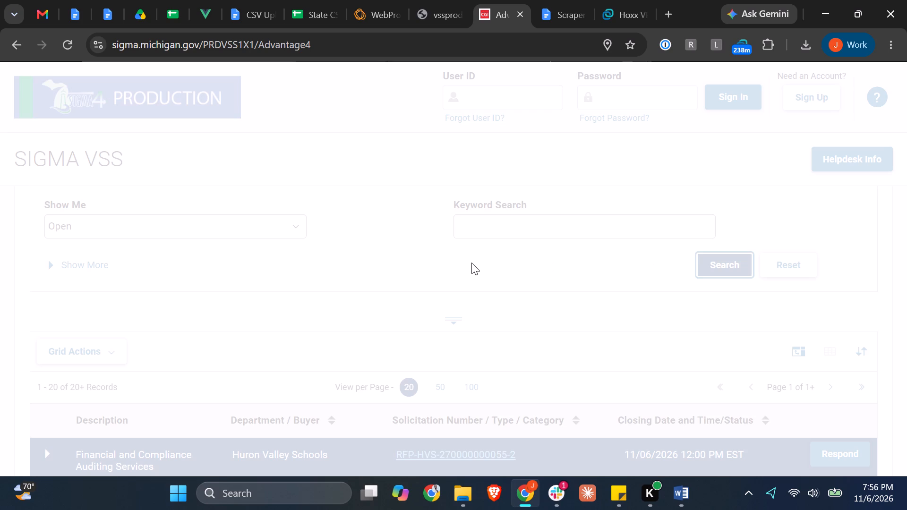
Look over the open Michigan solicitations and check the Michigan section of the CSV Upload Instructions document.
scroll(477, 263, down, 2)
scroll(505, 221, down, 2)
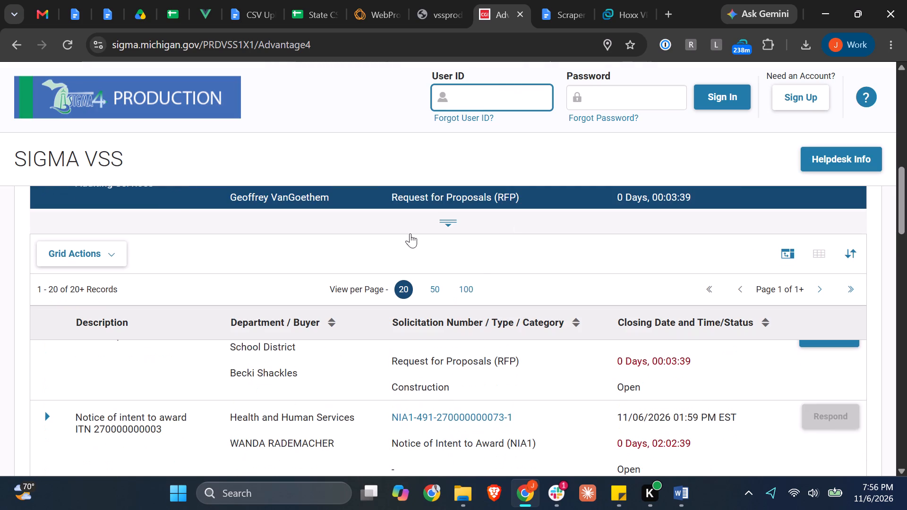
scroll(17, 256, down, 3)
scroll(13, 255, up, 4)
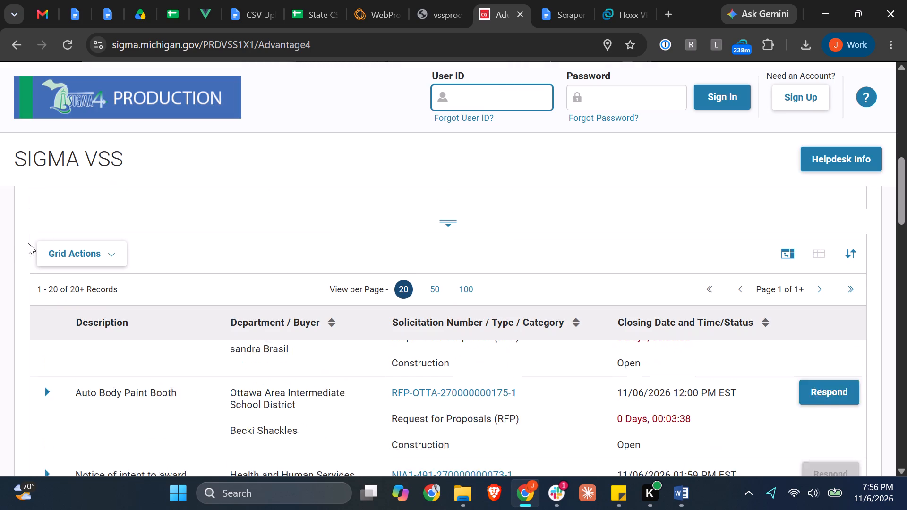
scroll(29, 240, up, 5)
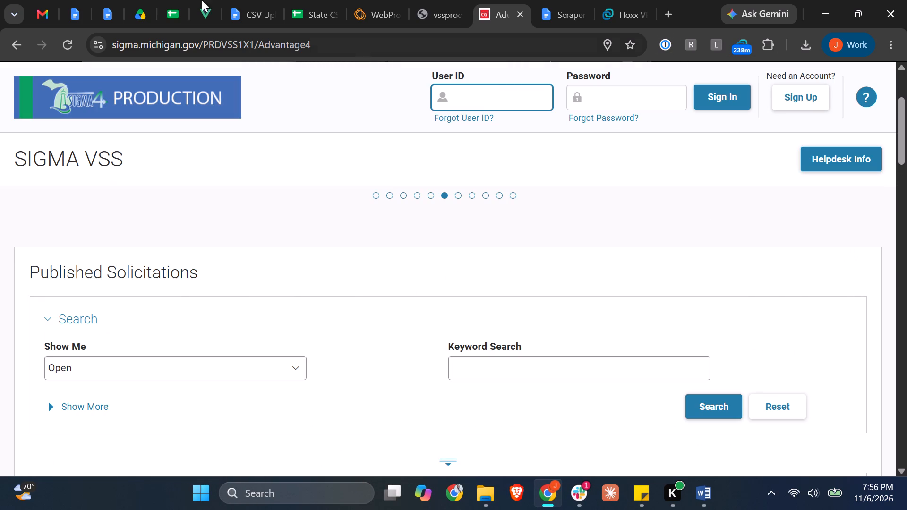
click(232, 0)
scroll(258, 303, down, 1)
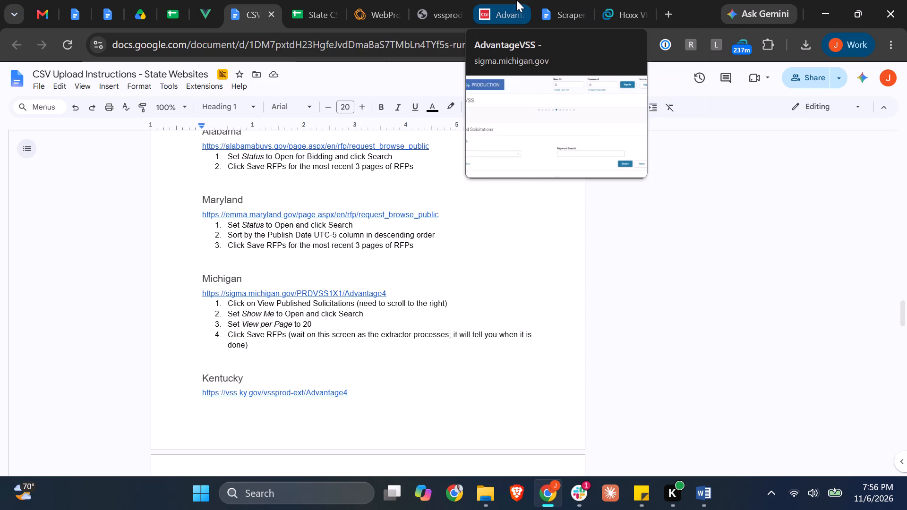
Save the first page of Michigan's open solicitations, at 20 per page, with RFP Extractor.
scroll(513, 230, up, 3)
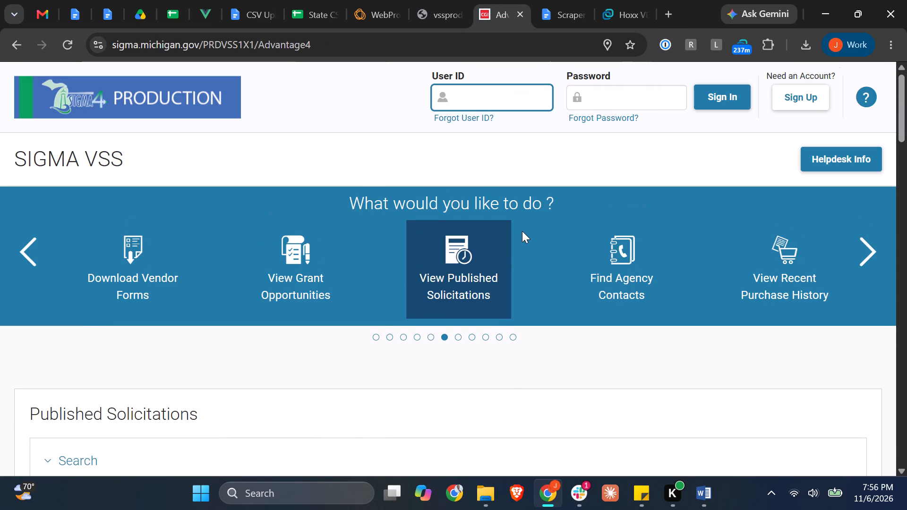
scroll(531, 239, down, 6)
scroll(556, 243, up, 1)
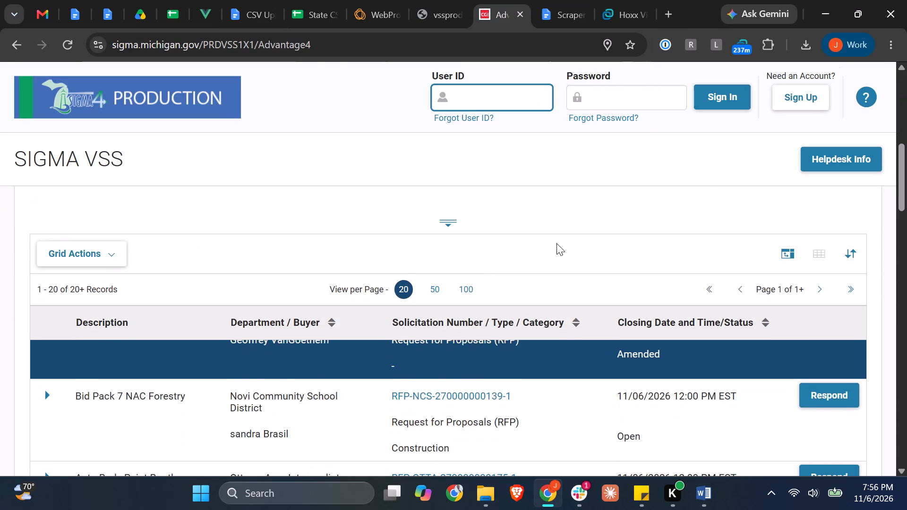
scroll(556, 243, up, 1)
click(694, 42)
click(580, 171)
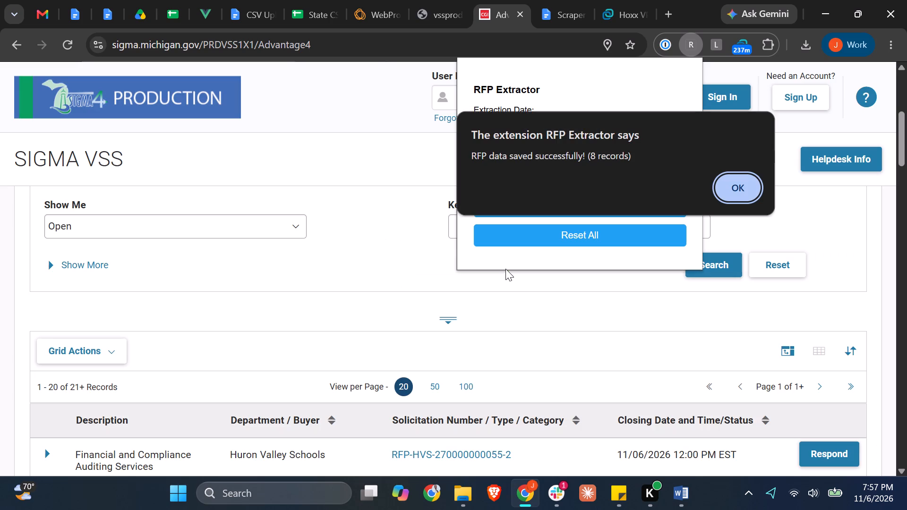
click(755, 182)
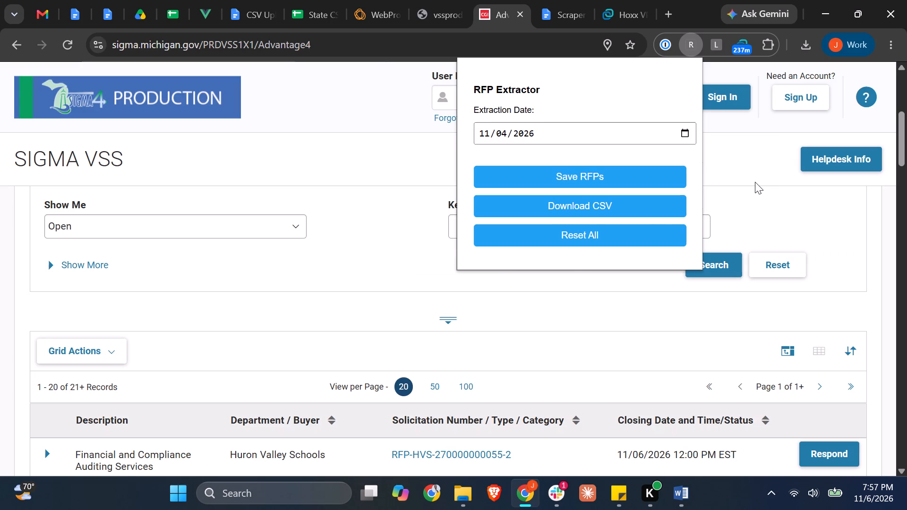
Recheck the Michigan instructions in the CSV Upload Instructions document, and review the processed first page of solicitations.
click(236, 4)
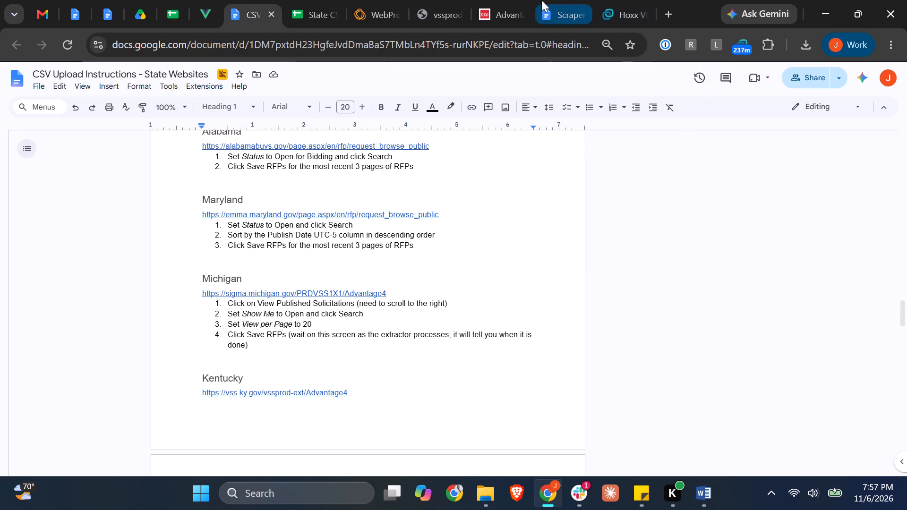
click(517, 0)
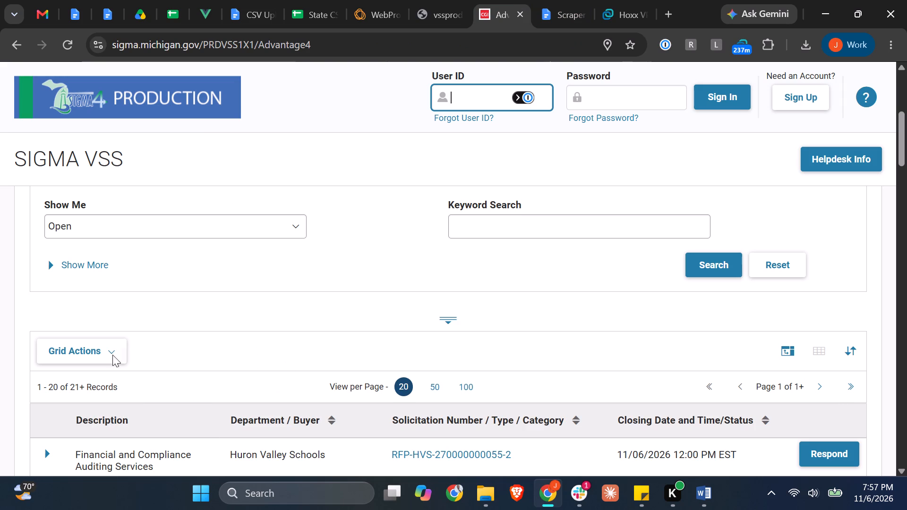
scroll(44, 345, down, 3)
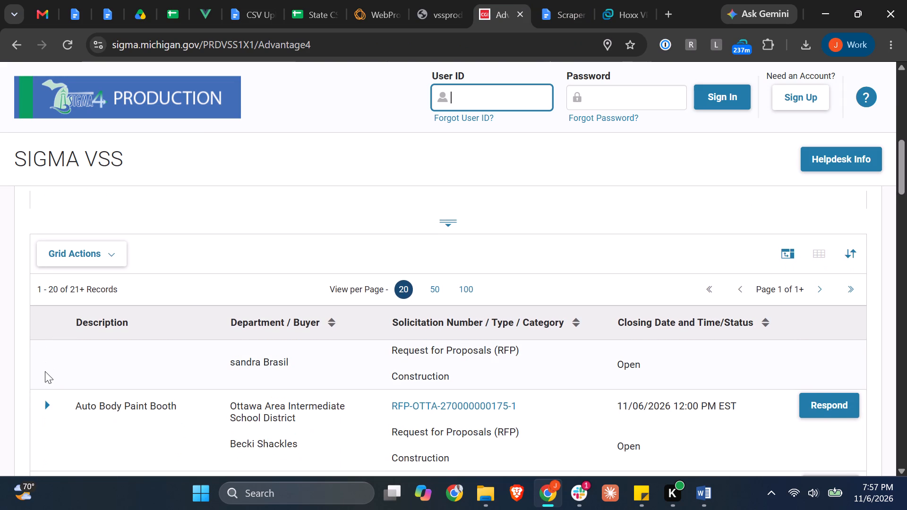
scroll(45, 377, down, 14)
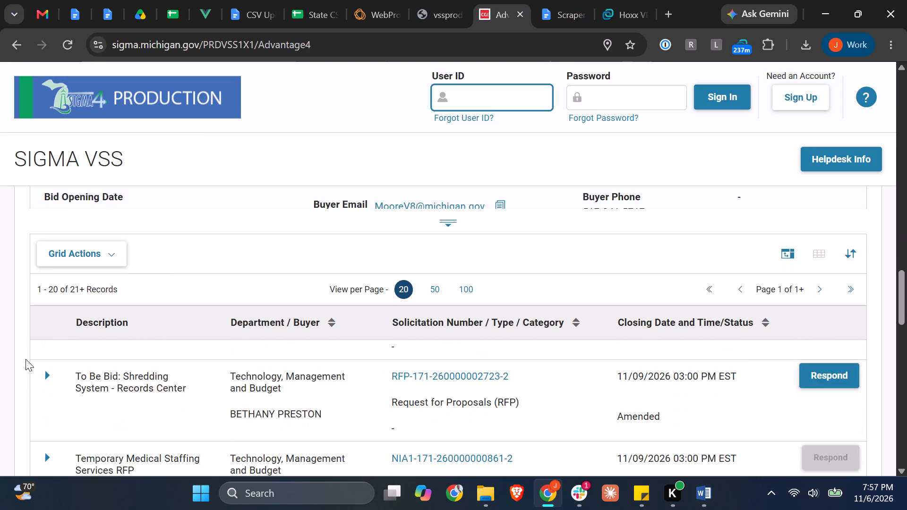
scroll(26, 359, down, 10)
scroll(27, 358, up, 4)
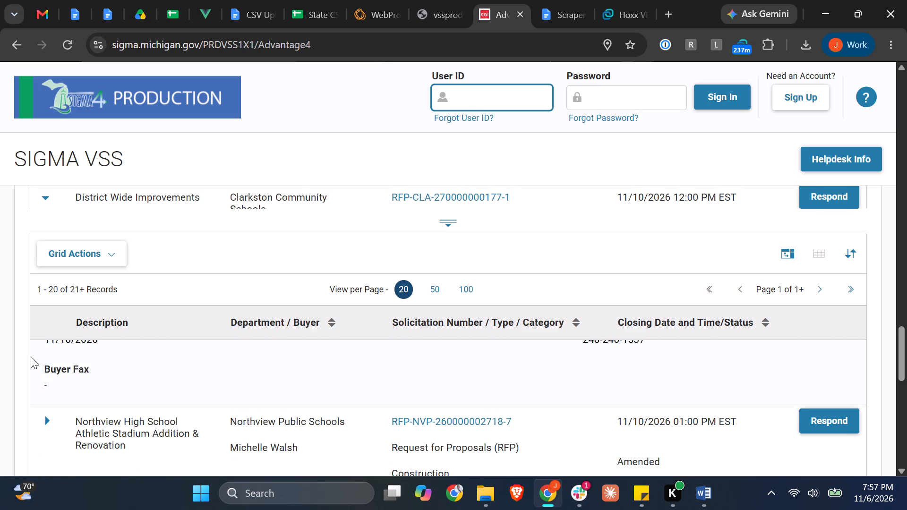
scroll(31, 357, up, 20)
scroll(31, 357, up, 10)
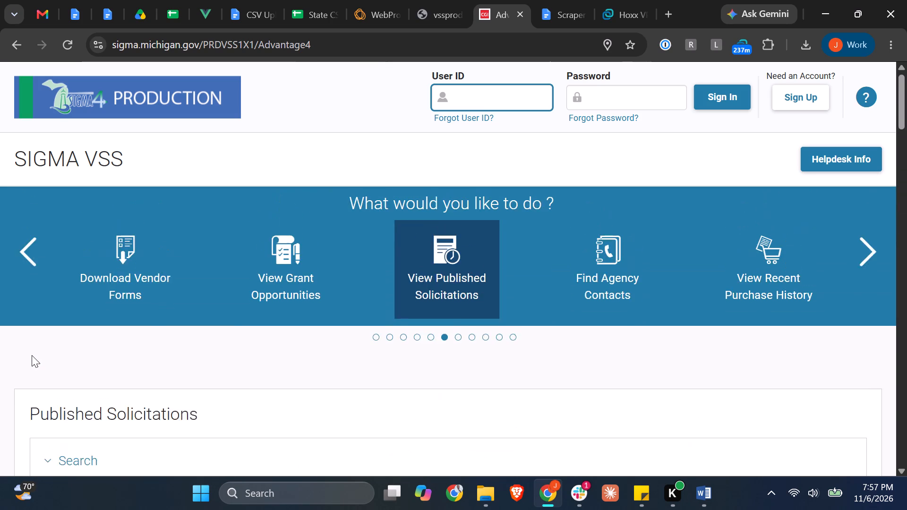
Go to page 2 of Michigan's published solicitations.
scroll(32, 355, down, 6)
click(822, 292)
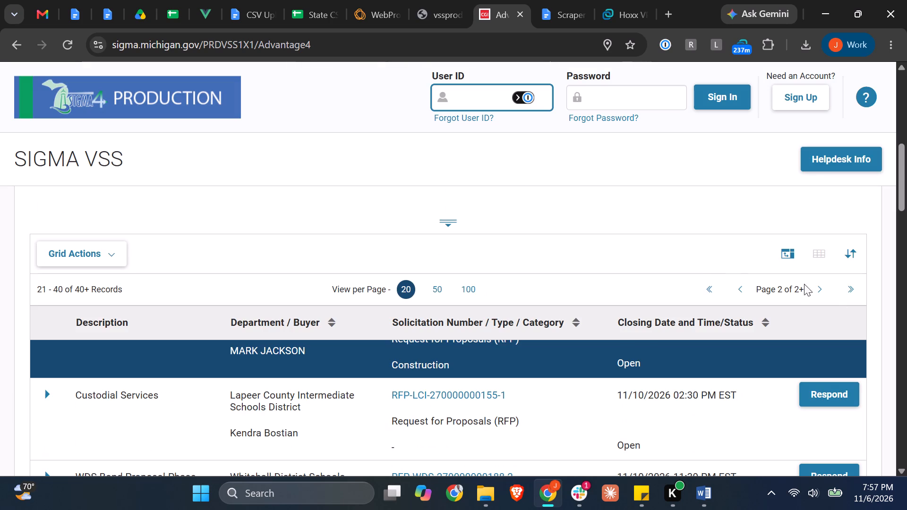
Look over page 2 of Michigan's open solicitations and save its RFPs with RFP Extractor.
scroll(844, 321, down, 5)
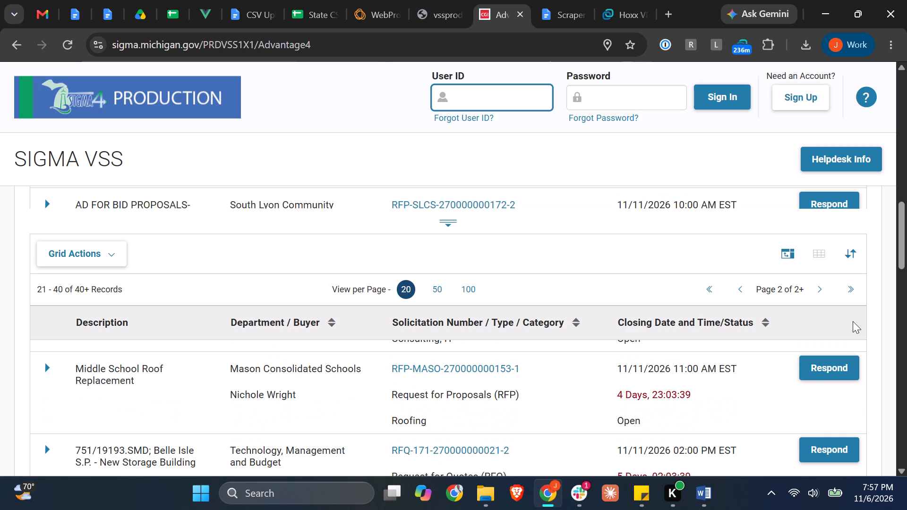
scroll(853, 321, up, 13)
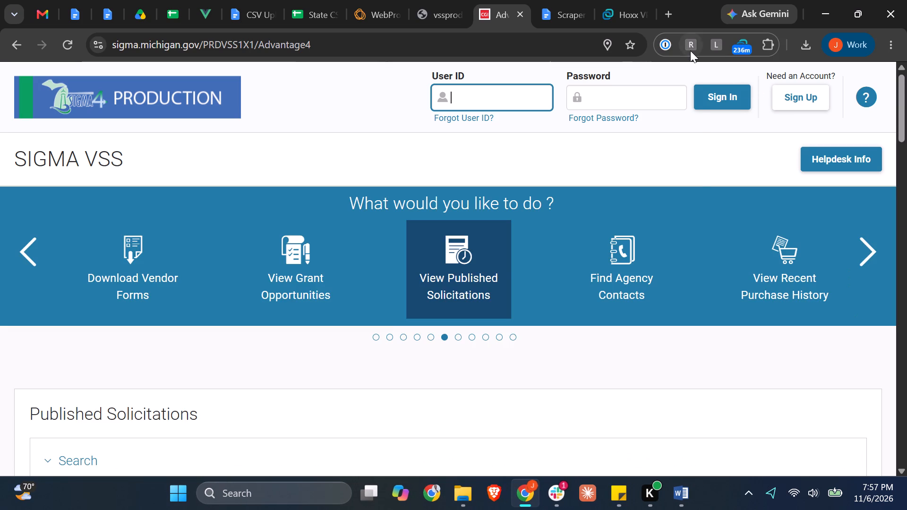
click(690, 51)
click(602, 176)
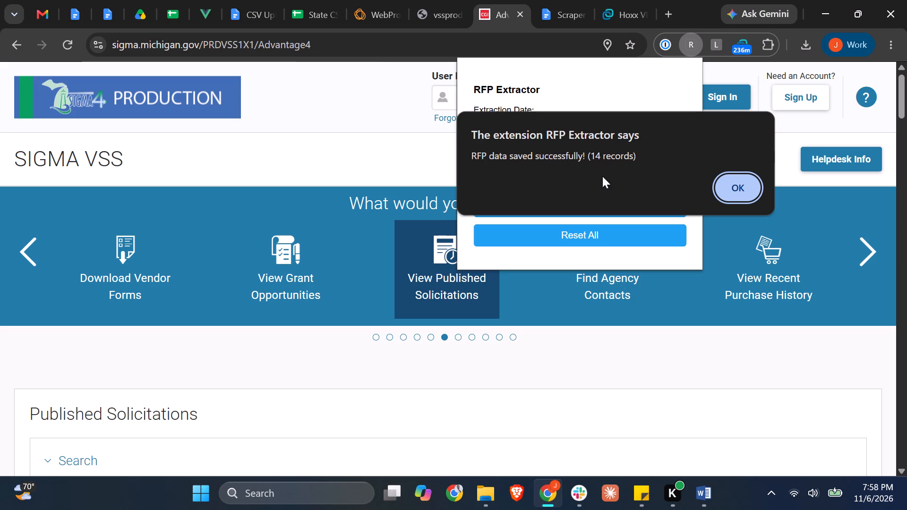
click(727, 190)
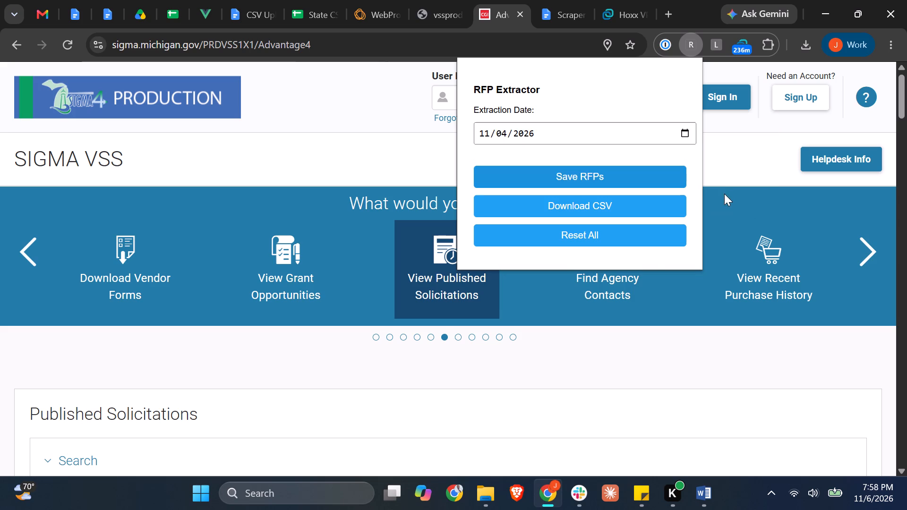
Go to page 3 of Michigan's open solicitations, look over the records and save its RFPs with RFP Extractor.
scroll(625, 342, down, 4)
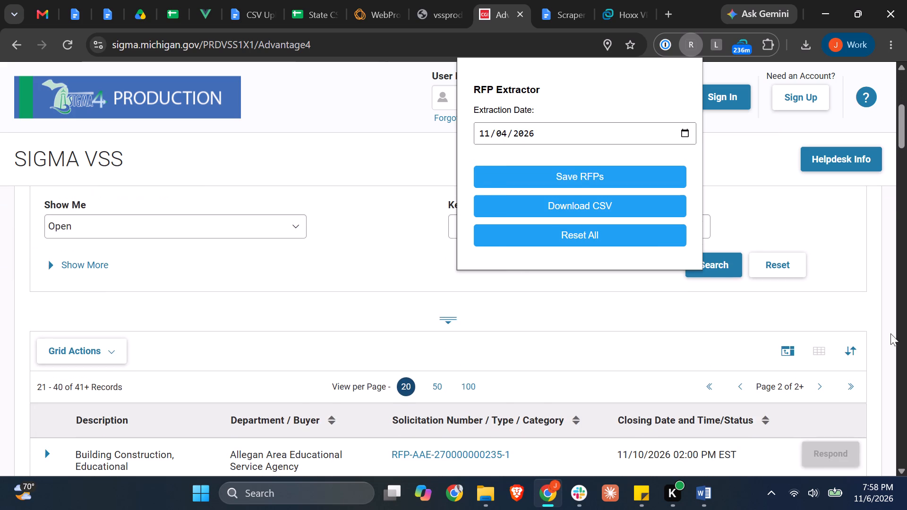
click(820, 391)
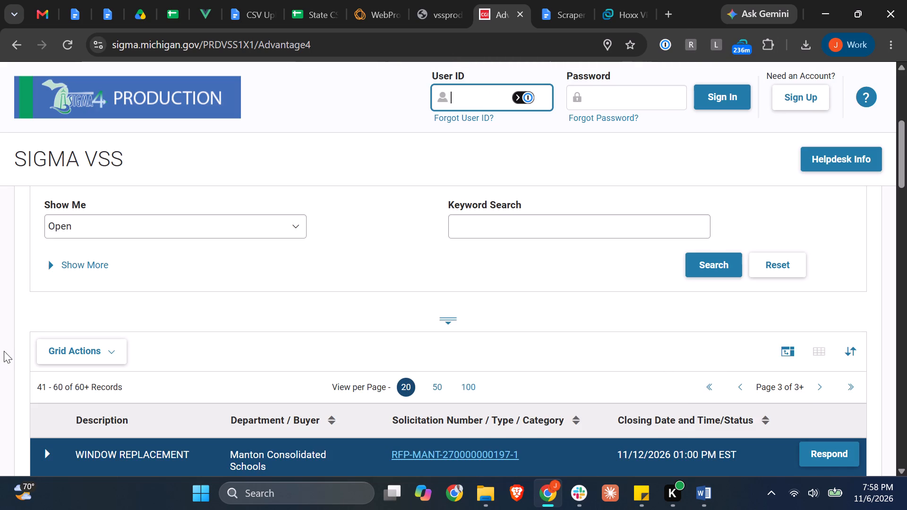
scroll(5, 350, down, 3)
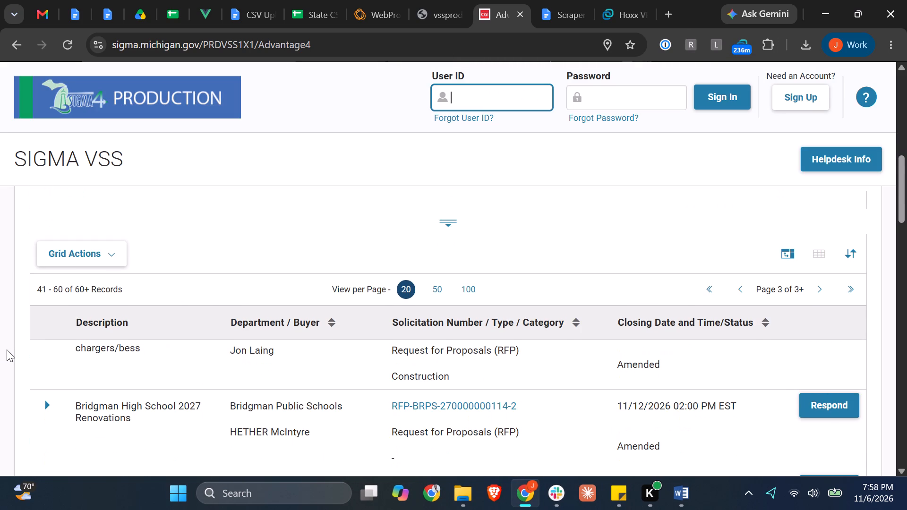
scroll(7, 349, down, 2)
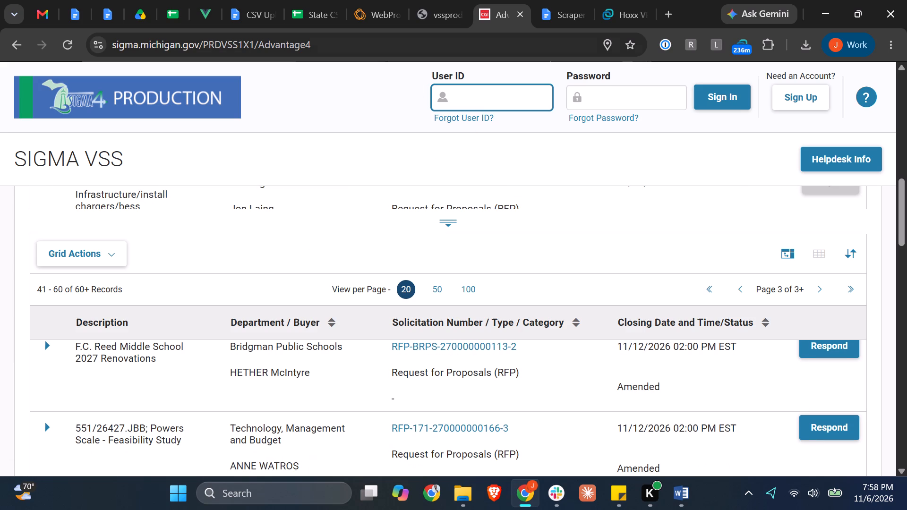
click(686, 46)
click(602, 181)
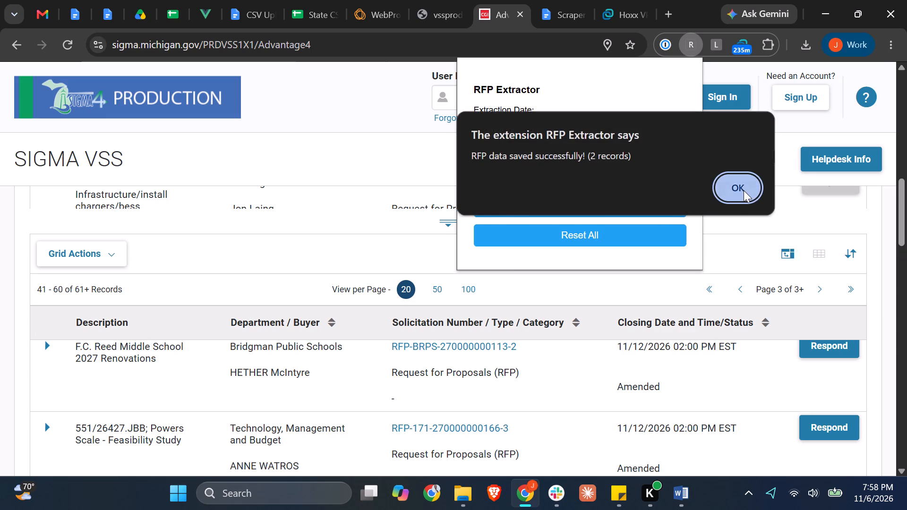
click(744, 190)
Go to page 4 of Michigan's open solicitations and save its RFPs with RFP Extractor.
click(818, 291)
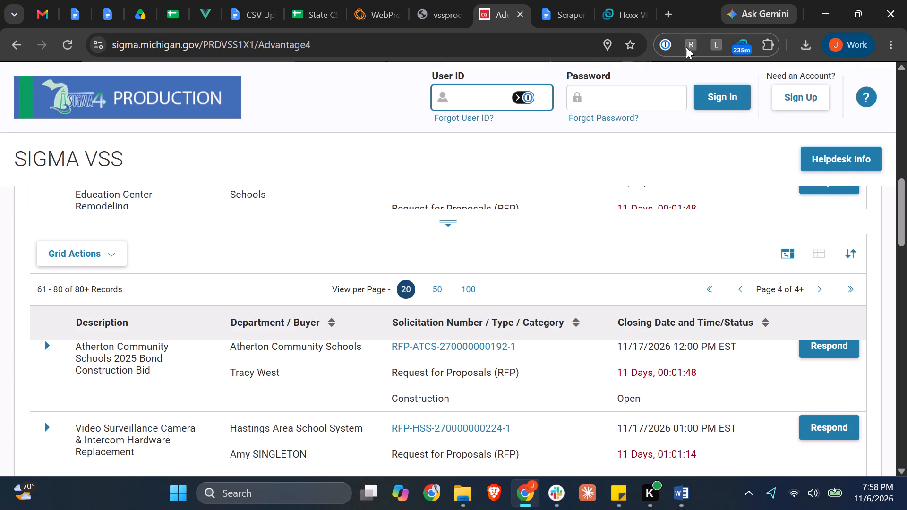
click(689, 43)
click(606, 178)
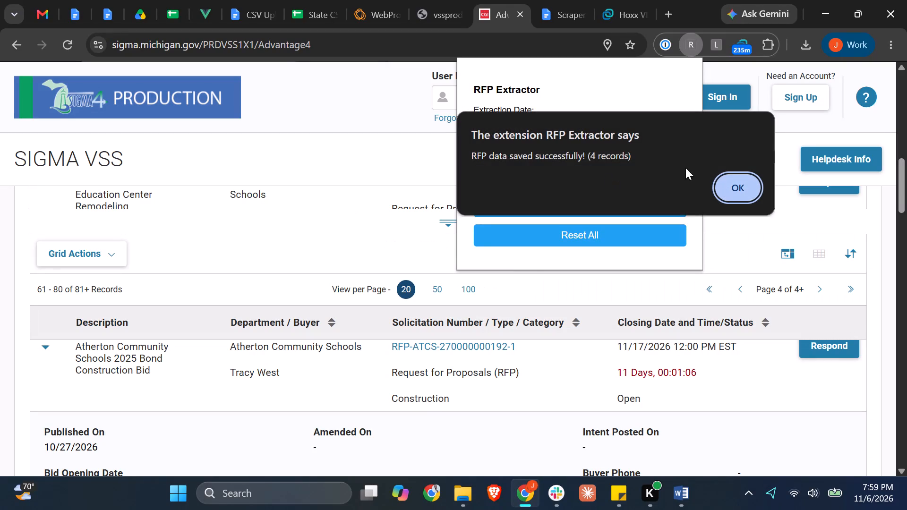
click(732, 183)
Go to page 5 of Michigan's open solicitations and save its RFPs with RFP Extractor.
click(821, 290)
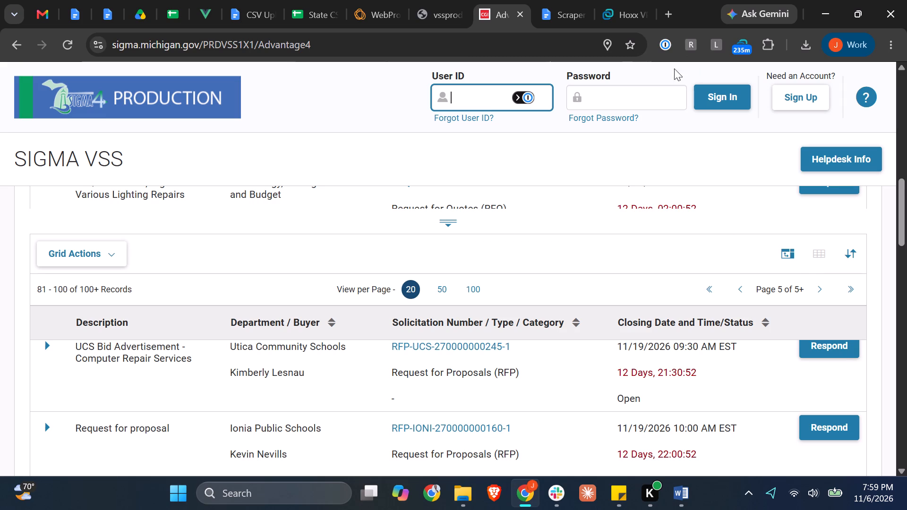
click(692, 43)
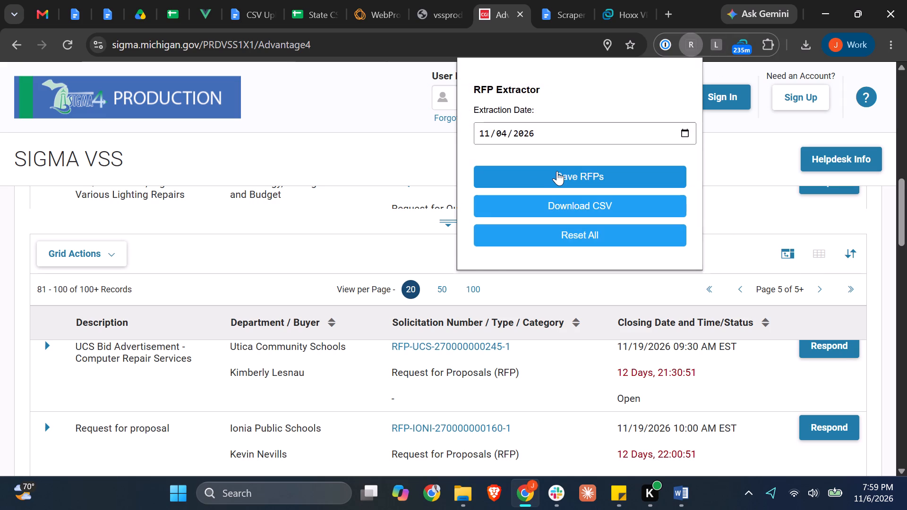
click(557, 171)
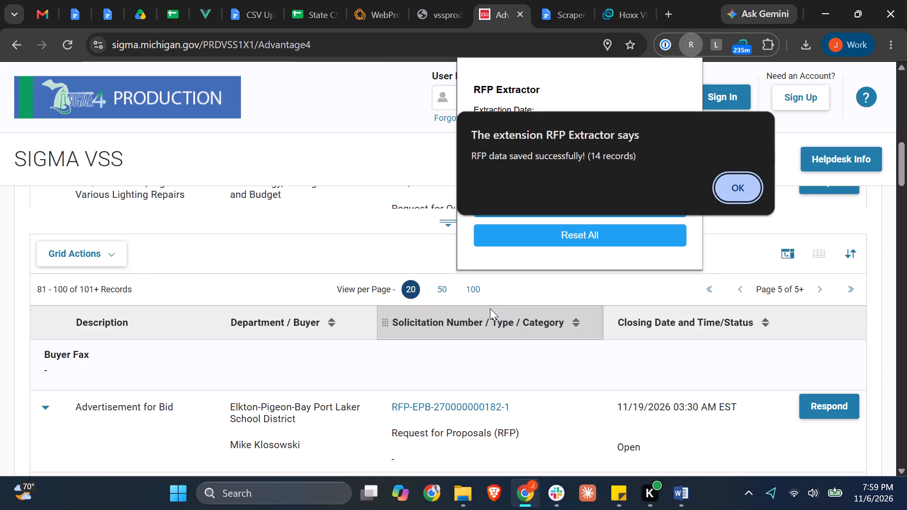
click(736, 187)
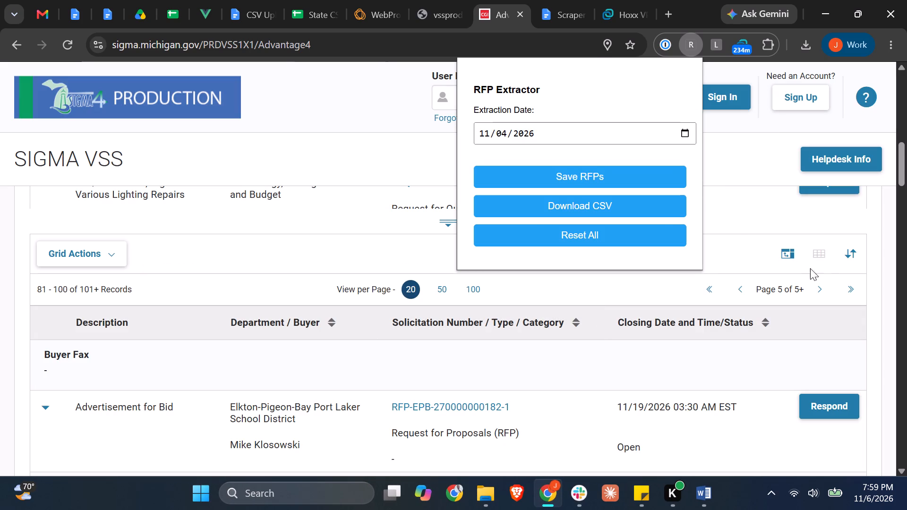
Go to page 6 of Michigan's open solicitations and save its RFPs with RFP Extractor.
click(823, 287)
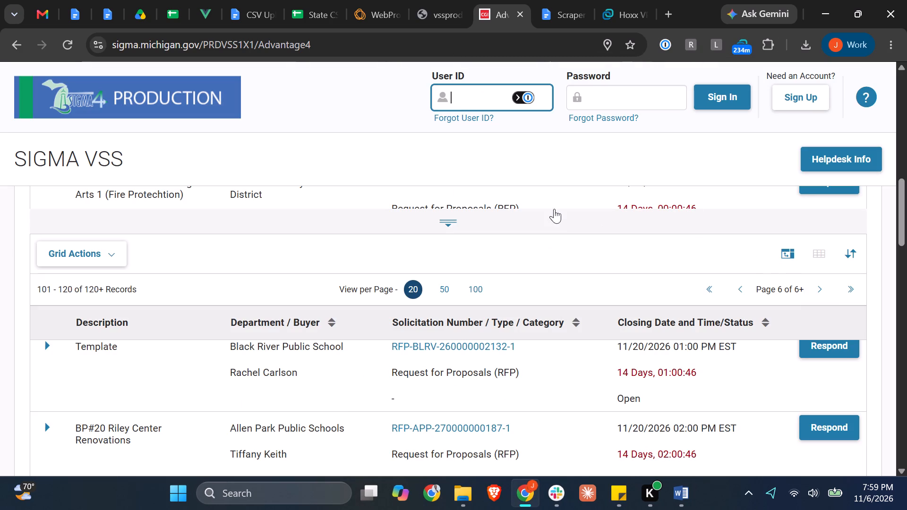
click(686, 43)
click(583, 173)
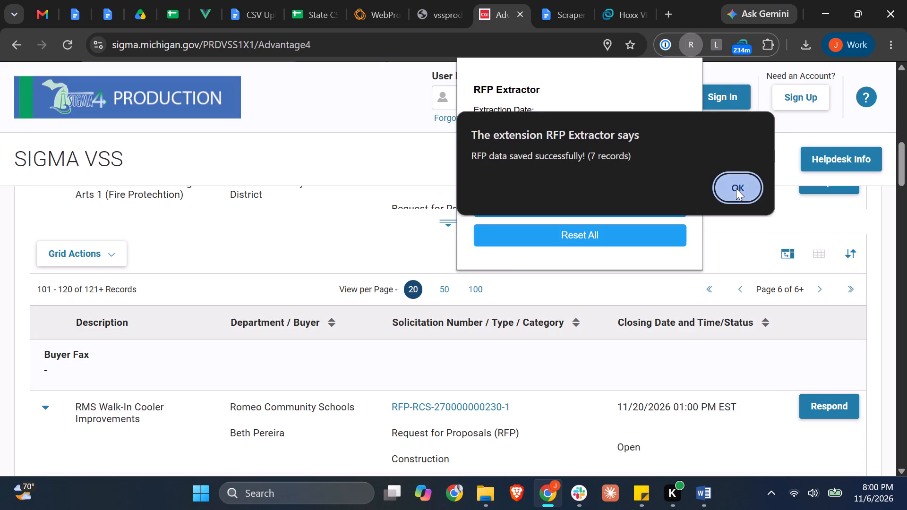
click(736, 188)
click(372, 98)
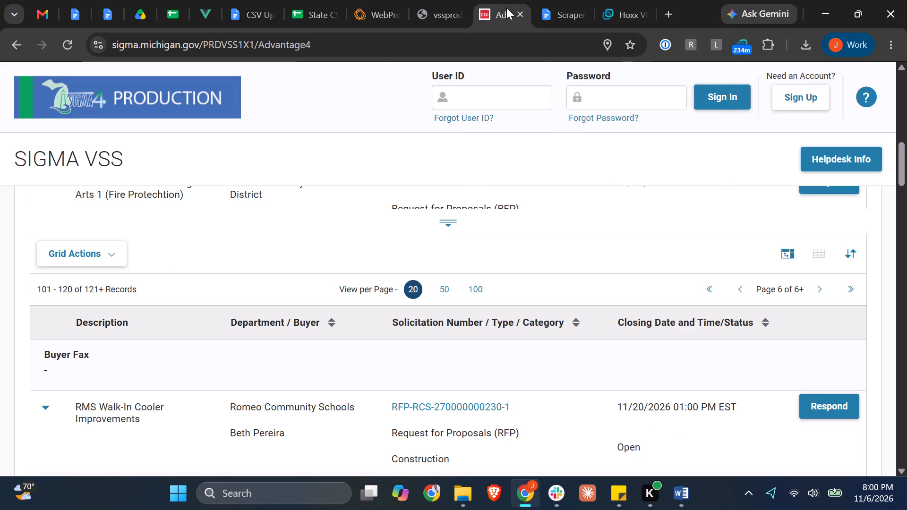
Close Michigan's SIGMA VSS site and leave the page.
click(517, 16)
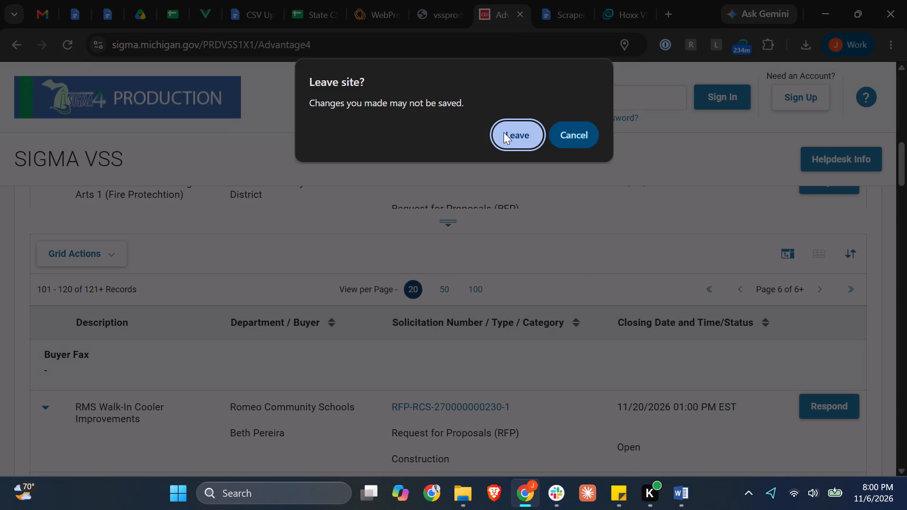
click(504, 132)
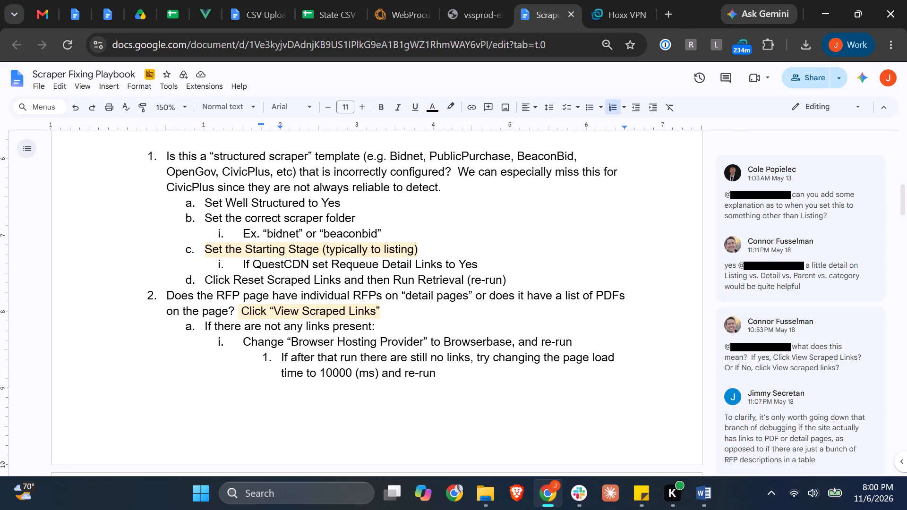
Reload Kentucky's VSS site, and check the CSV Upload Instructions document and the State CSV Upload Tracker while it loads.
click(464, 0)
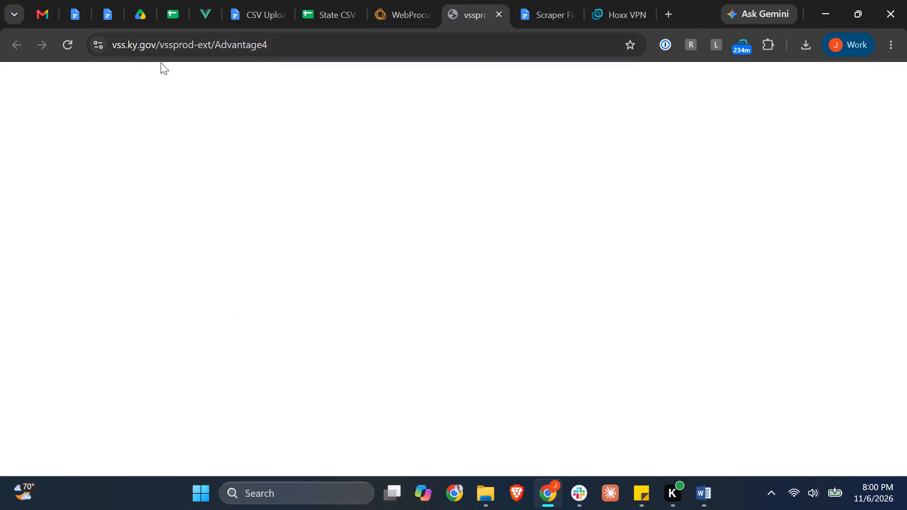
click(74, 49)
click(271, 0)
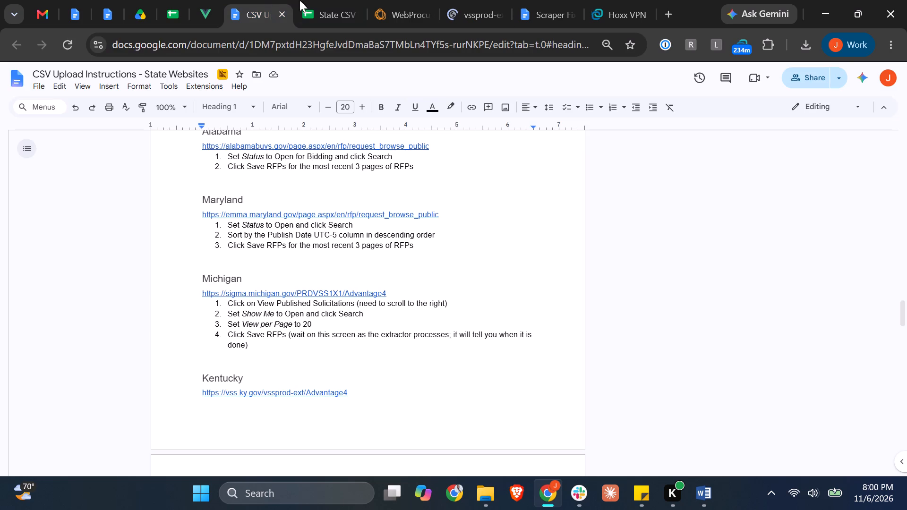
click(325, 0)
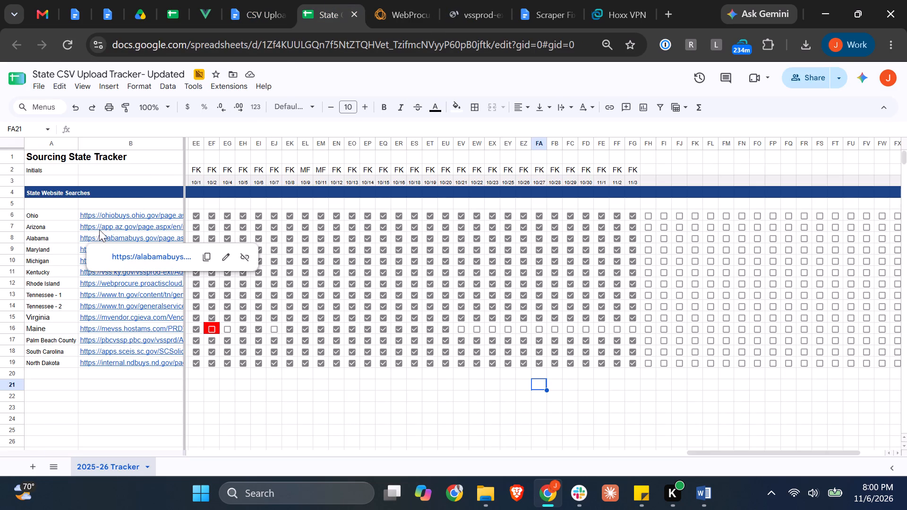
click(492, 0)
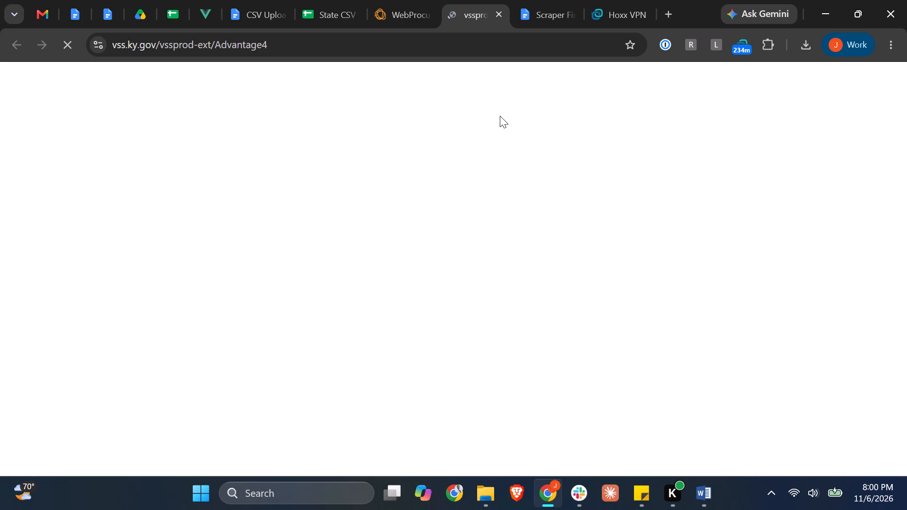
Filter Rhode Island's WebProcure bid board to solicitations with Open status.
click(416, 0)
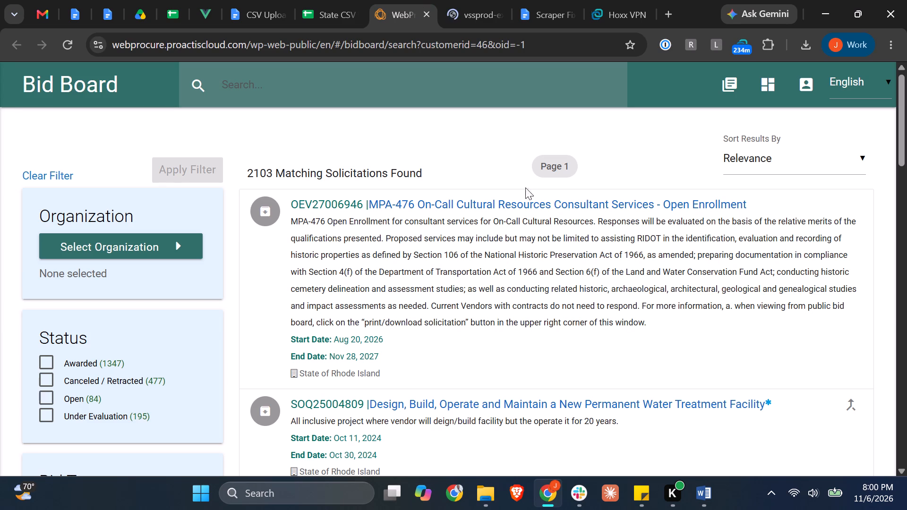
click(46, 395)
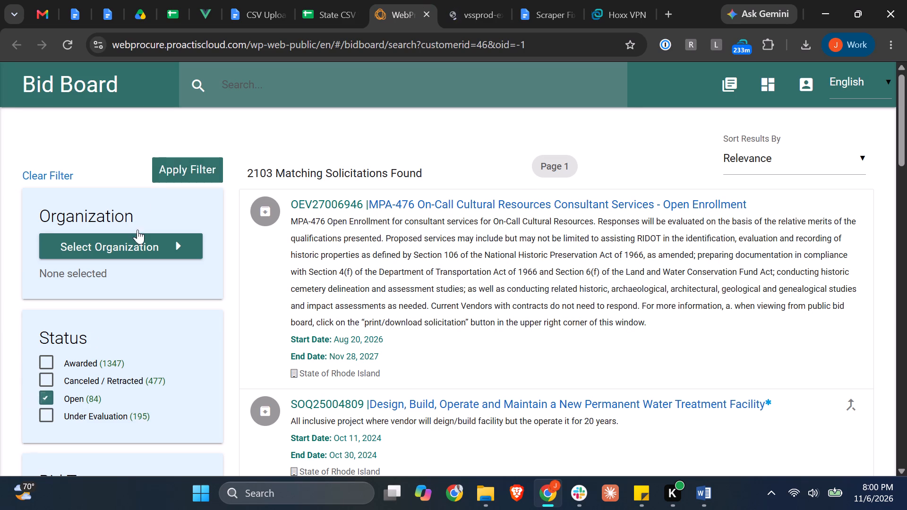
click(175, 169)
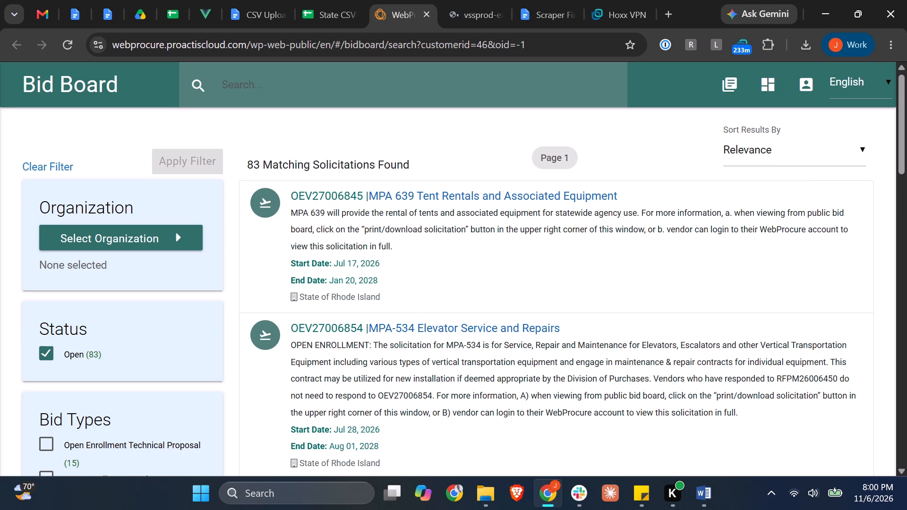
Check on Kentucky's VSS site, and read the Kentucky and Rhode Island sections of the CSV Upload Instructions document.
click(479, 0)
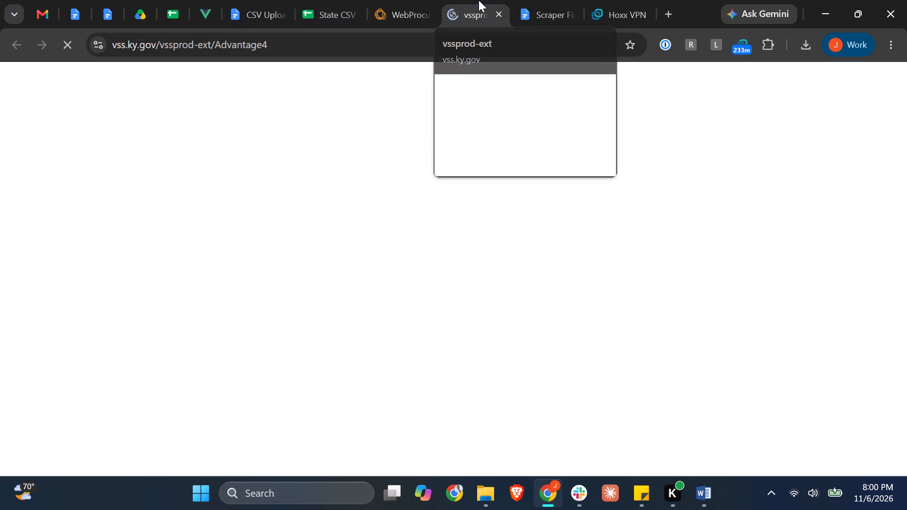
click(258, 0)
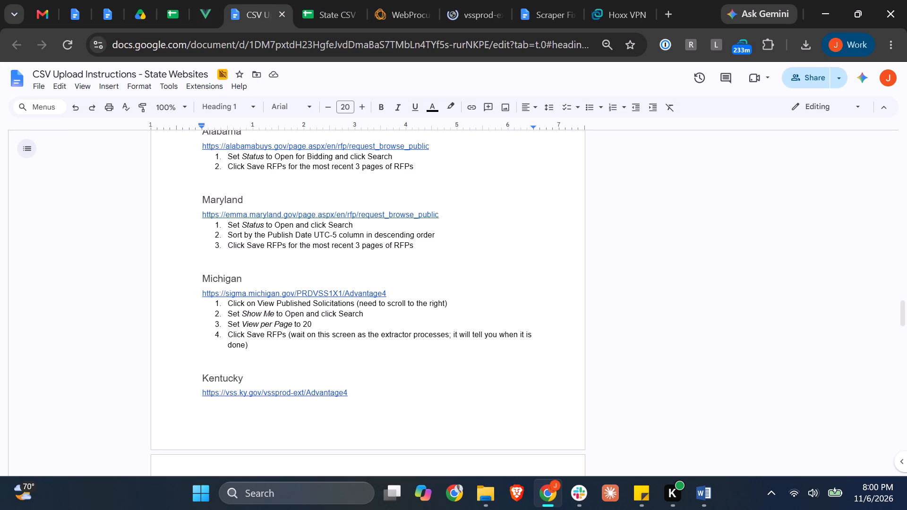
scroll(301, 319, down, 3)
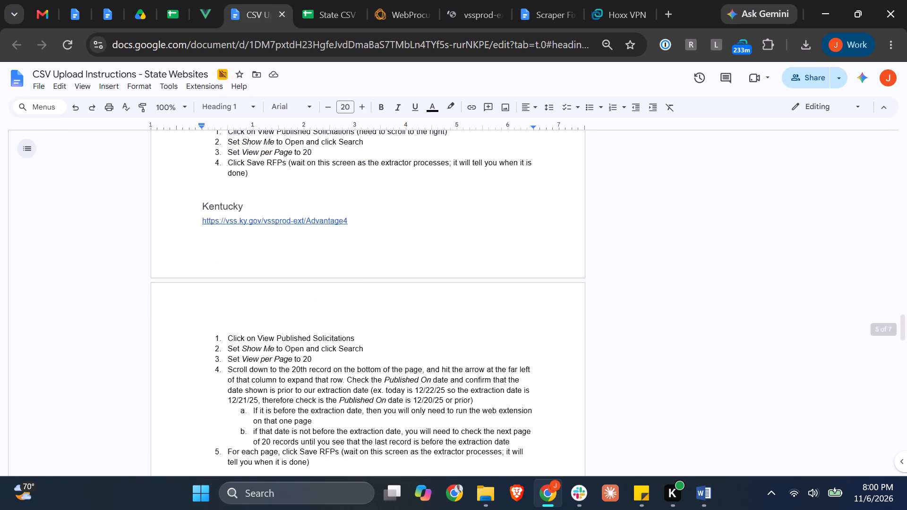
scroll(301, 305, down, 2)
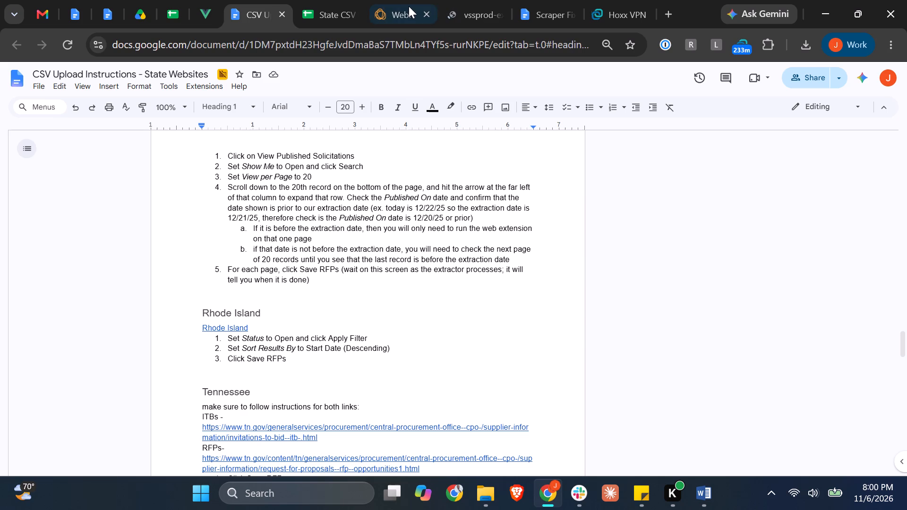
Sort Rhode Island's open solicitations by Start Date (Descending).
click(372, 0)
click(801, 153)
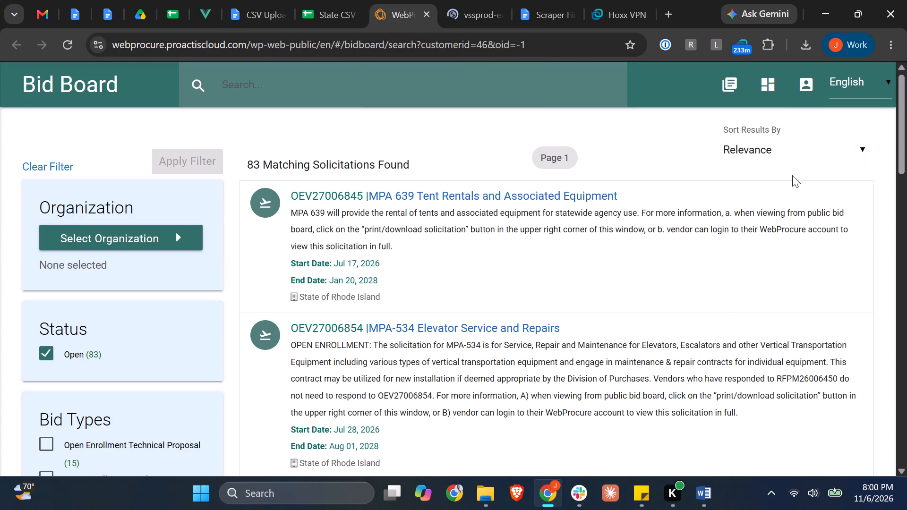
click(833, 146)
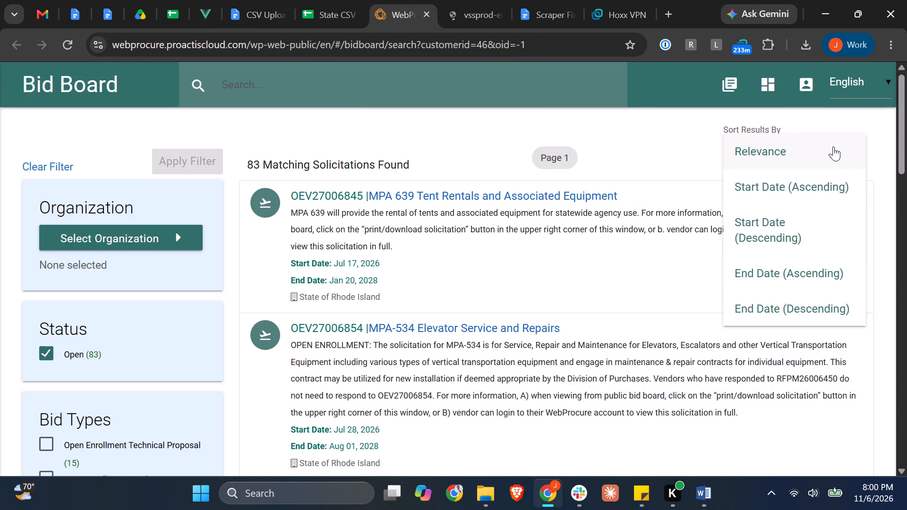
click(800, 236)
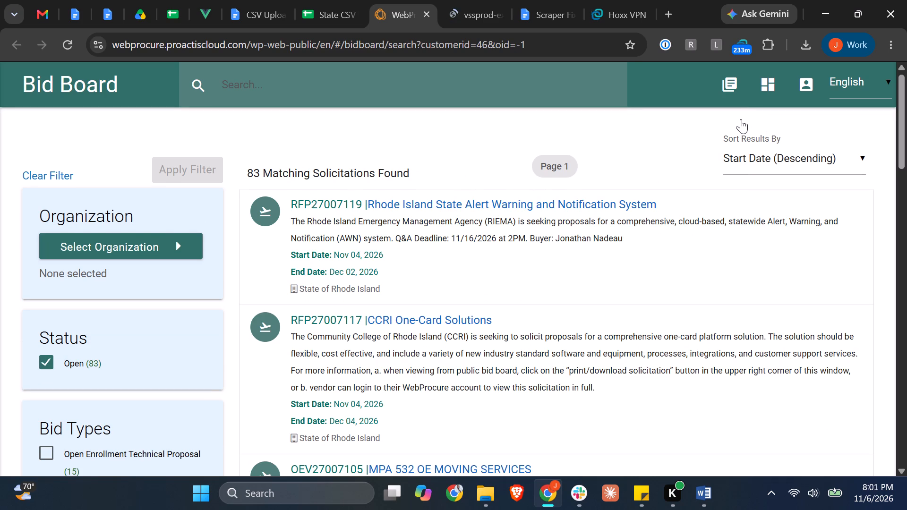
Save Rhode Island's sorted open solicitations with RFP Extractor, and close the bid board once extraction is complete.
click(693, 45)
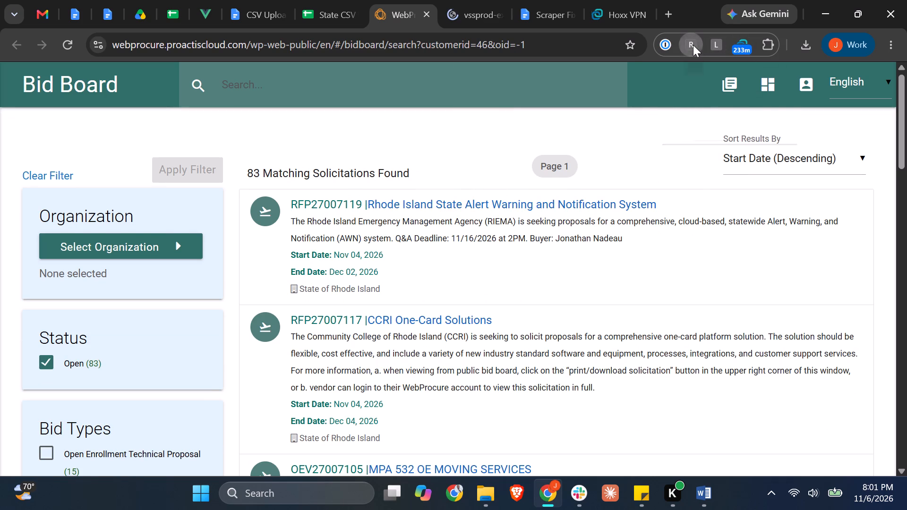
click(588, 176)
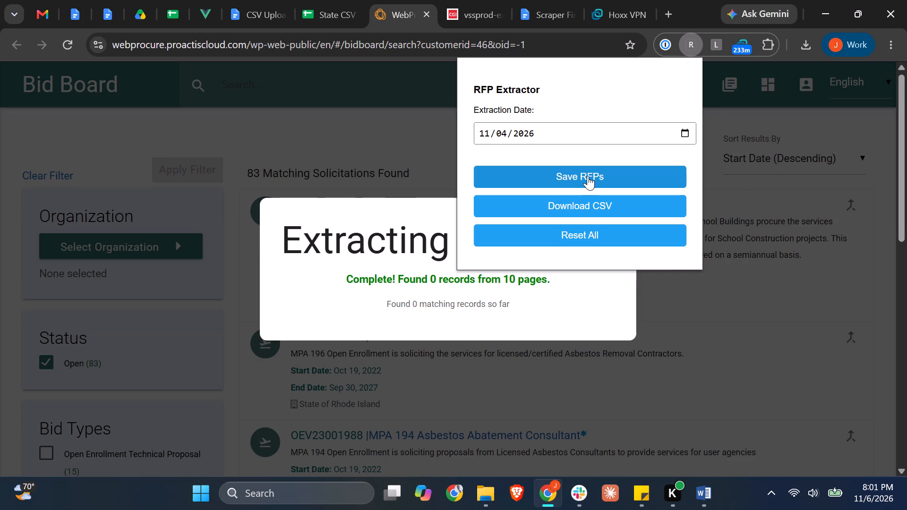
click(733, 188)
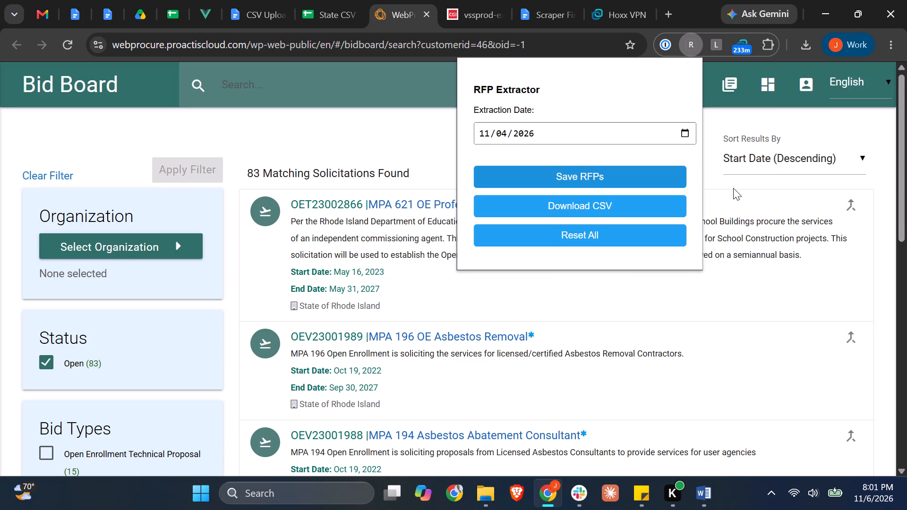
click(424, 132)
click(428, 13)
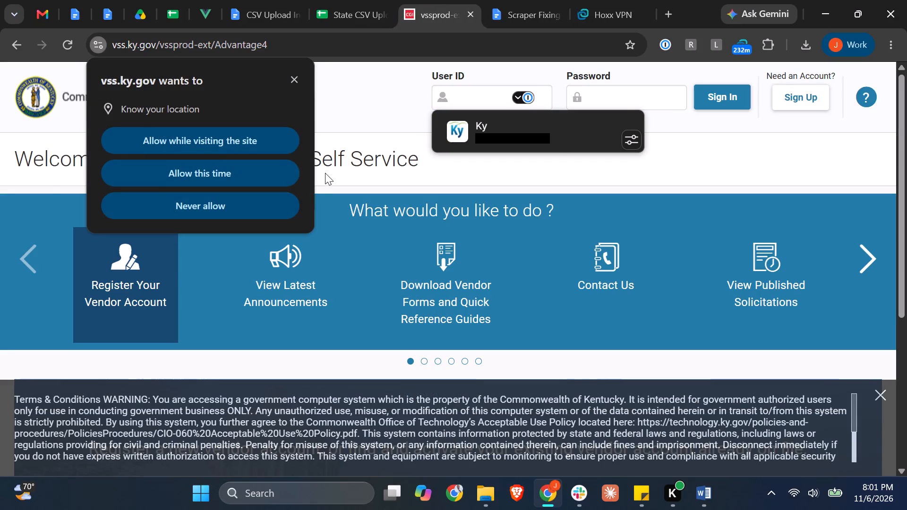
Open the published solicitations on Kentucky's VSS site, and dismiss the location request and the Terms & Conditions notice.
click(439, 9)
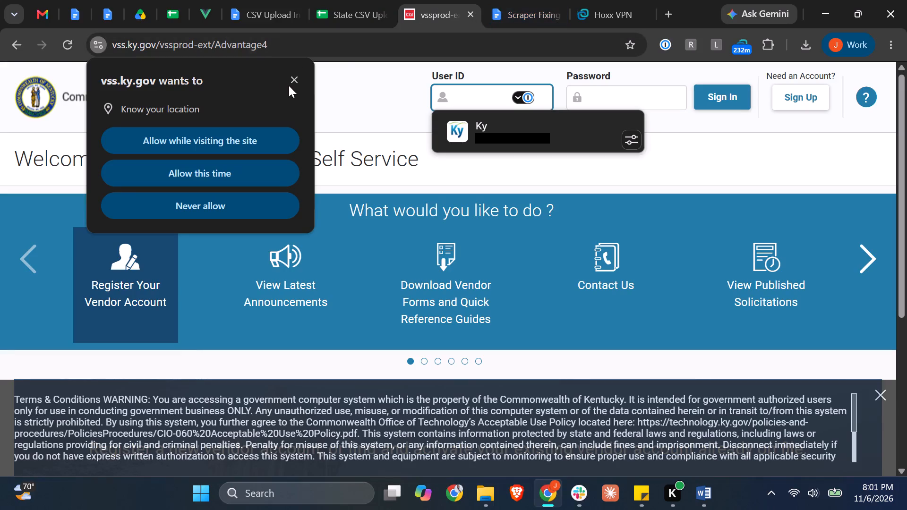
click(295, 81)
click(785, 273)
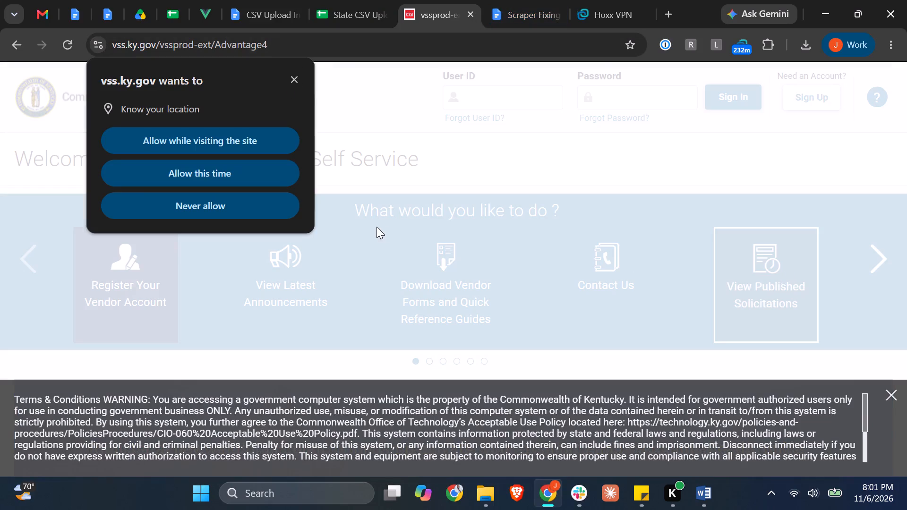
click(294, 81)
scroll(471, 305, down, 2)
scroll(513, 271, down, 3)
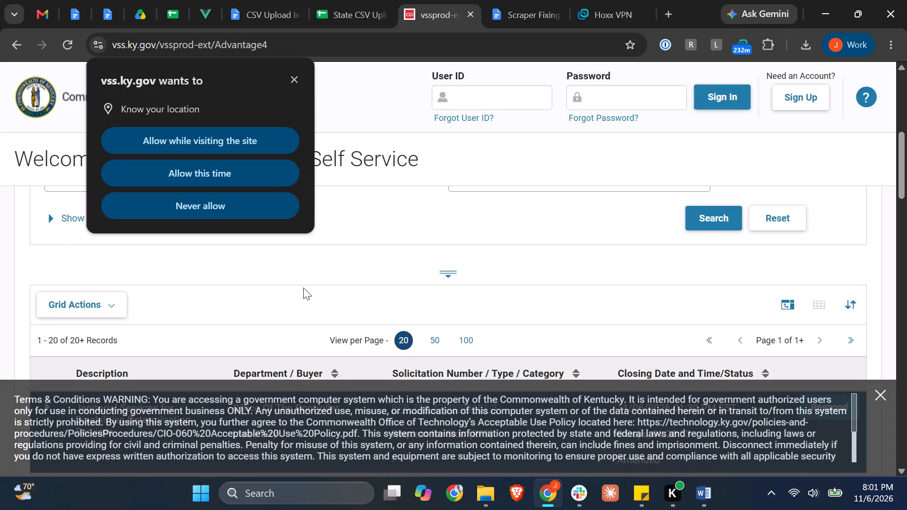
scroll(303, 288, up, 3)
scroll(328, 289, down, 2)
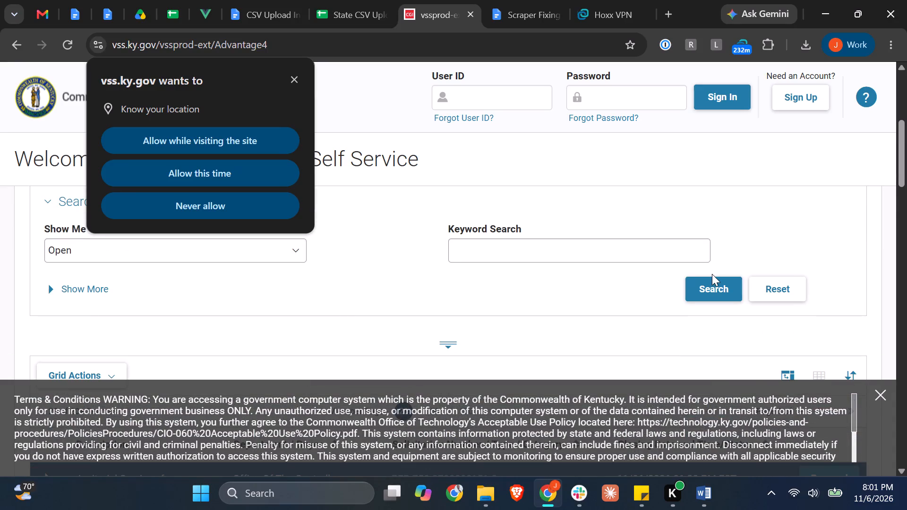
click(293, 79)
scroll(626, 260, down, 1)
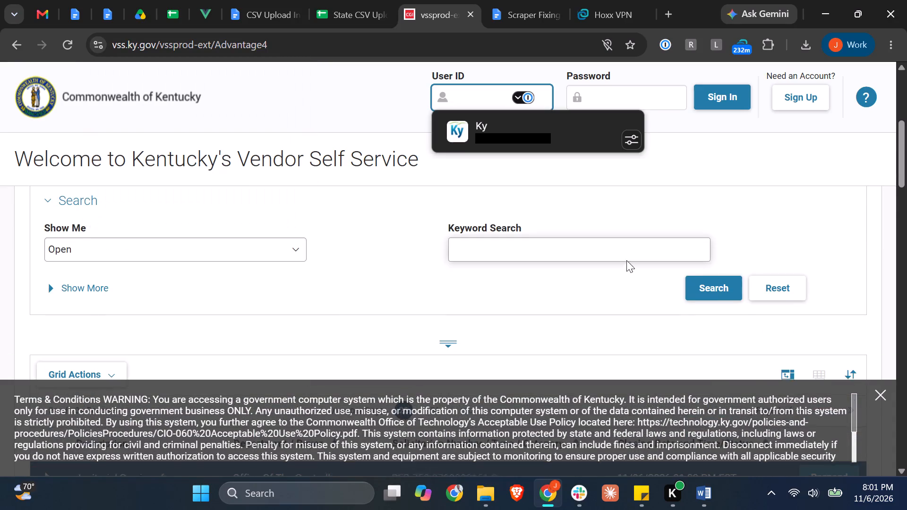
scroll(626, 260, down, 2)
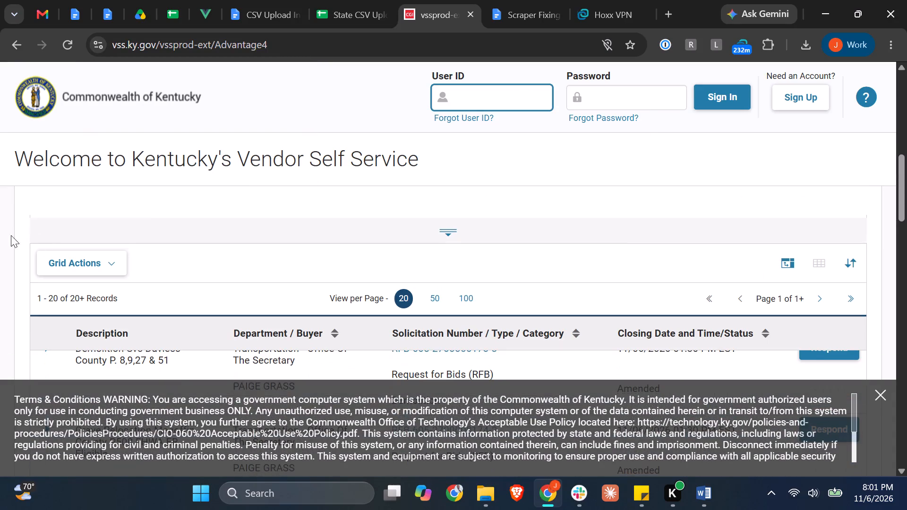
click(881, 395)
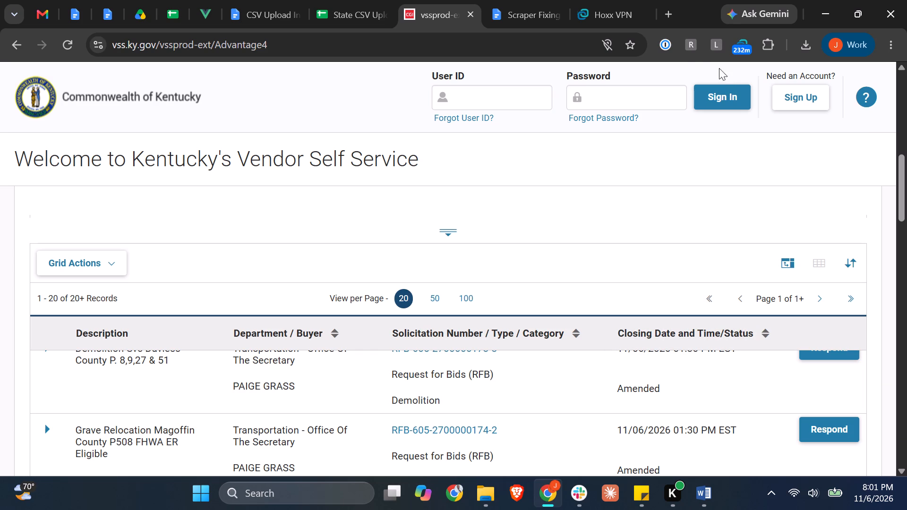
Read the Kentucky section of the CSV Upload Instructions document and look through the first page of Kentucky's solicitations.
click(247, 0)
scroll(257, 276, up, 2)
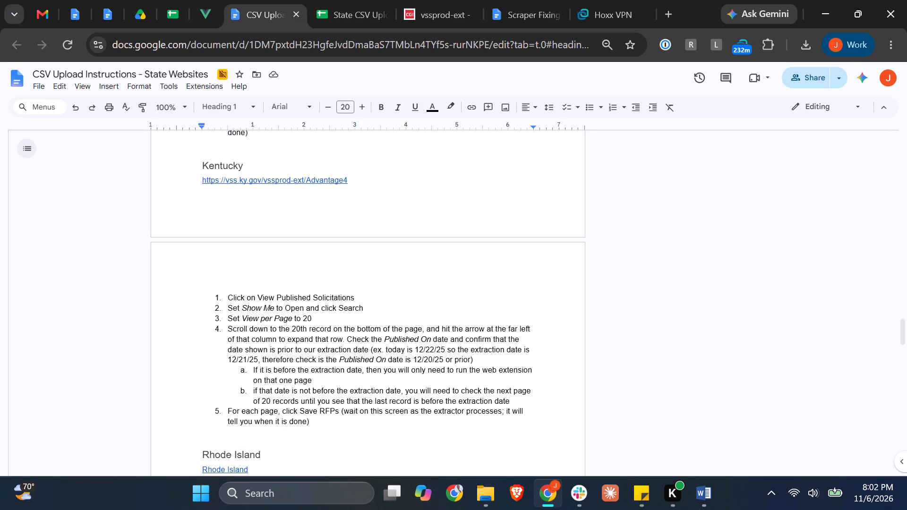
scroll(322, 277, down, 1)
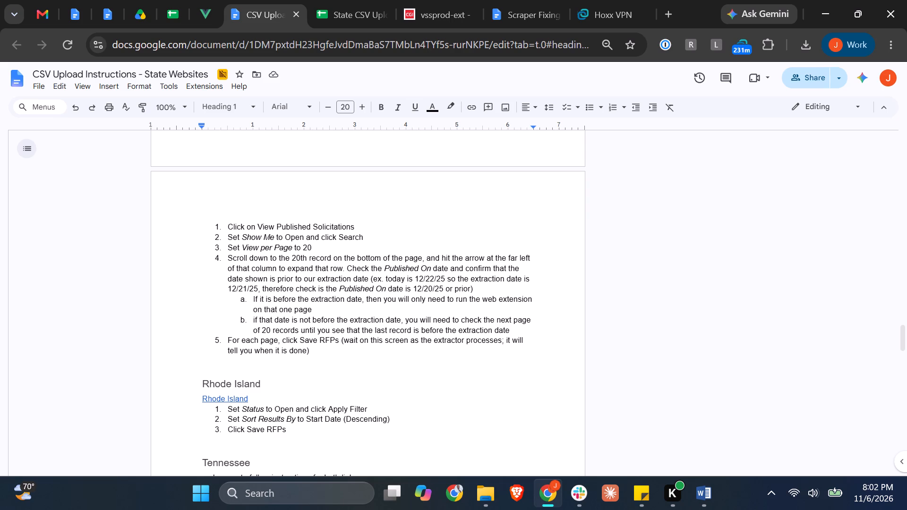
click(455, 0)
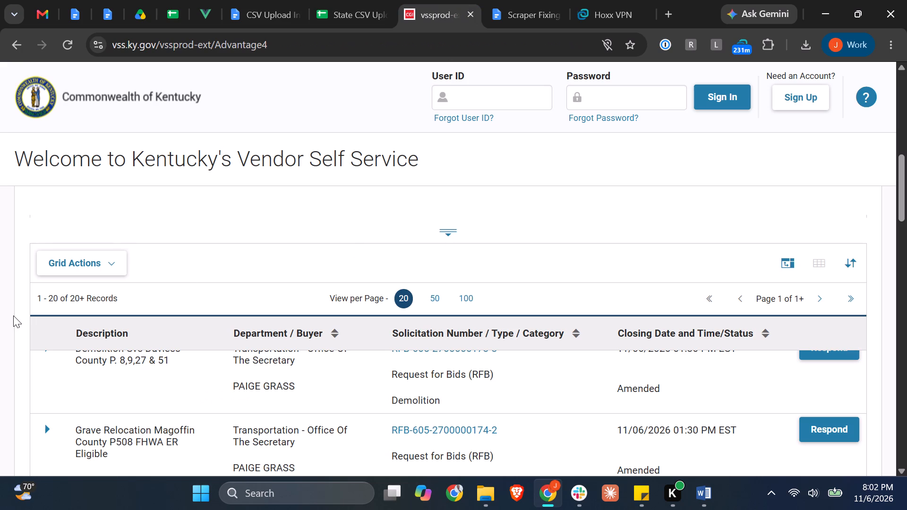
scroll(22, 312, down, 7)
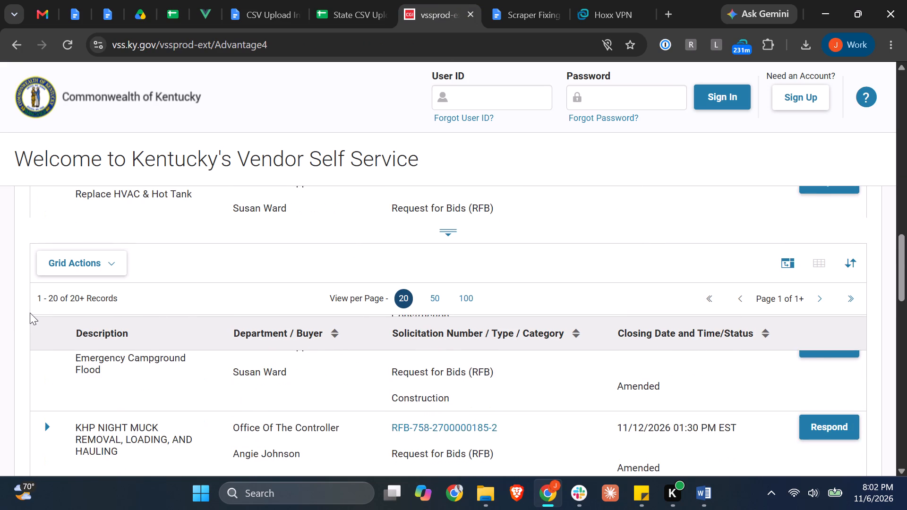
scroll(30, 313, down, 6)
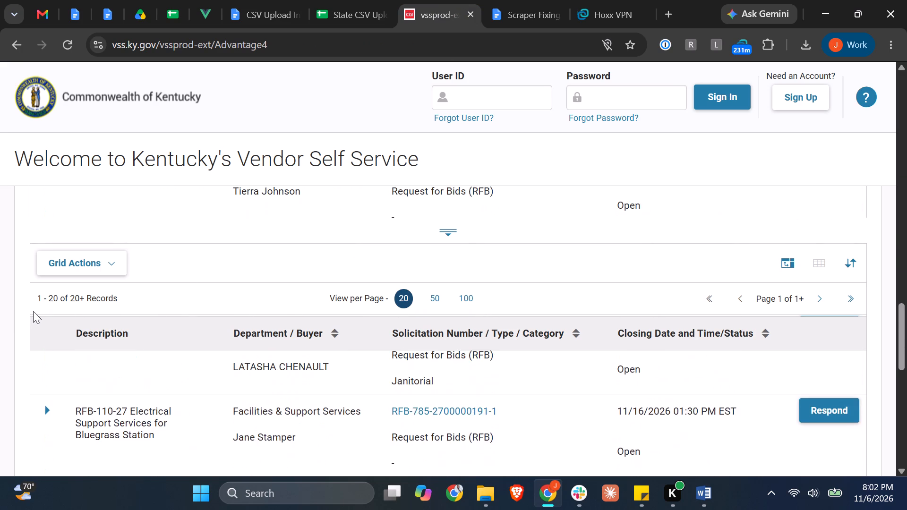
scroll(33, 311, down, 3)
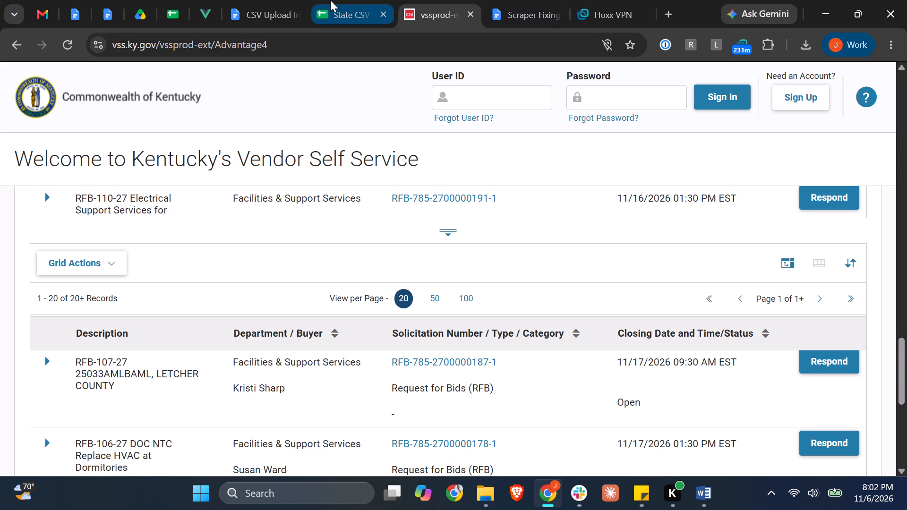
click(251, 0)
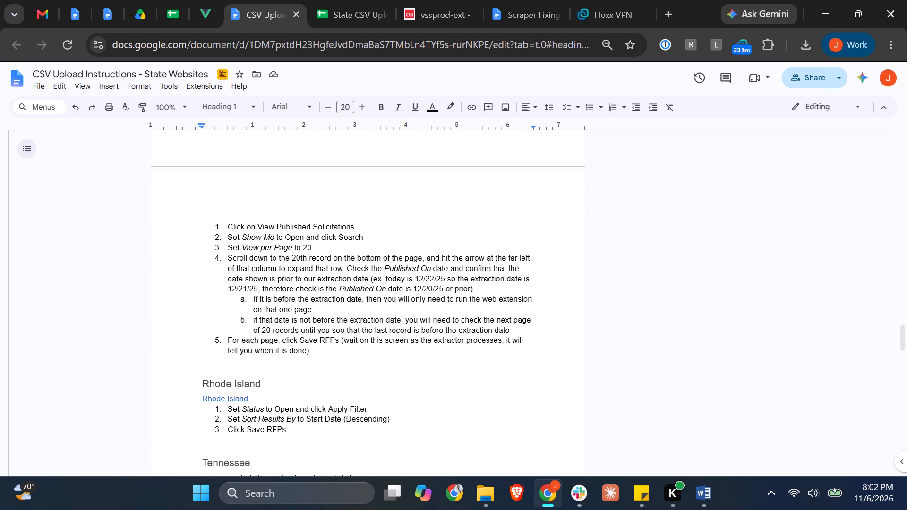
click(459, 0)
Expand the last solicitation on page 1, the Swan-Boatwright WMA land lease, to check its Published On date.
scroll(197, 366, down, 6)
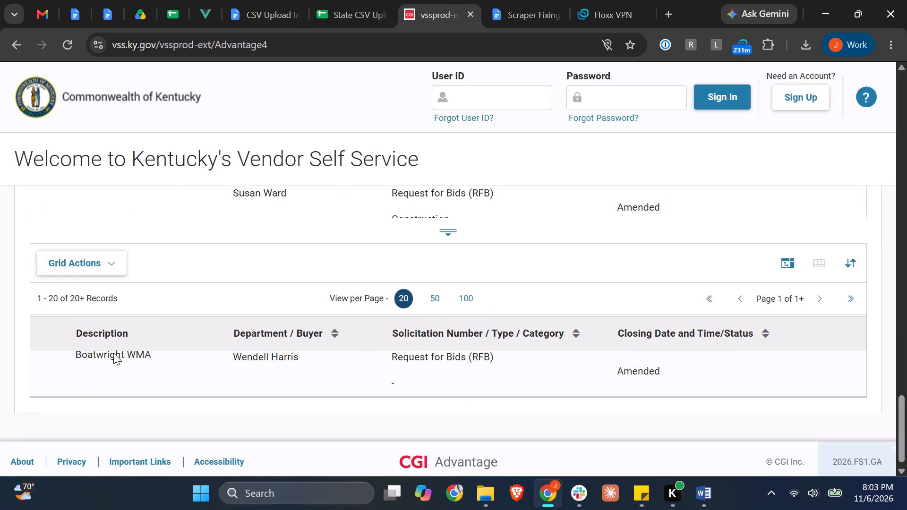
scroll(113, 353, down, 6)
scroll(95, 385, up, 1)
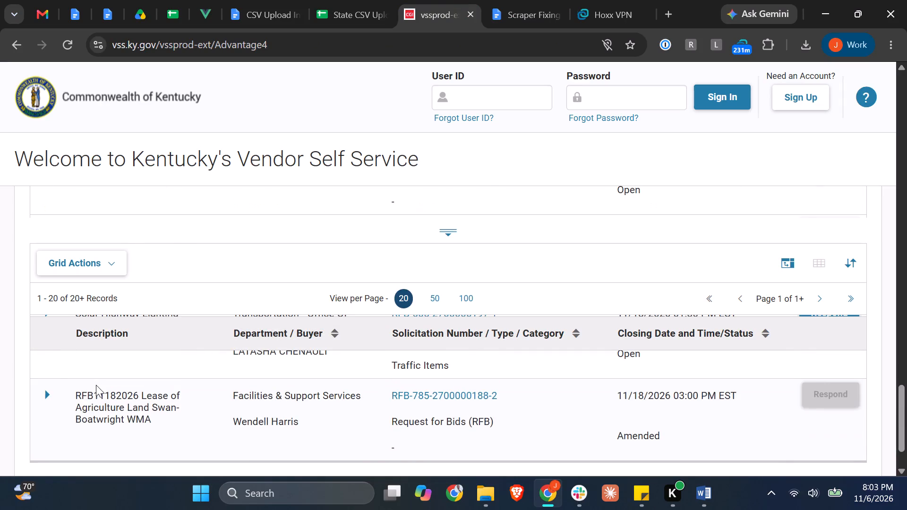
click(41, 391)
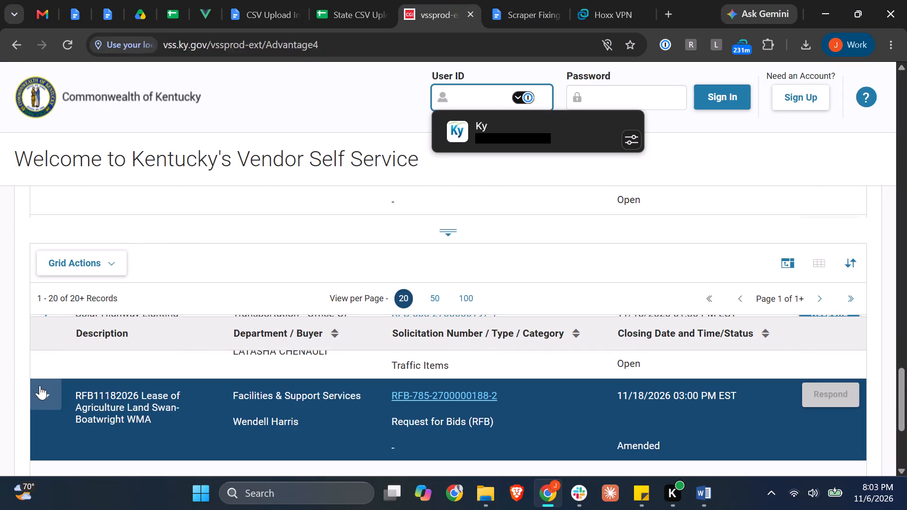
click(292, 75)
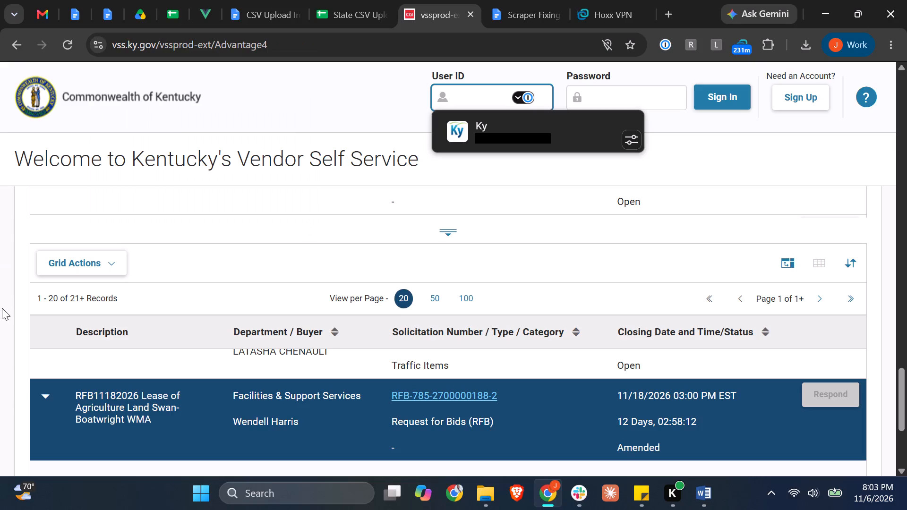
scroll(3, 308, down, 4)
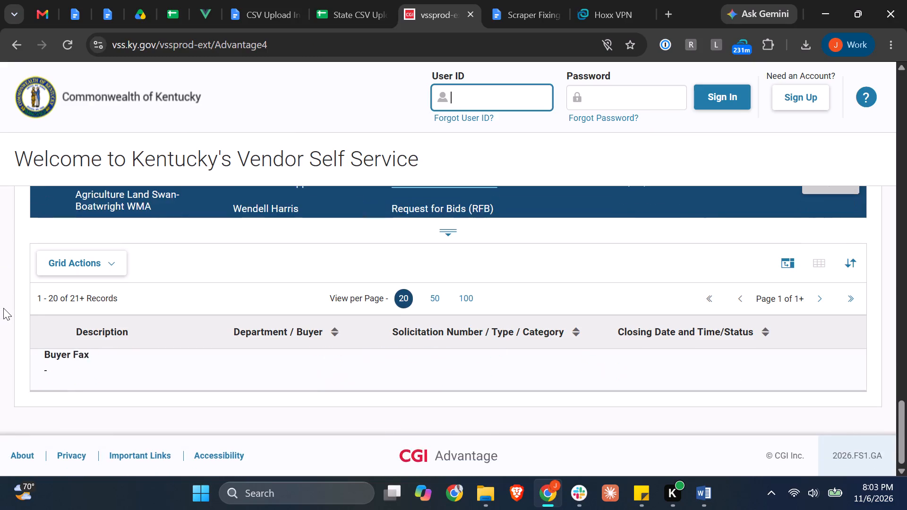
scroll(3, 308, up, 2)
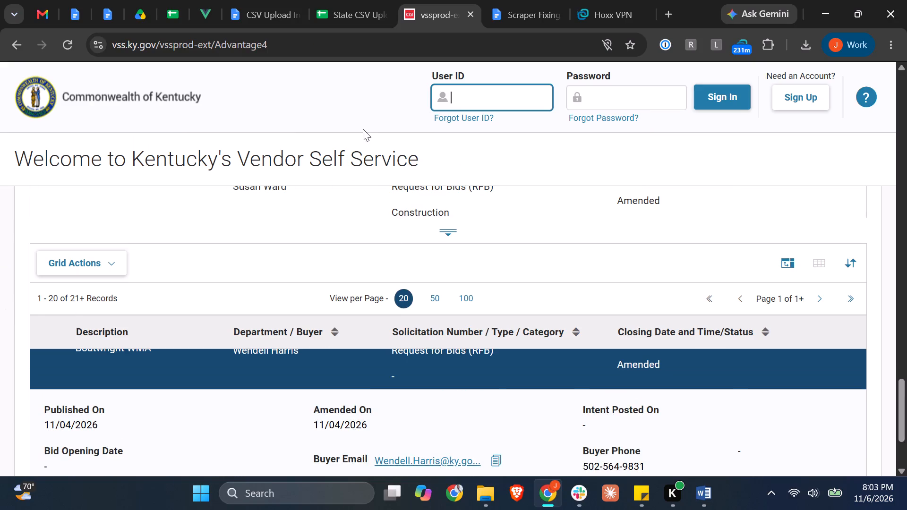
Recheck the Kentucky instructions, and save the solicitations on page 1 of Kentucky's list with RFP Extractor.
click(267, 1)
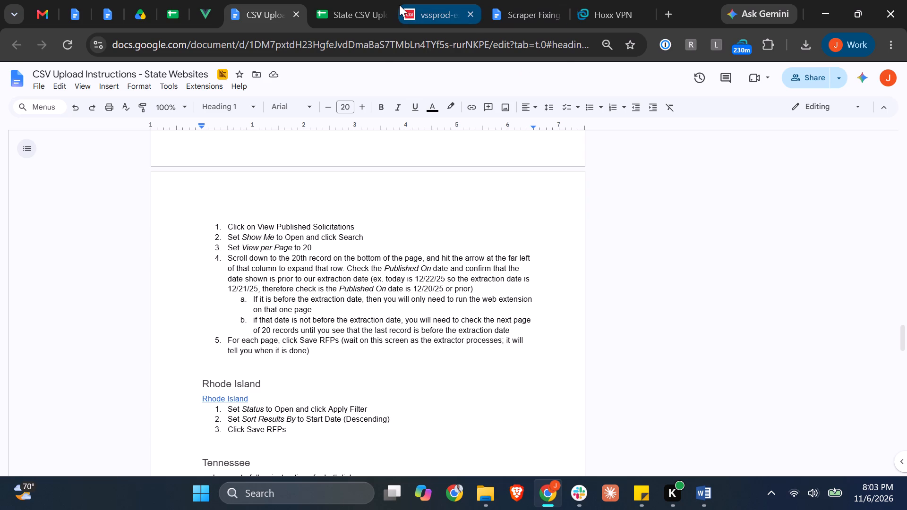
click(440, 0)
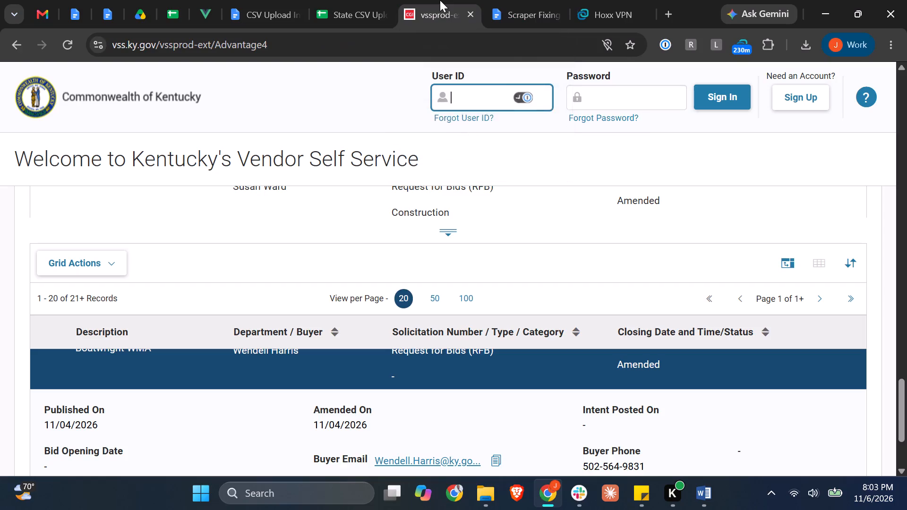
click(687, 40)
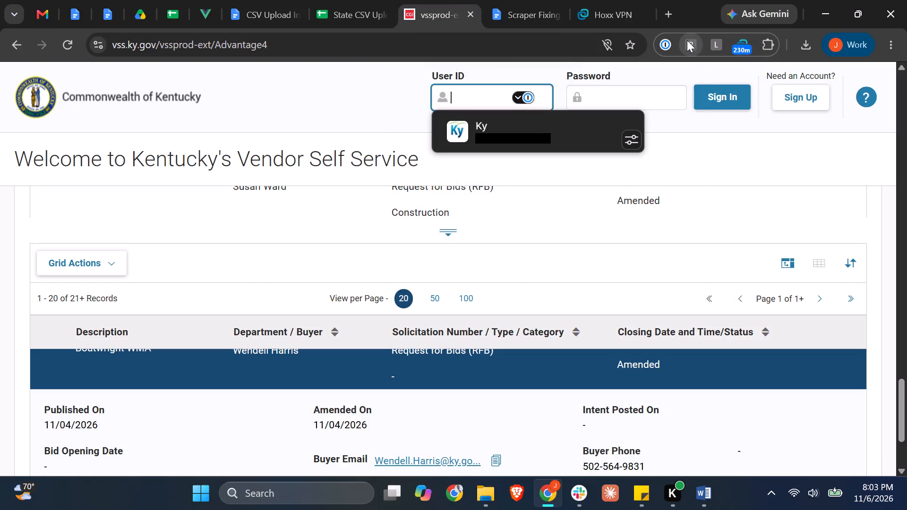
click(589, 181)
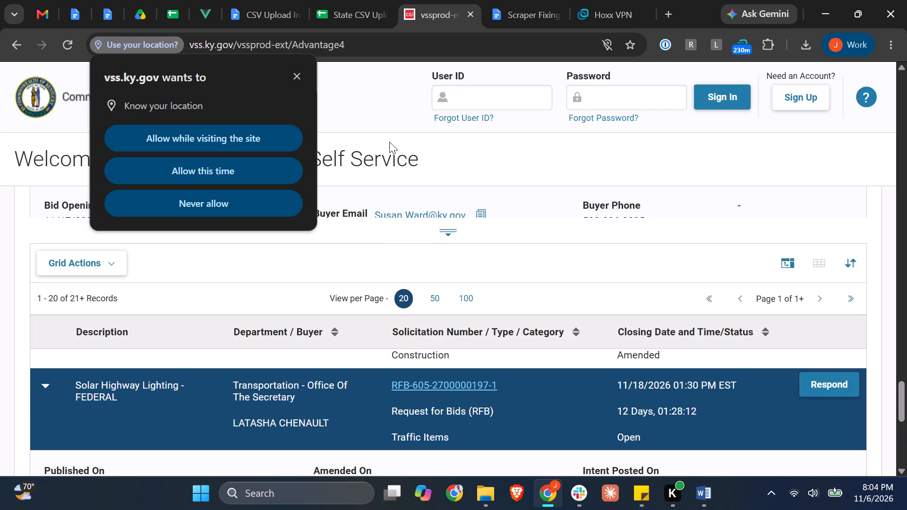
click(295, 76)
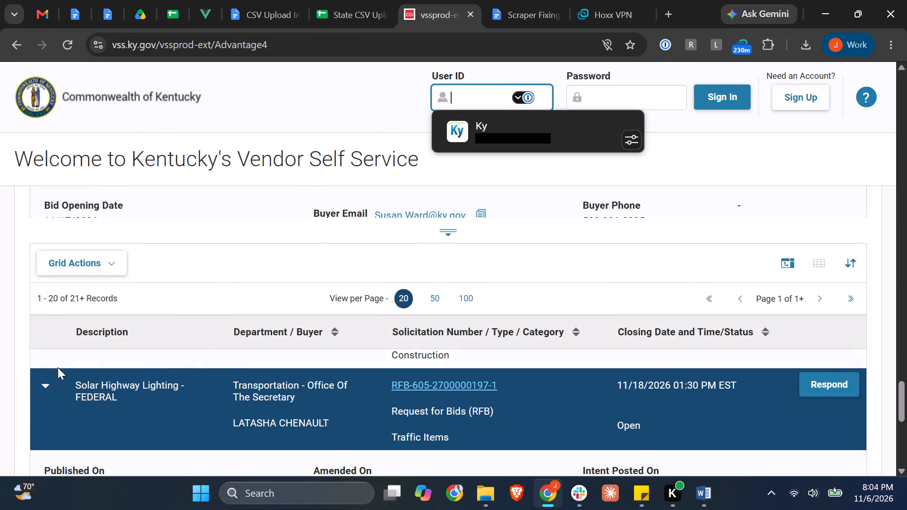
Go to page 2 of Kentucky's published solicitations and save that page's records with RFP Extractor.
scroll(2, 369, down, 6)
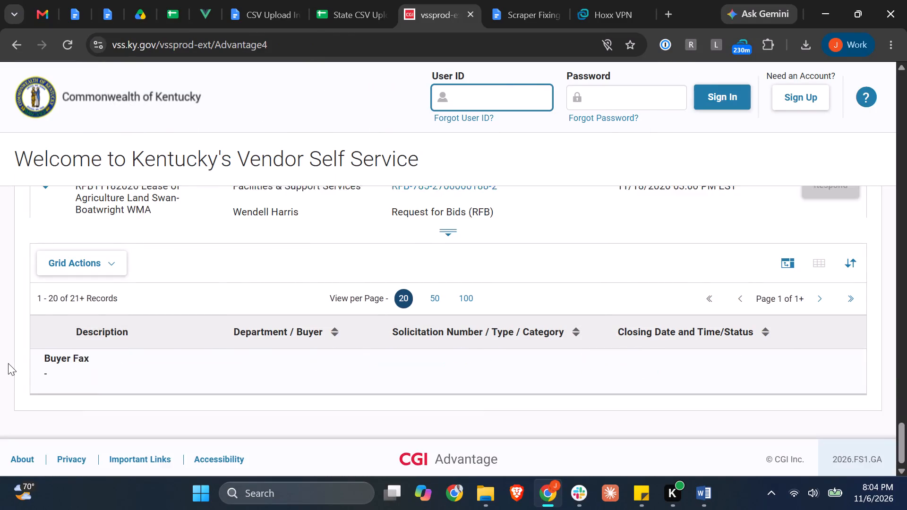
scroll(8, 363, down, 3)
scroll(10, 362, up, 3)
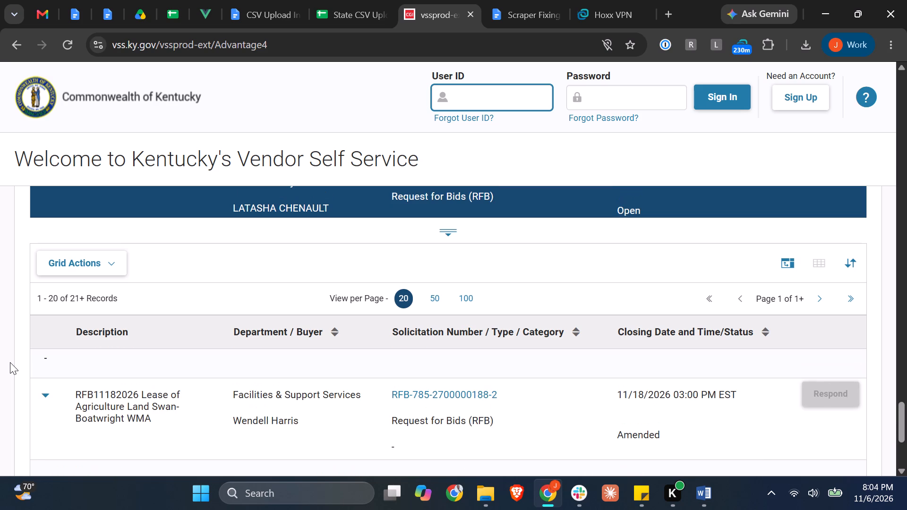
click(813, 303)
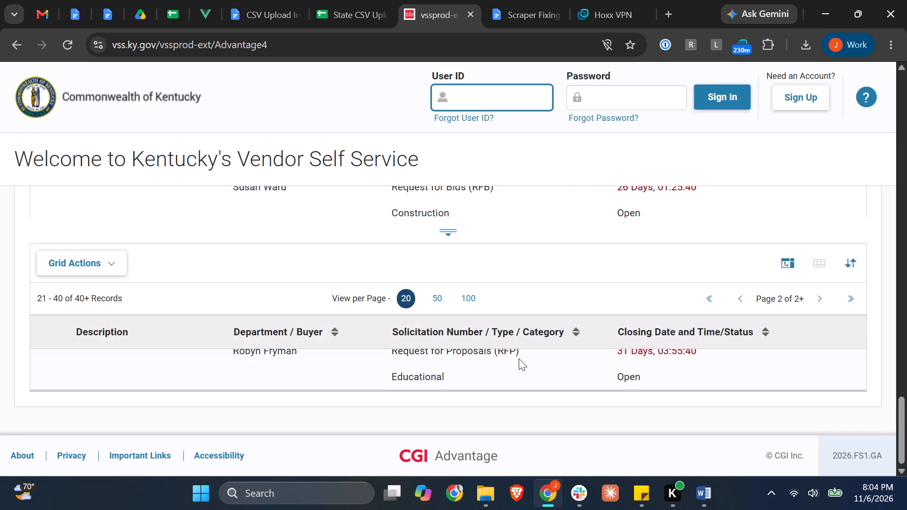
scroll(519, 358, up, 1)
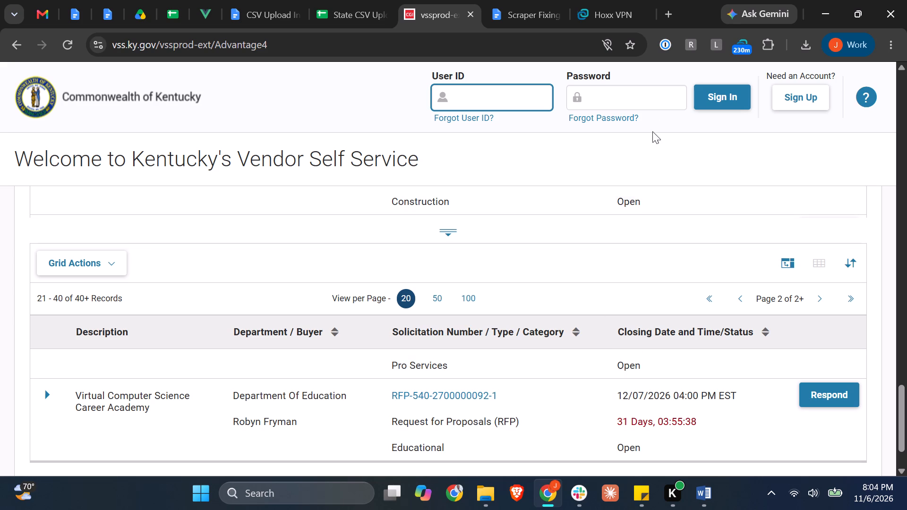
click(698, 51)
click(596, 179)
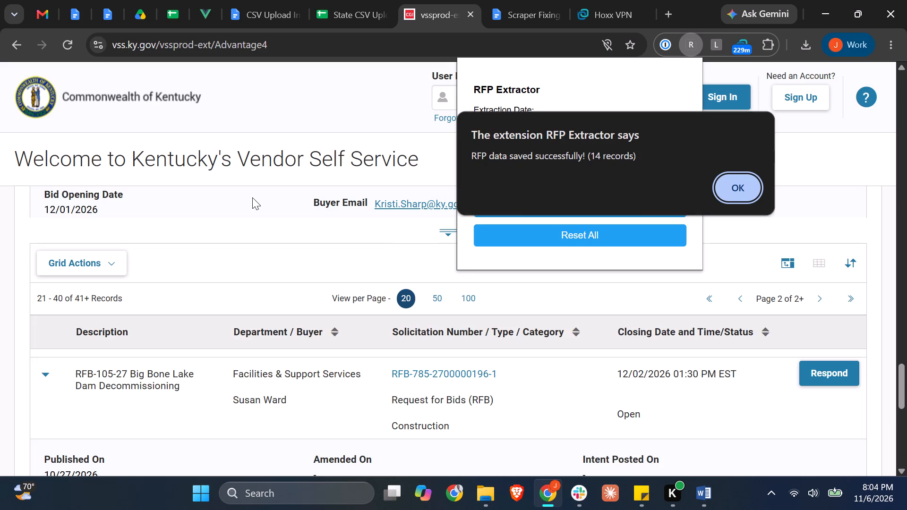
click(720, 185)
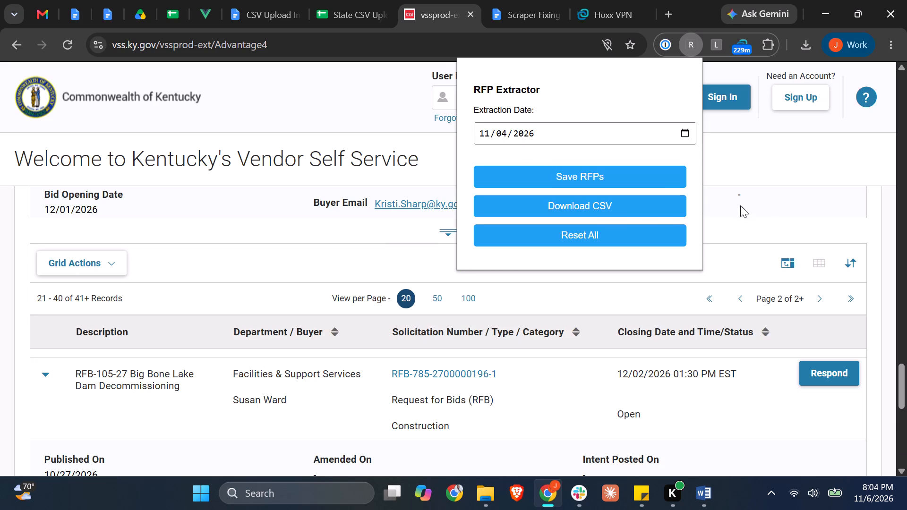
Go to page 3 of Kentucky's published solicitations and save that page's records with RFP Extractor.
click(828, 298)
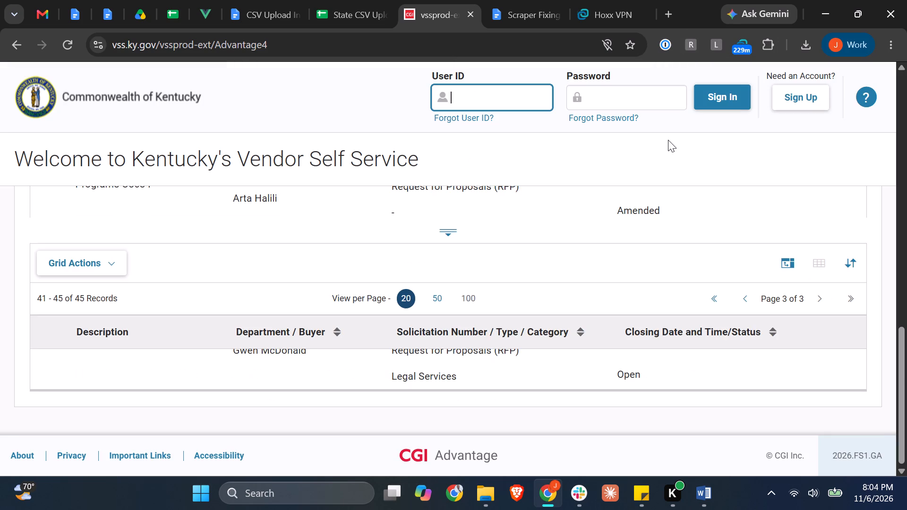
scroll(559, 392, up, 2)
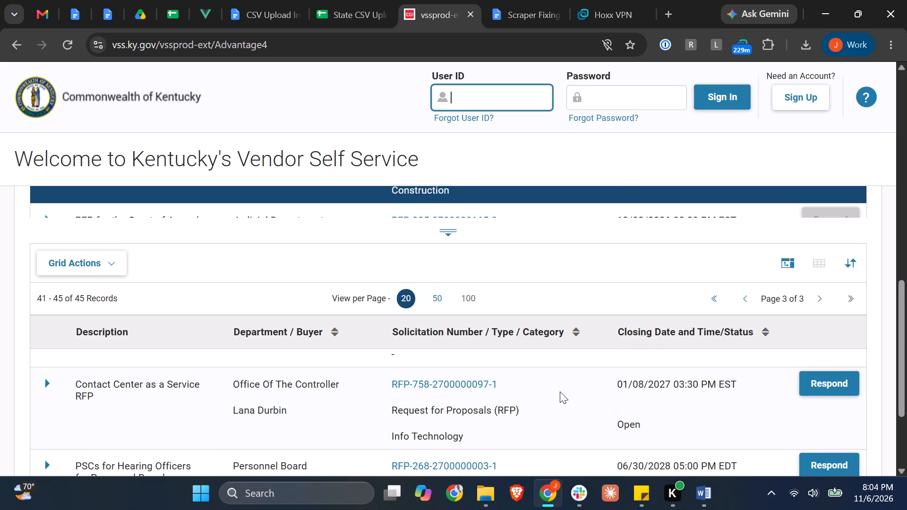
scroll(560, 391, down, 2)
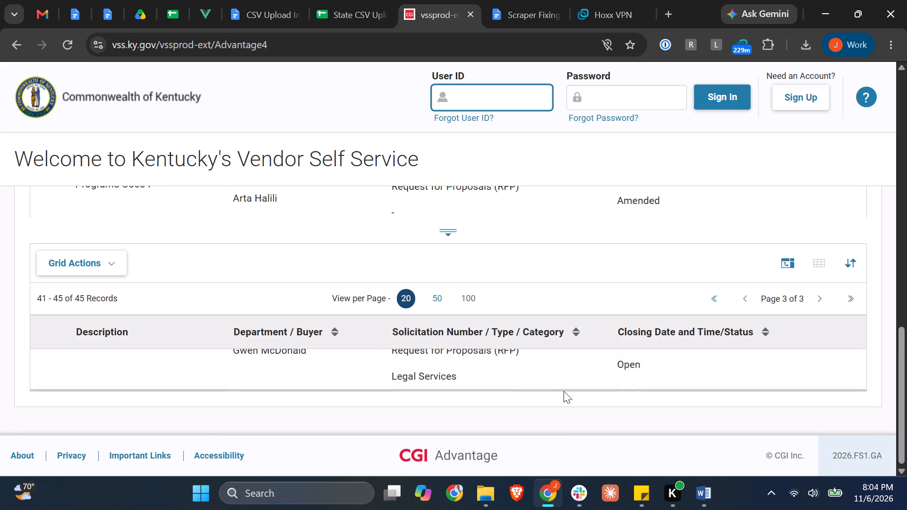
click(687, 45)
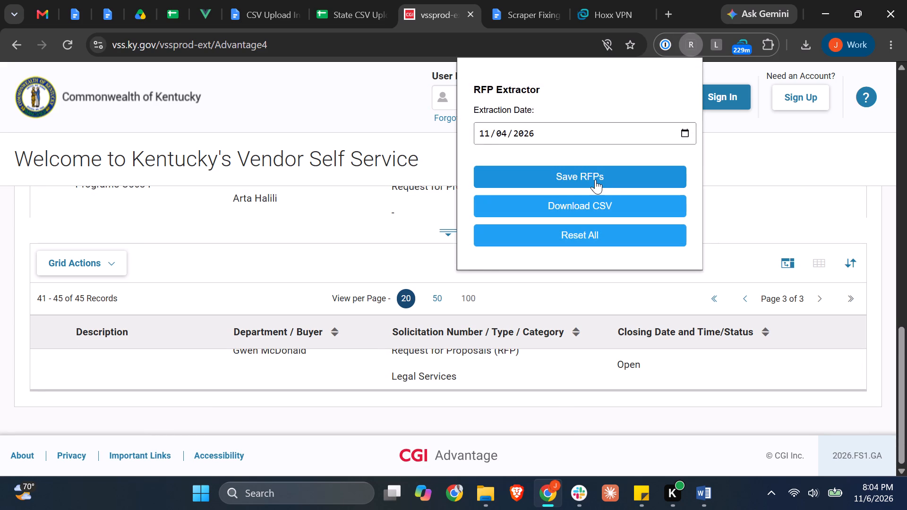
click(595, 179)
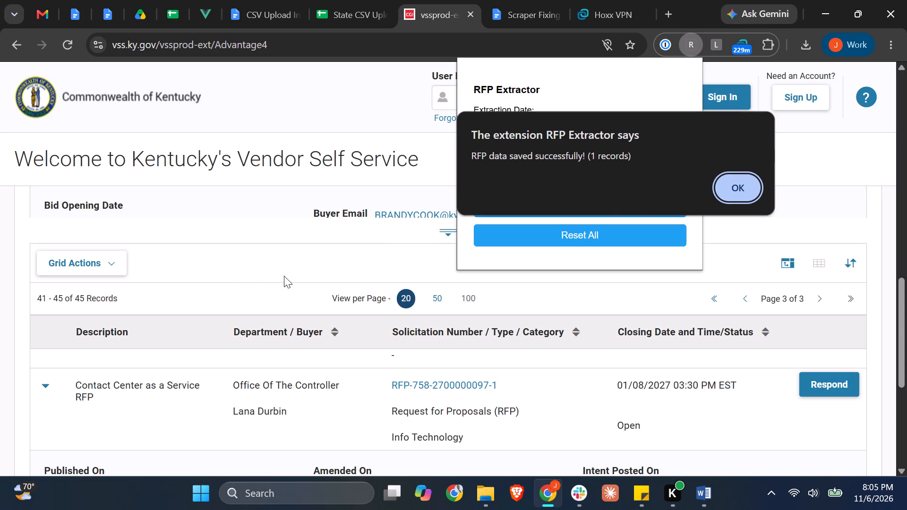
click(734, 184)
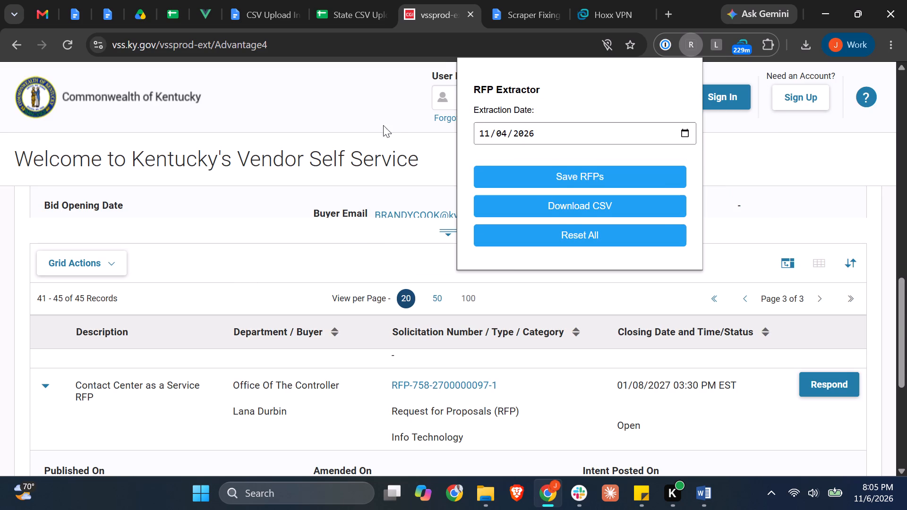
Close the Kentucky Vendor Self Service site, leaving it without saving changes.
click(362, 117)
click(474, 16)
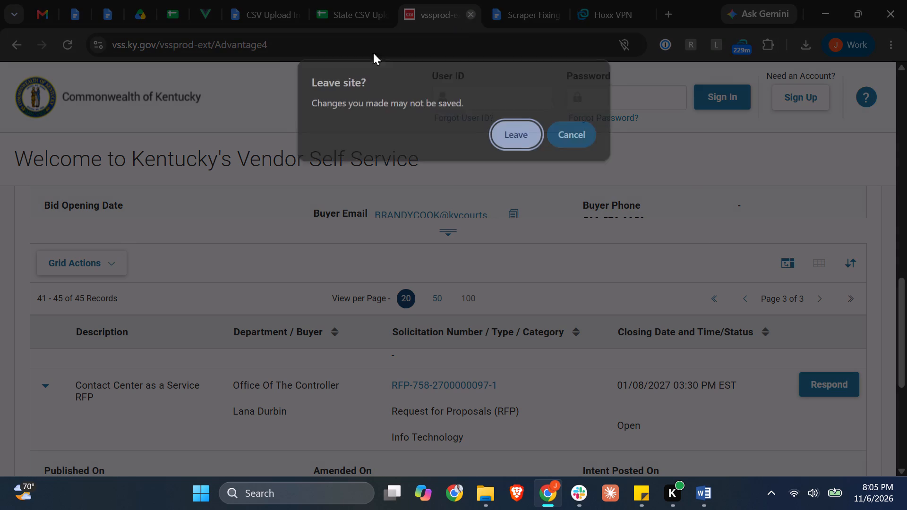
click(495, 134)
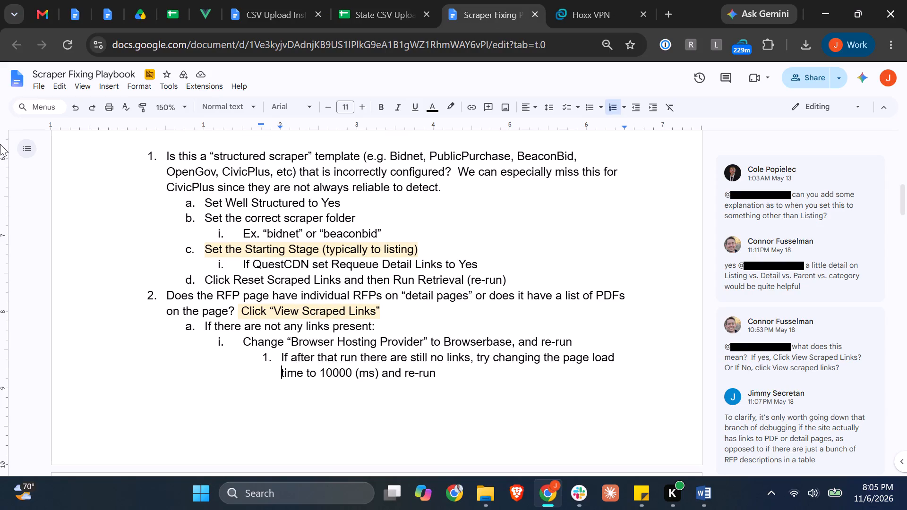
Check the CSV Upload Instructions, and open the Tennessee - 1 and Tennessee - 2 links from the State CSV Upload Tracker.
click(259, 0)
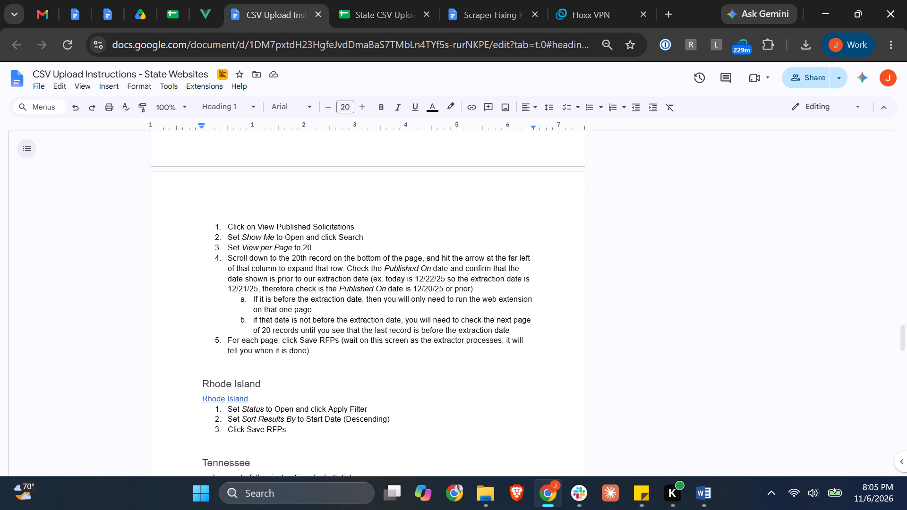
scroll(305, 270, up, 2)
scroll(308, 272, down, 2)
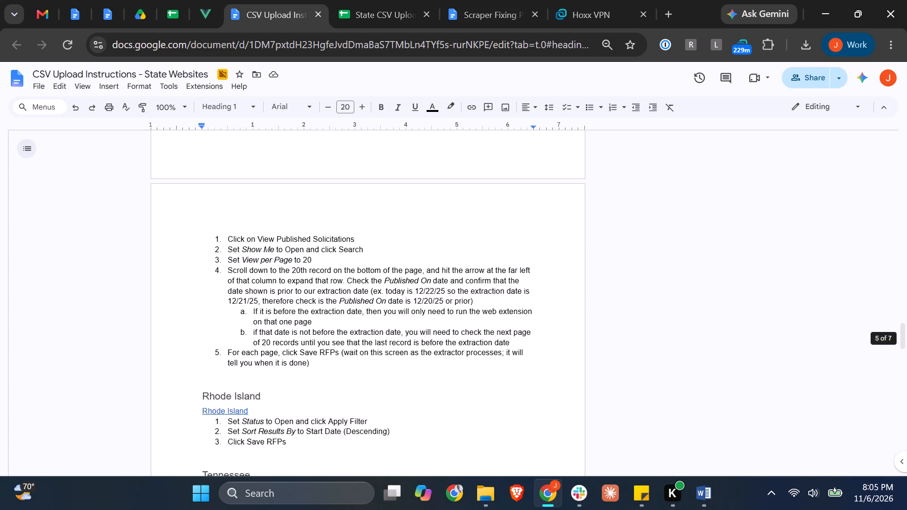
scroll(310, 273, down, 2)
click(376, 1)
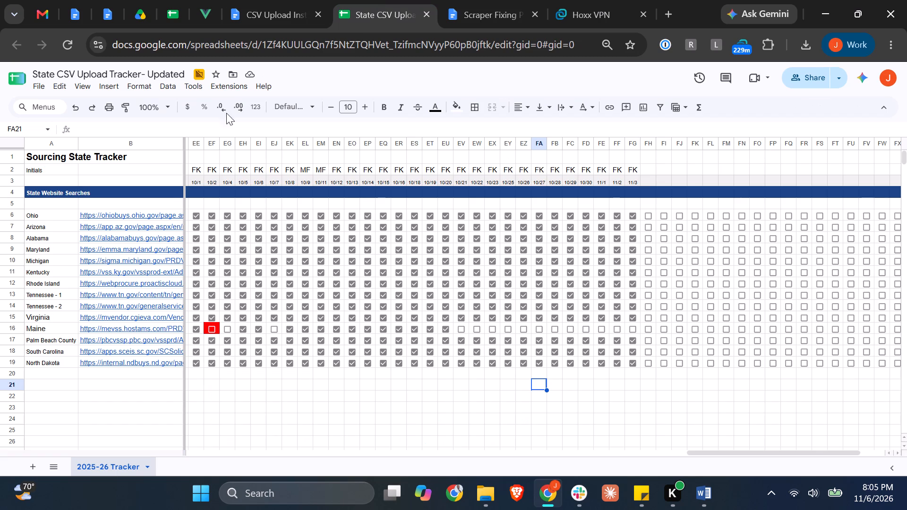
click(70, 291)
click(102, 297)
click(136, 311)
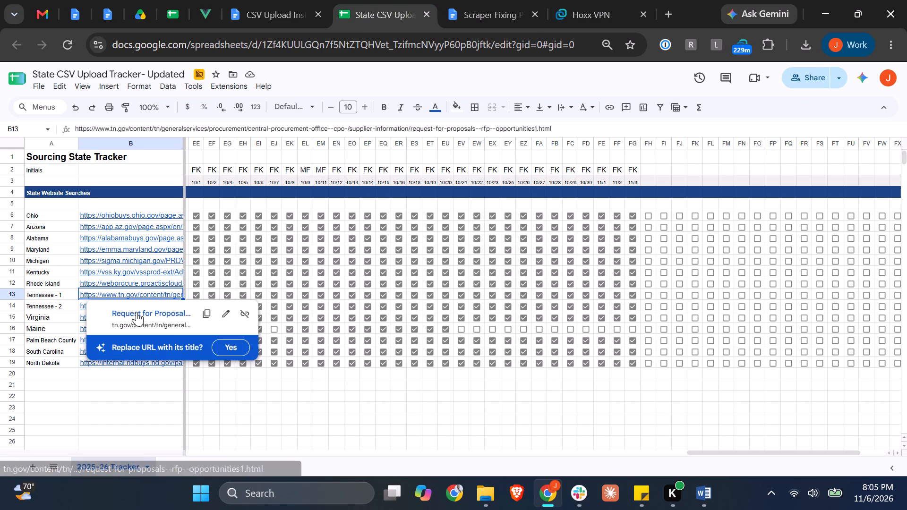
click(337, 0)
click(88, 305)
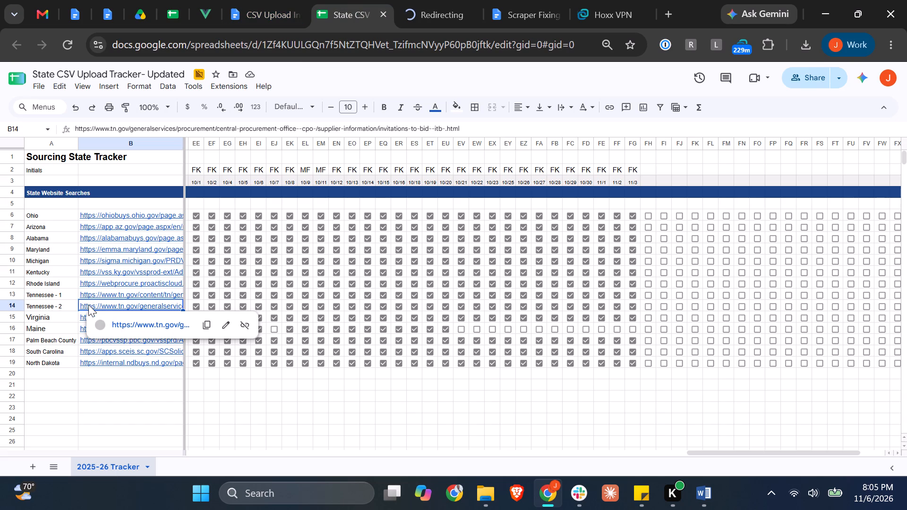
click(137, 323)
Open the Virginia and Maine procurement links from the State CSV Upload Tracker.
click(322, 0)
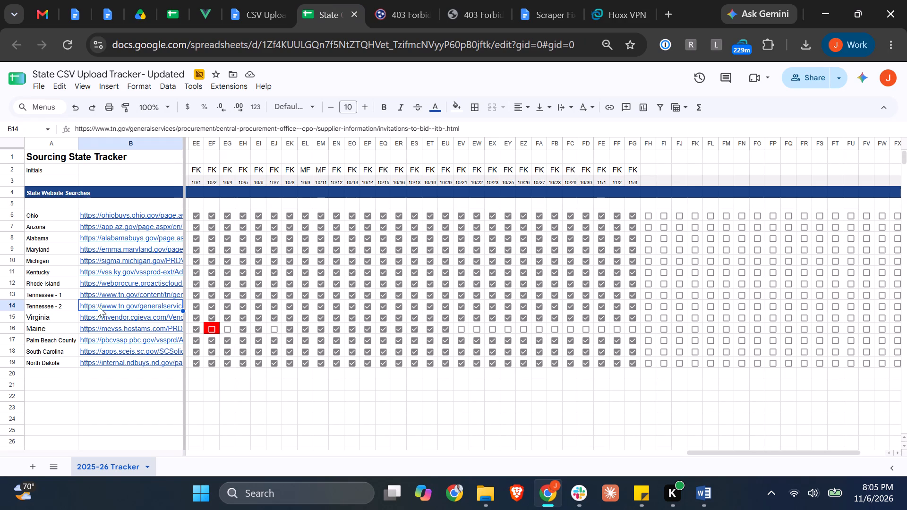
click(107, 314)
click(133, 336)
click(300, 0)
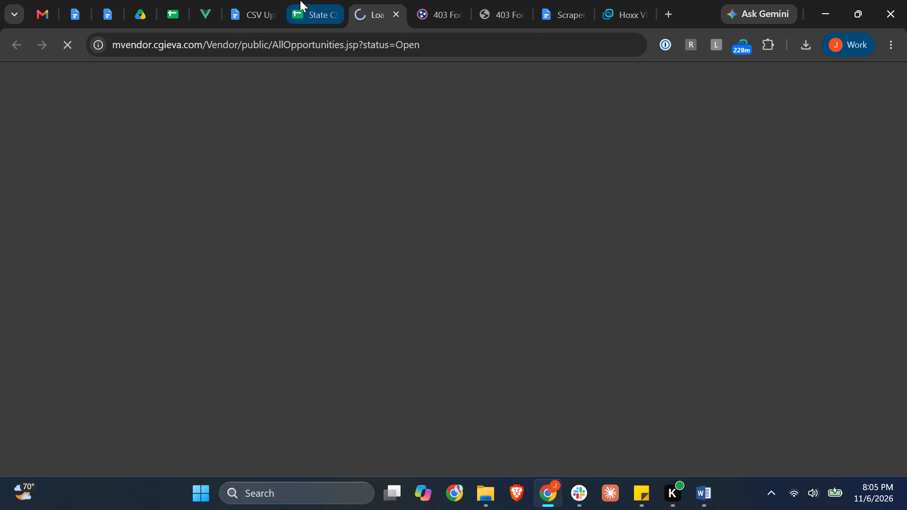
click(105, 328)
click(135, 349)
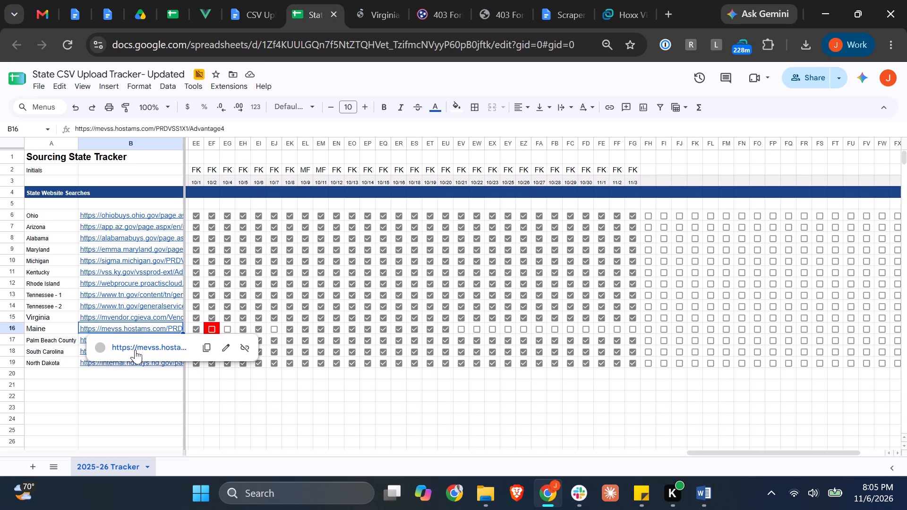
Open the Palm Beach County, South Carolina and North Dakota procurement links from the State CSV Upload Tracker.
click(311, 3)
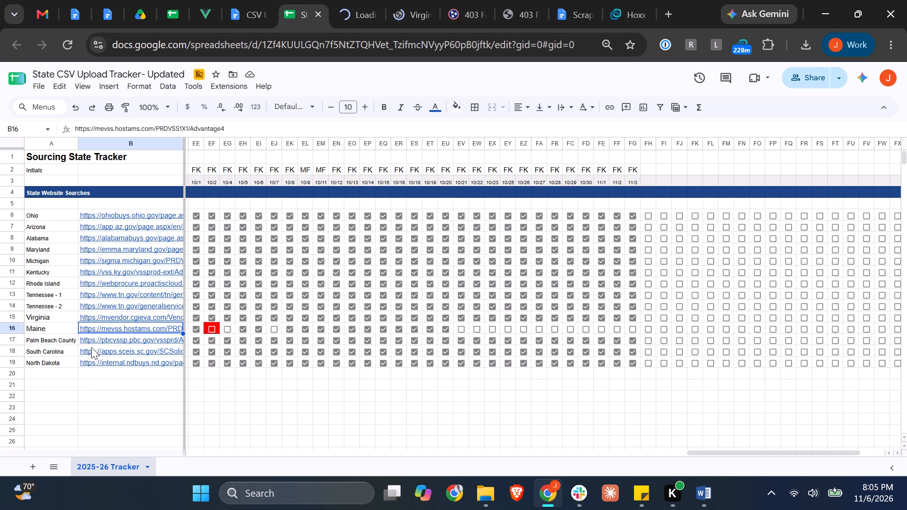
click(98, 340)
click(113, 357)
click(313, 0)
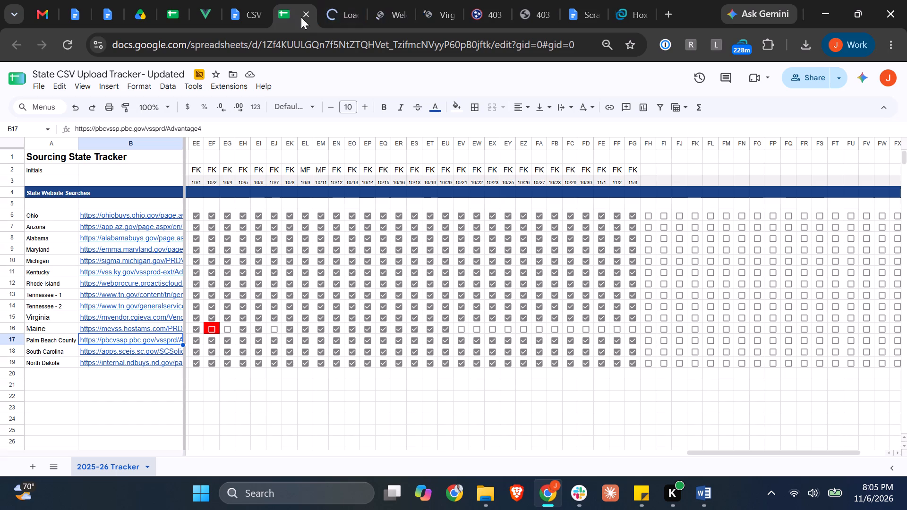
click(110, 348)
click(127, 373)
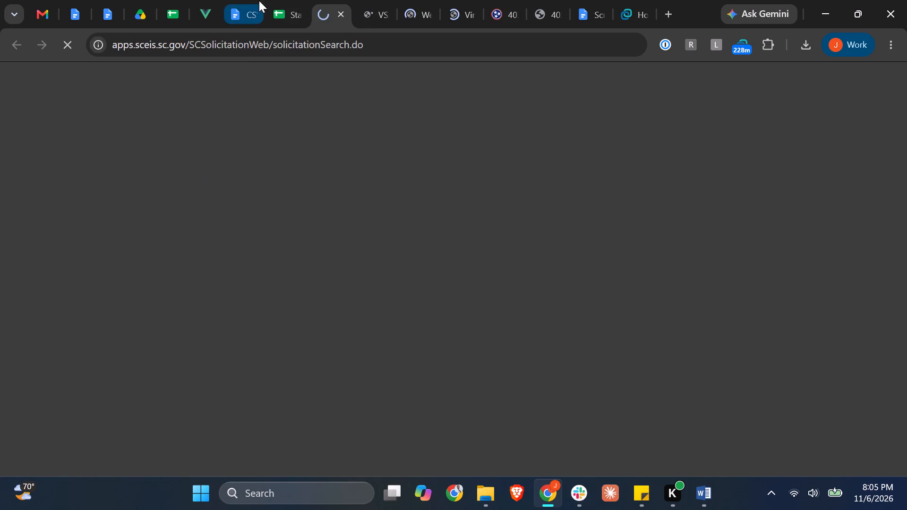
click(276, 0)
click(106, 363)
click(146, 376)
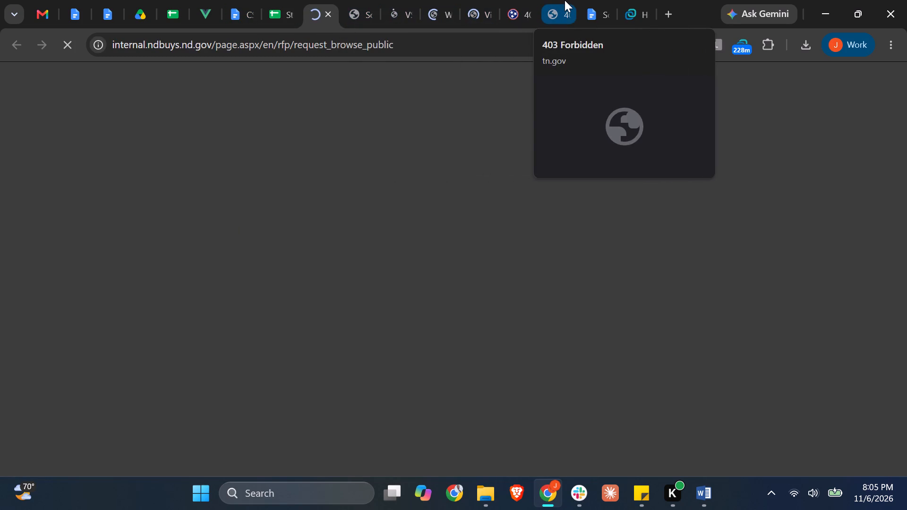
Disconnect the Hoxx VPN and reload both Tennessee pages, the RFP opportunities and the Invitations to Bid.
click(565, 0)
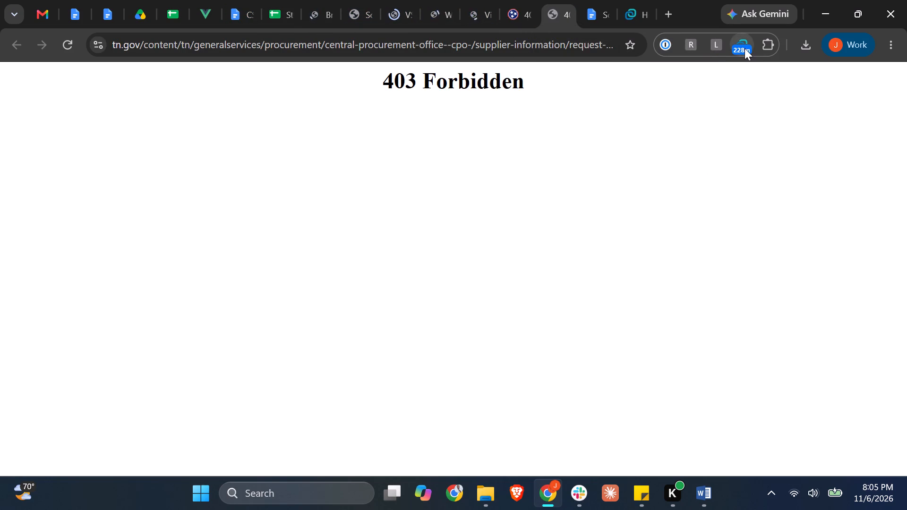
click(744, 48)
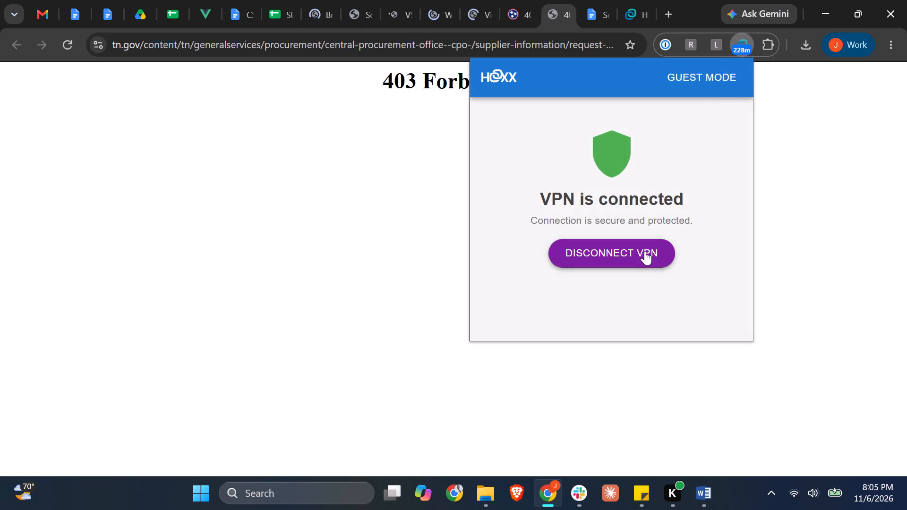
click(645, 251)
click(70, 42)
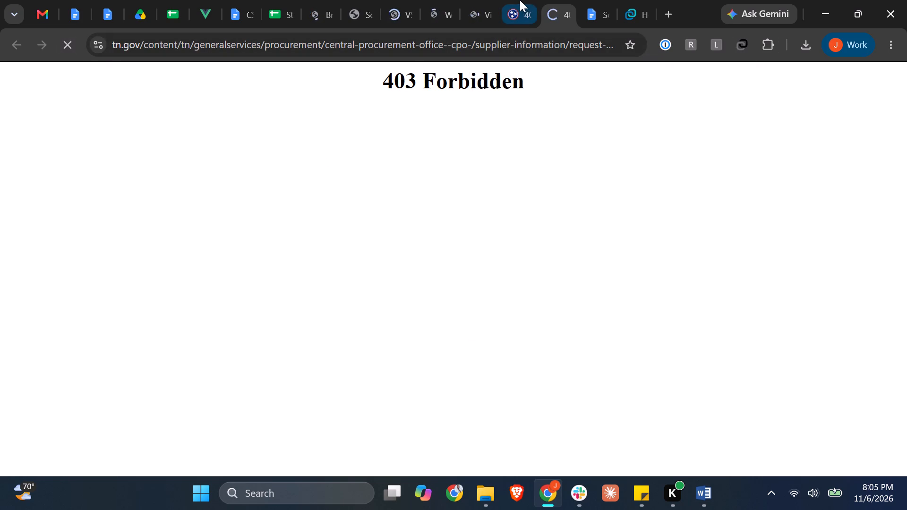
click(523, 0)
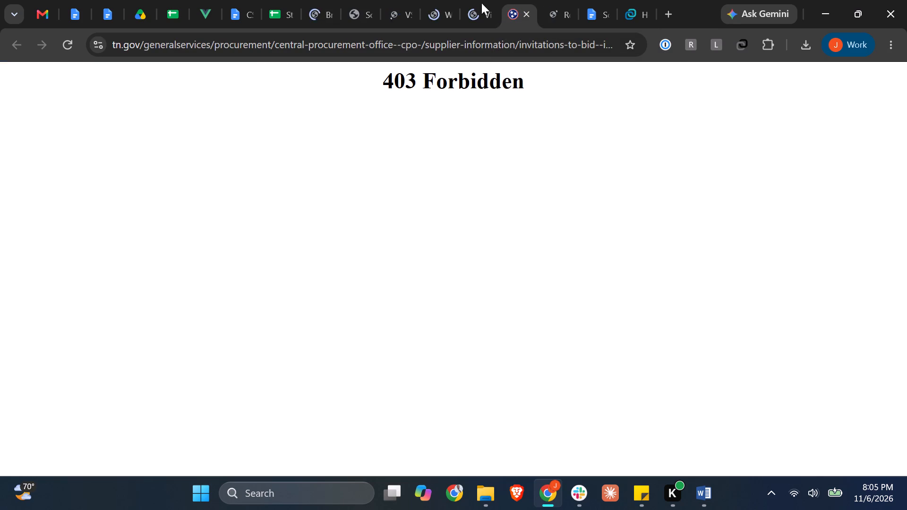
click(62, 44)
Check how the Virginia, Maine, Palm Beach County, South Carolina and North Dakota pages are loading.
click(479, 0)
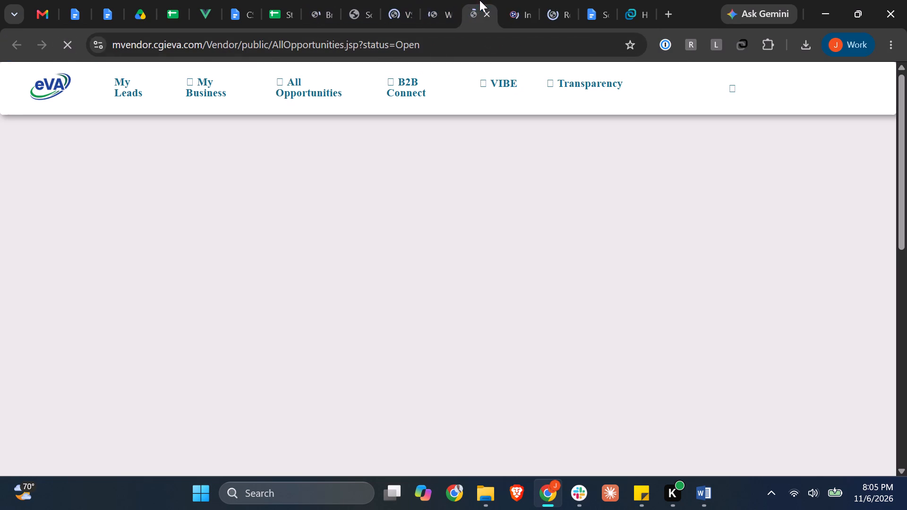
click(445, 0)
click(387, 2)
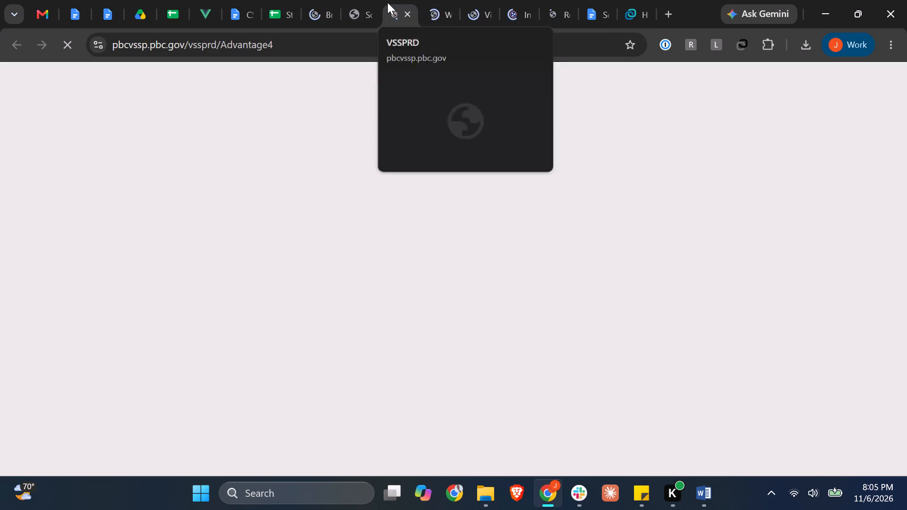
click(353, 1)
click(331, 1)
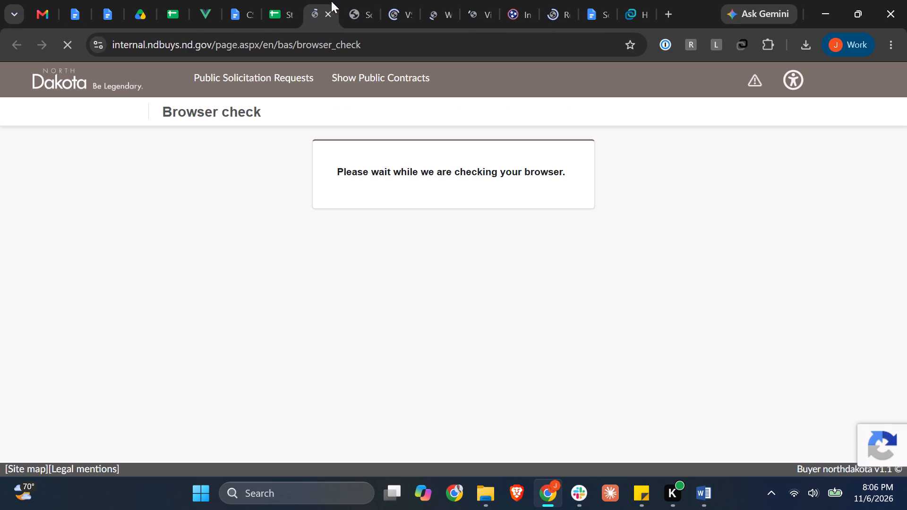
Check the Tennessee section of the CSV Upload Instructions against the Tennessee RFP and Invitations to Bid pages.
click(577, 0)
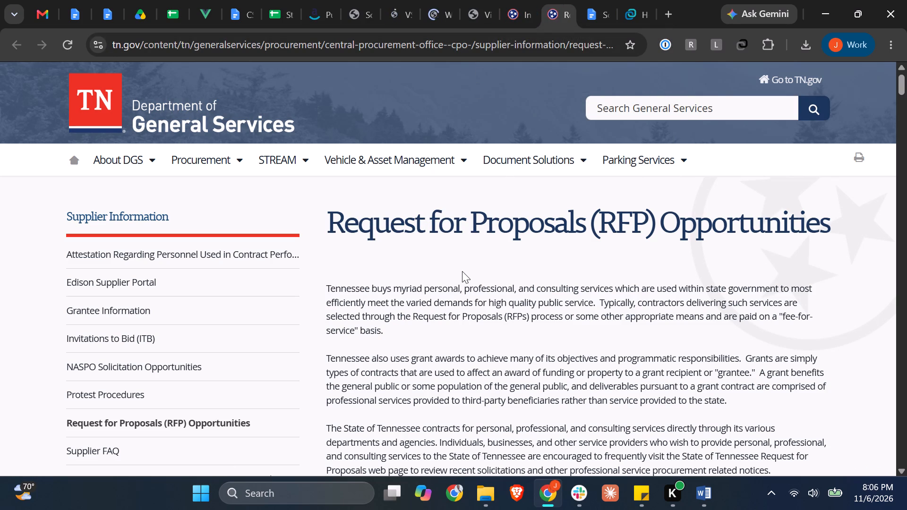
click(248, 3)
scroll(249, 250, down, 2)
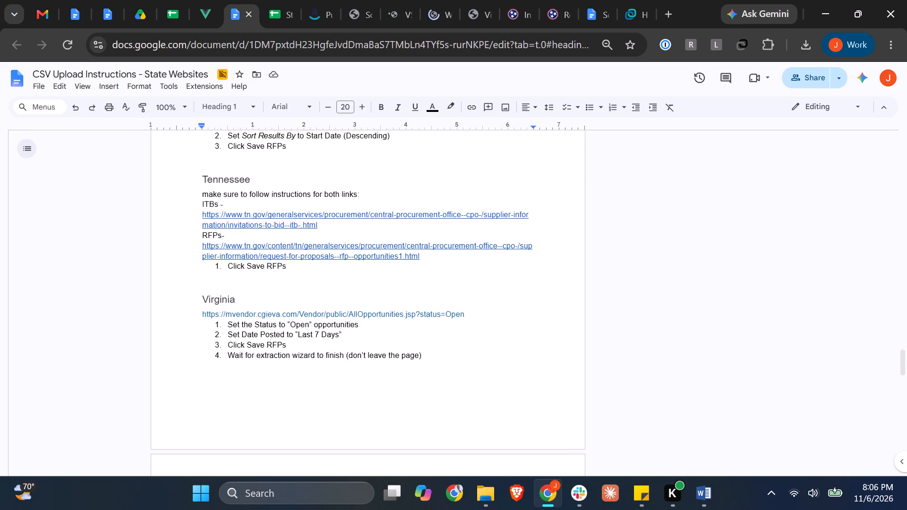
click(565, 1)
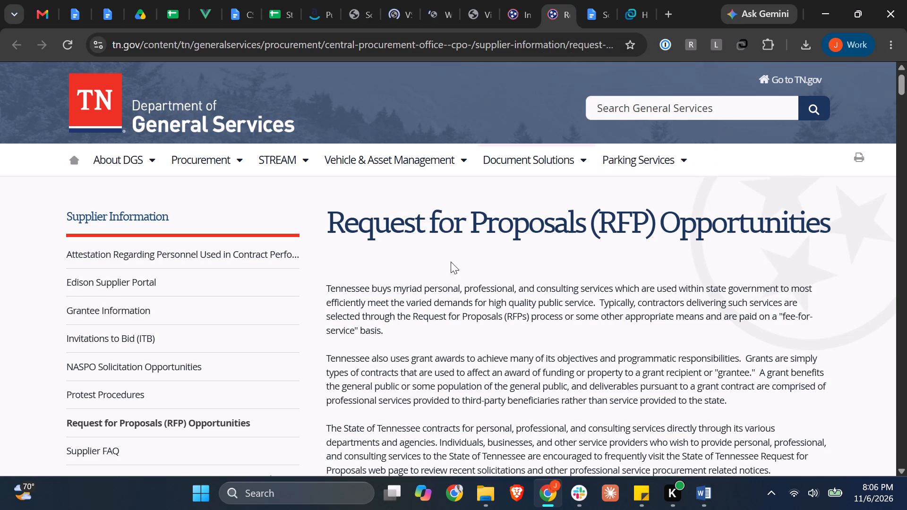
click(246, 1)
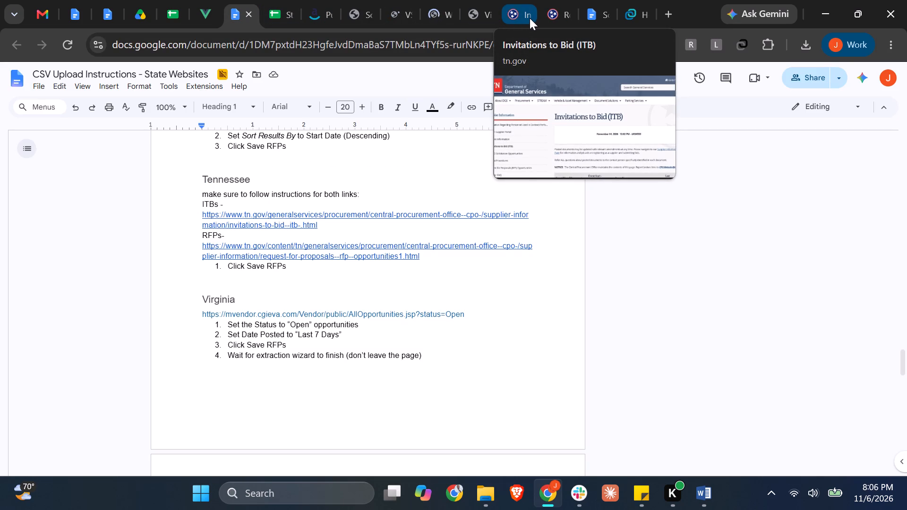
click(566, 0)
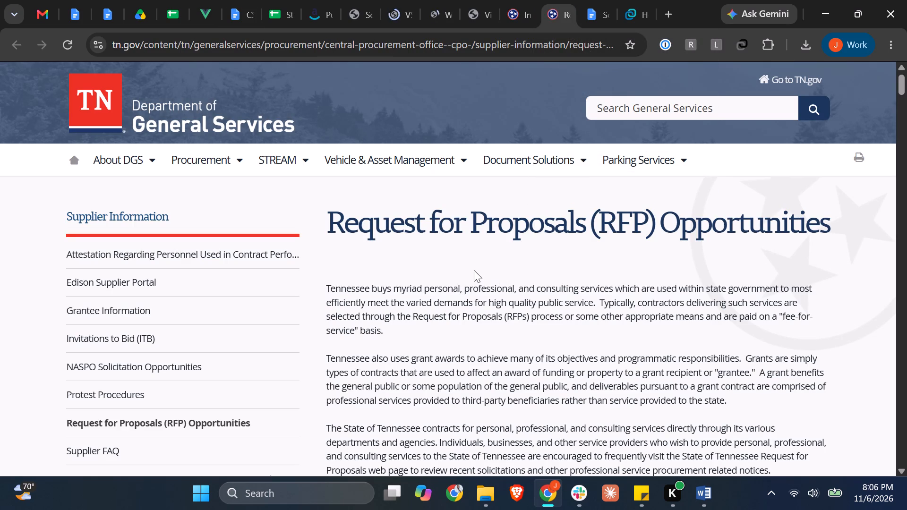
click(514, 0)
click(554, 0)
Save the solicitations listed on the Tennessee RFP Opportunities page with RFP Extractor, using extraction date 11/04/2026.
scroll(424, 266, down, 3)
scroll(424, 228, down, 1)
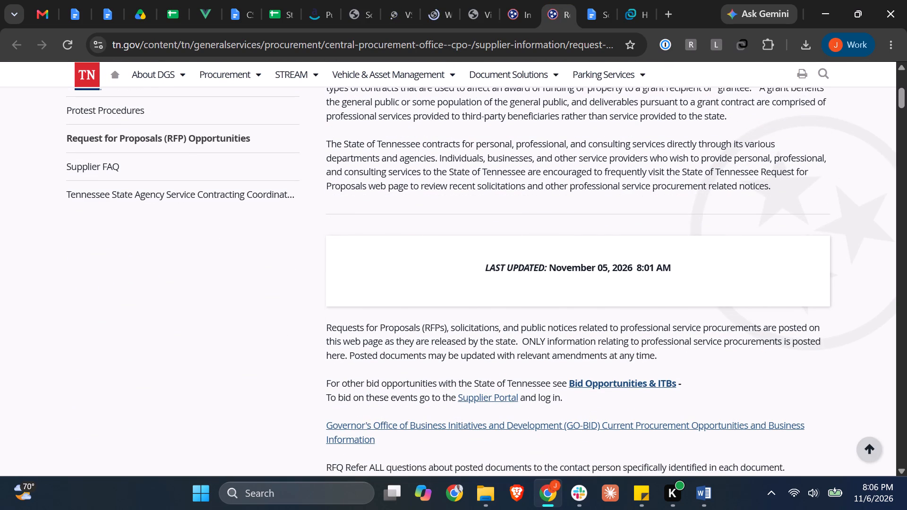
scroll(454, 160, down, 1)
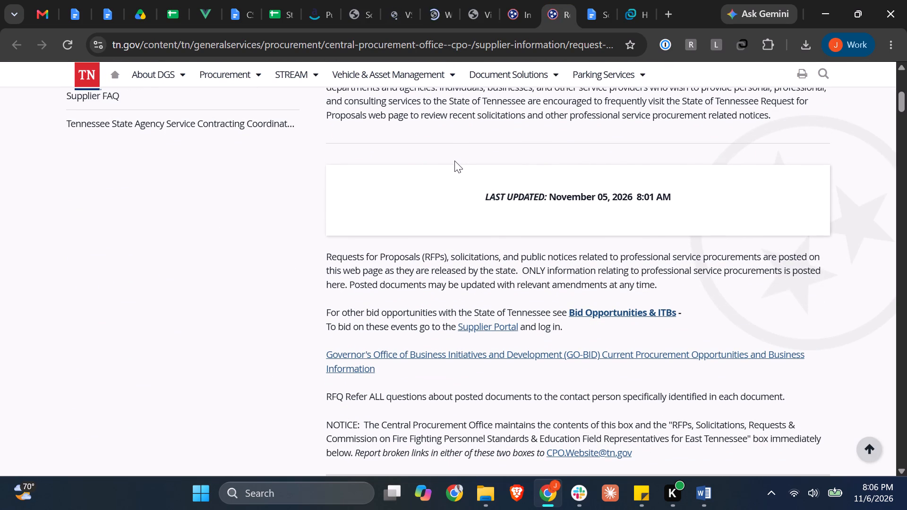
scroll(454, 161, down, 2)
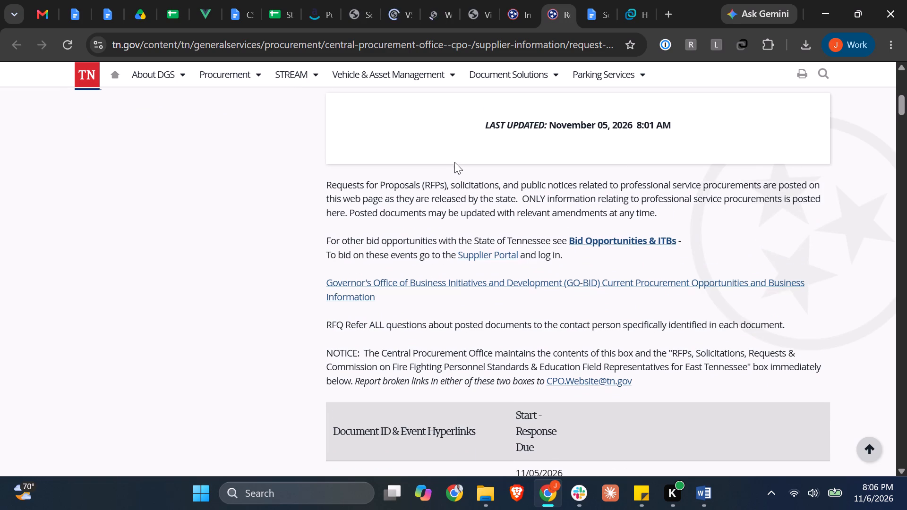
scroll(454, 162, down, 3)
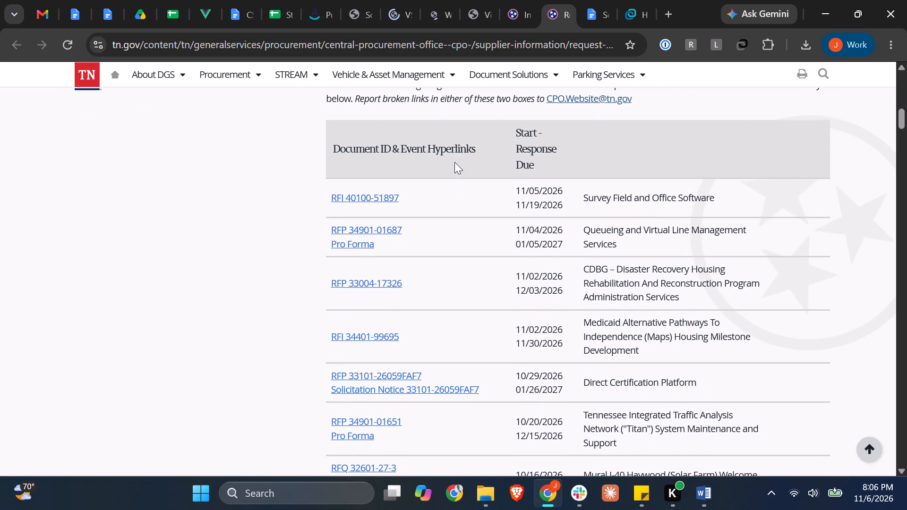
click(690, 46)
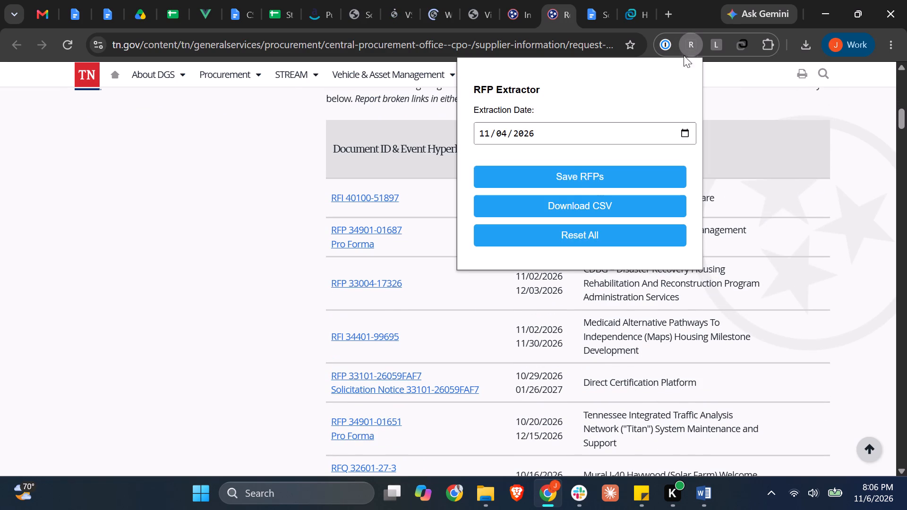
click(571, 174)
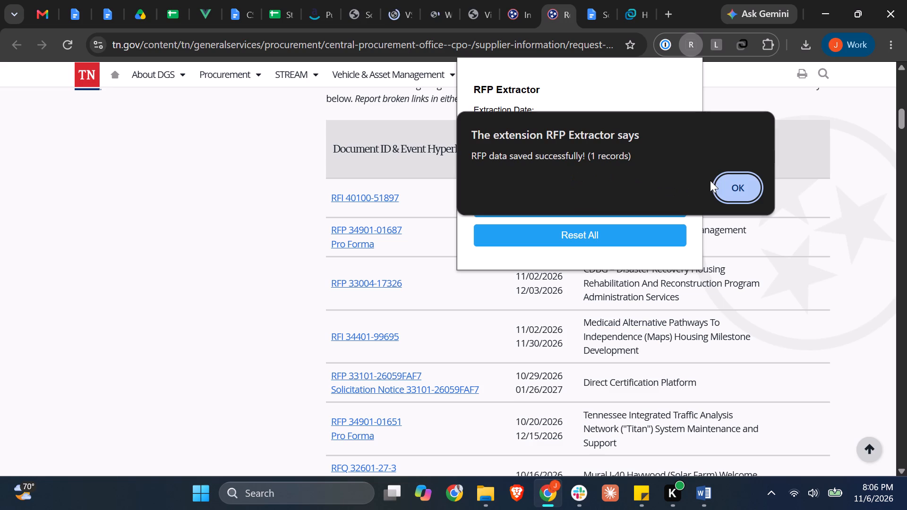
click(722, 181)
click(257, 201)
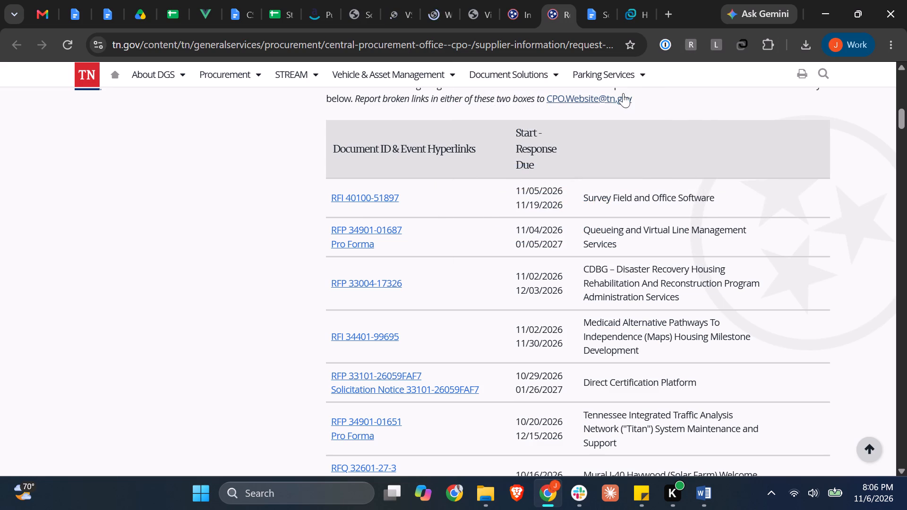
Set the RFP Extractor extraction date to 11/03/2026 and save the Tennessee RFP opportunities again.
click(695, 40)
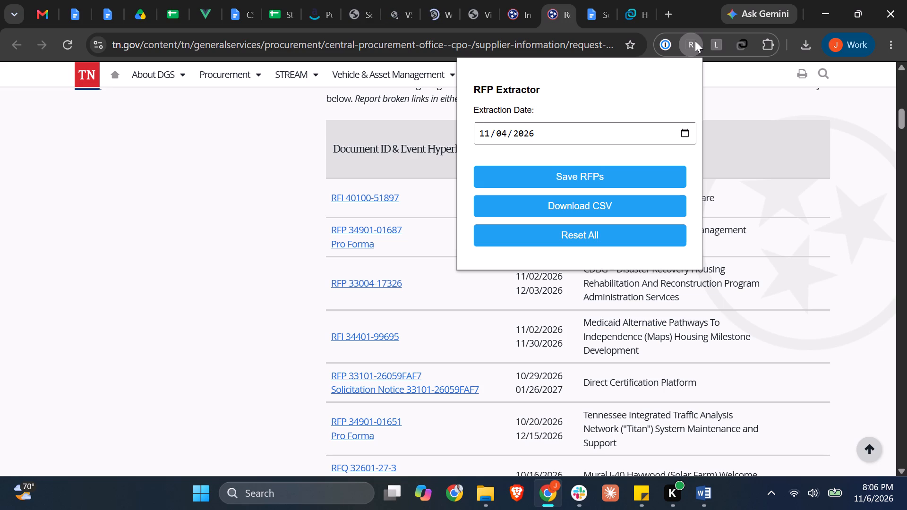
click(685, 134)
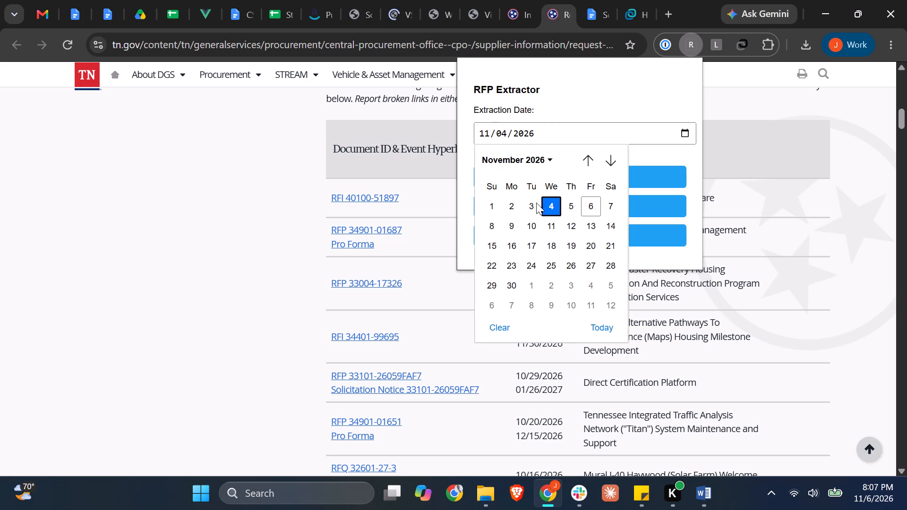
click(523, 206)
click(590, 178)
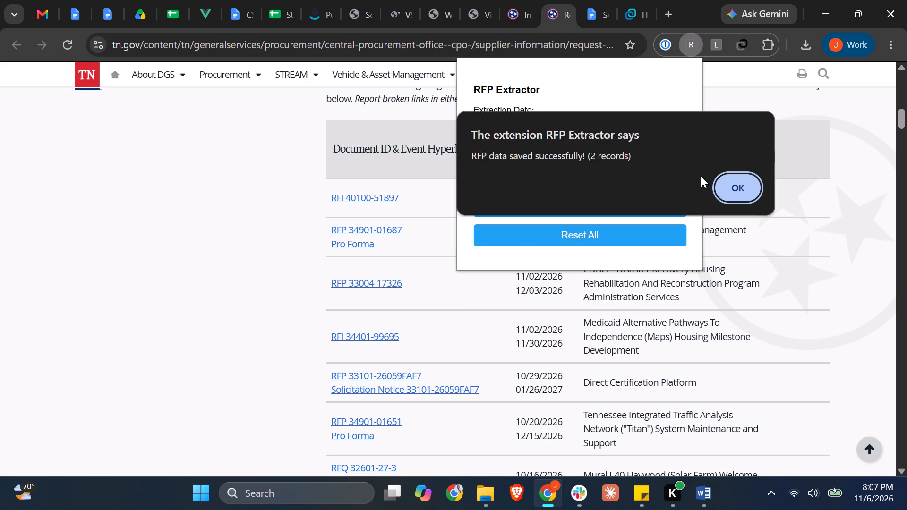
click(736, 185)
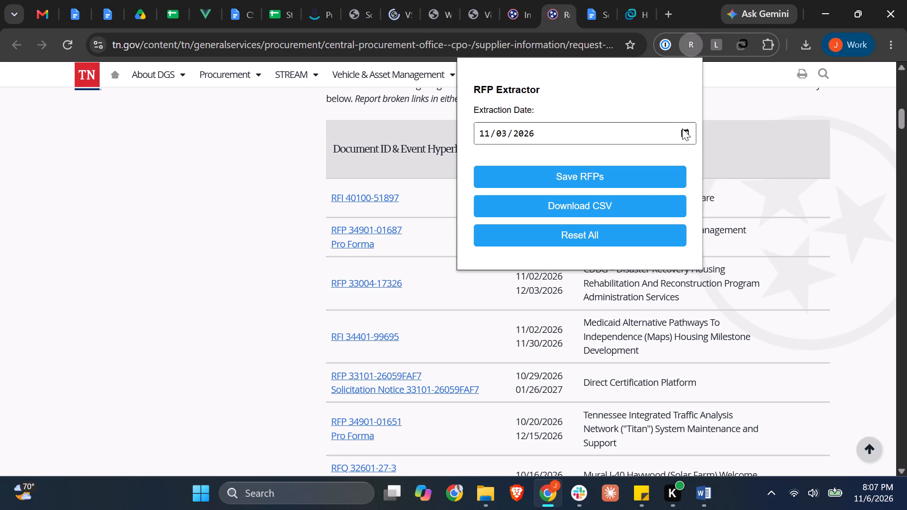
click(199, 190)
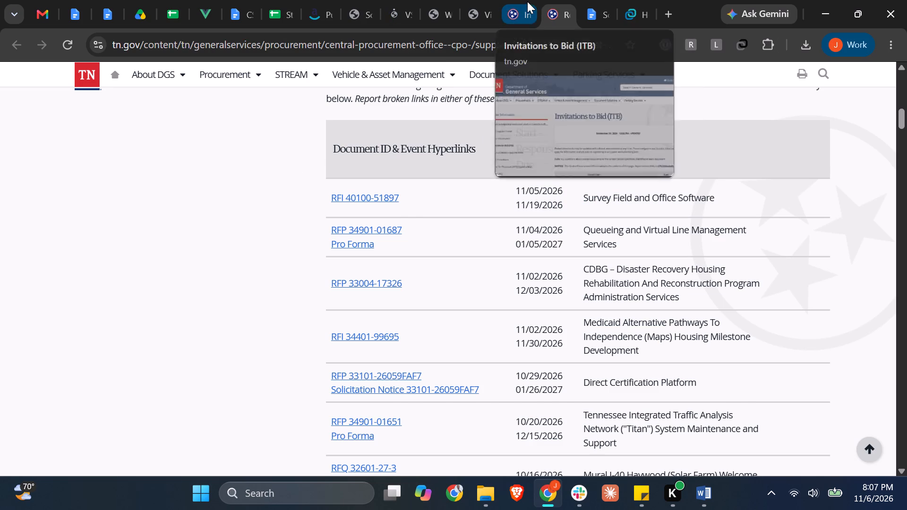
On Tennessee's Invitations to Bid page, set the RFP Extractor extraction date to 11/04/2026 and save the listed bids.
click(527, 1)
scroll(431, 250, down, 6)
scroll(441, 239, up, 4)
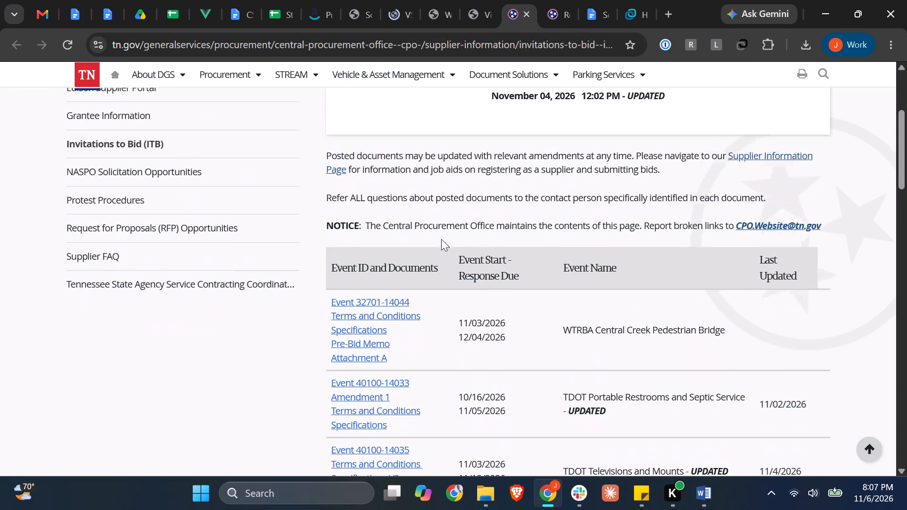
scroll(441, 239, down, 2)
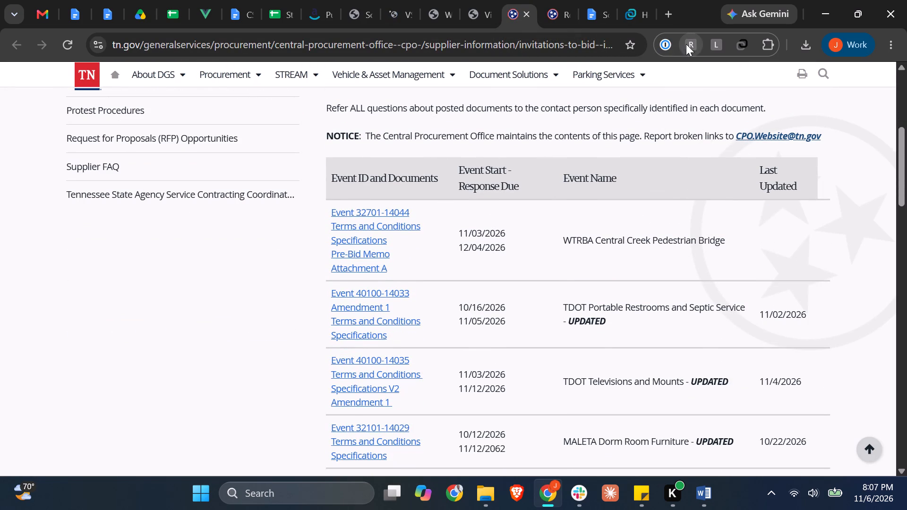
click(686, 44)
click(686, 132)
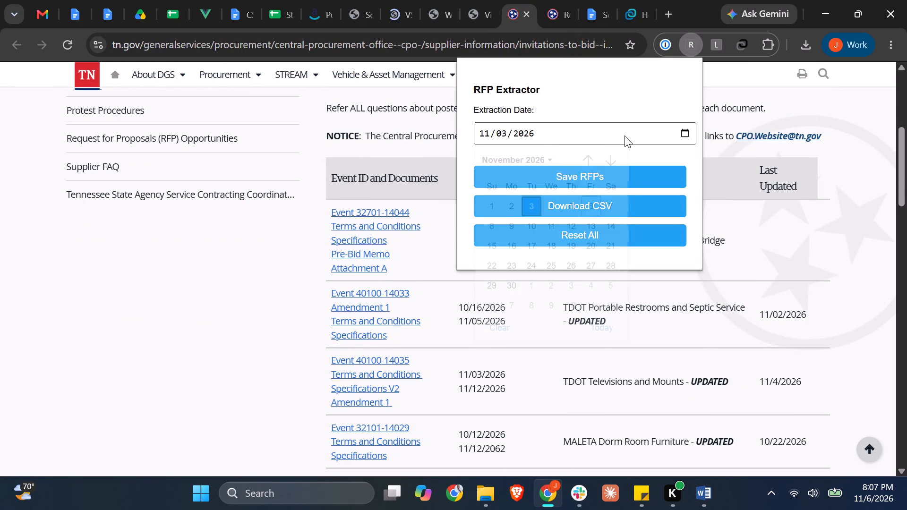
click(555, 207)
click(343, 207)
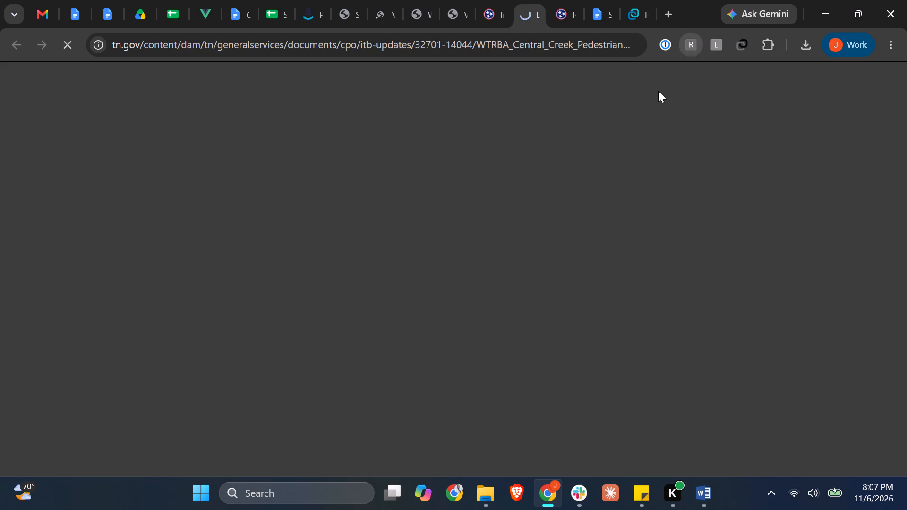
click(531, 16)
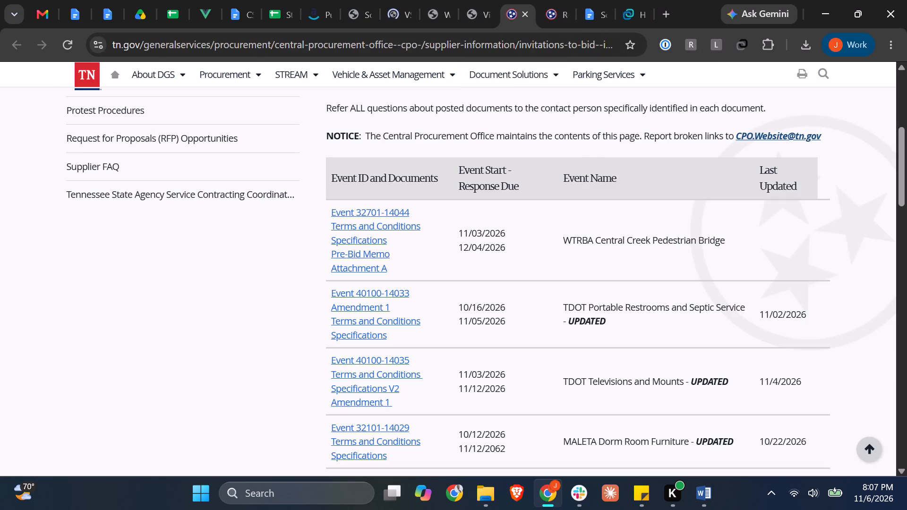
click(689, 50)
click(594, 175)
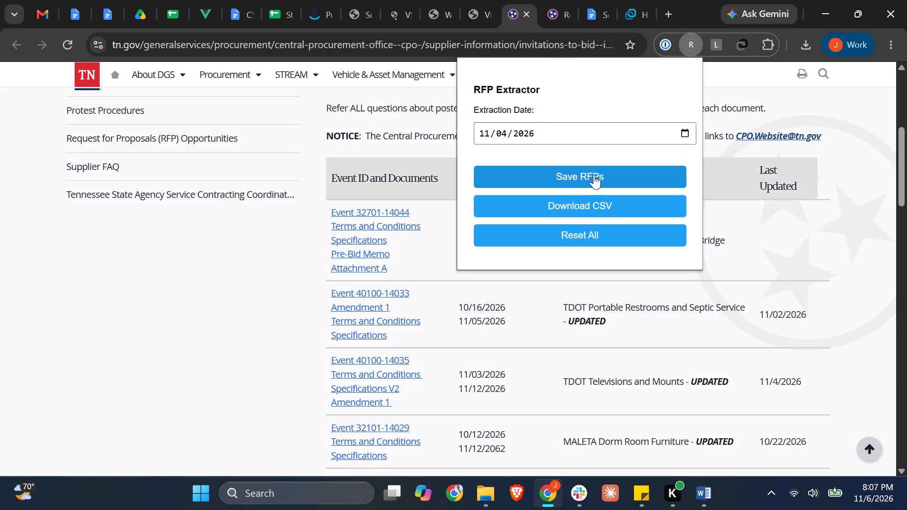
click(744, 191)
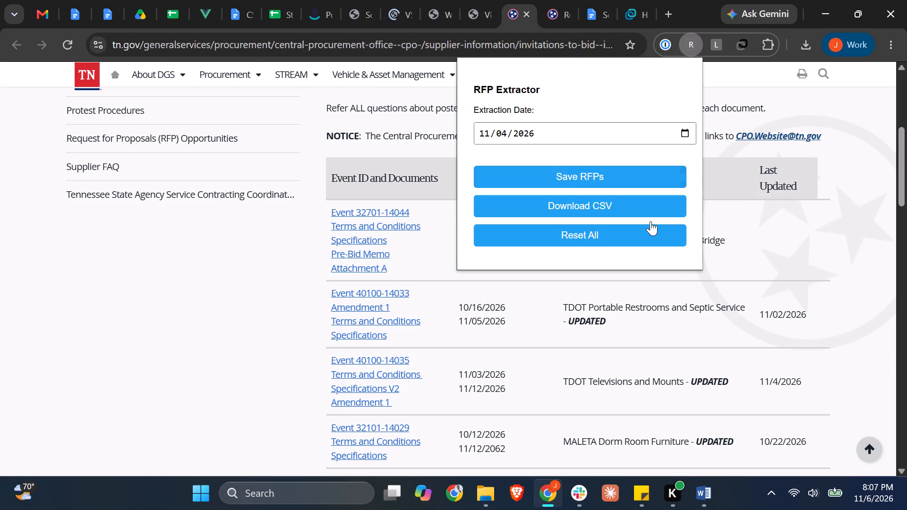
click(270, 297)
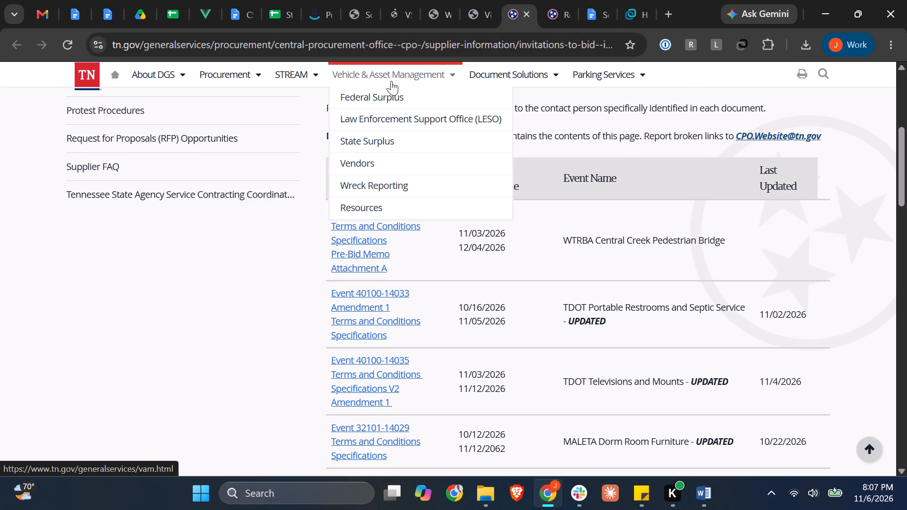
Close both Tennessee procurement pages.
click(529, 12)
click(529, 13)
Following the Virginia instructions, filter the open opportunities on the eVA page to those posted in the last 7 days.
click(483, 1)
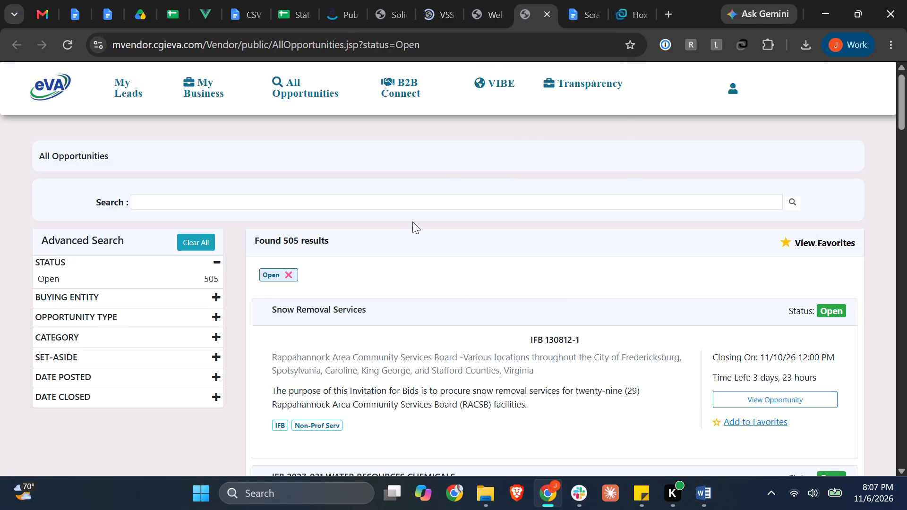
click(240, 1)
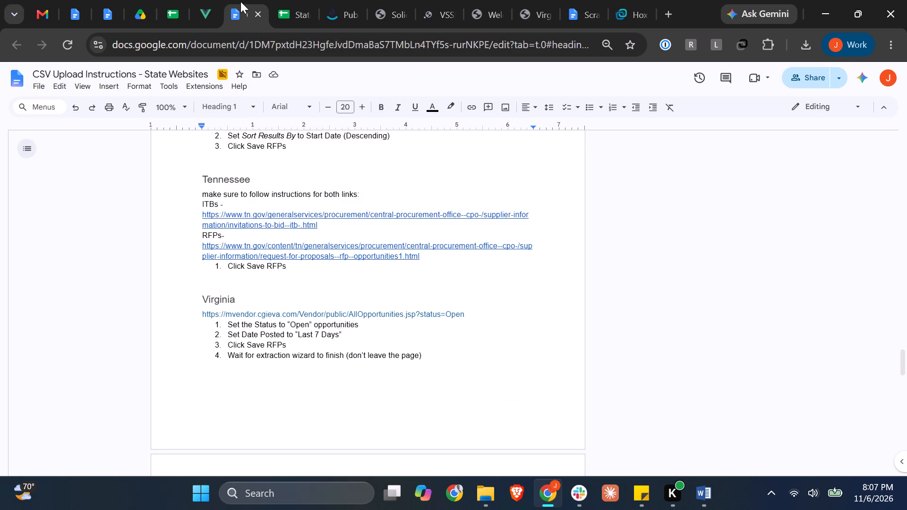
scroll(312, 205, down, 2)
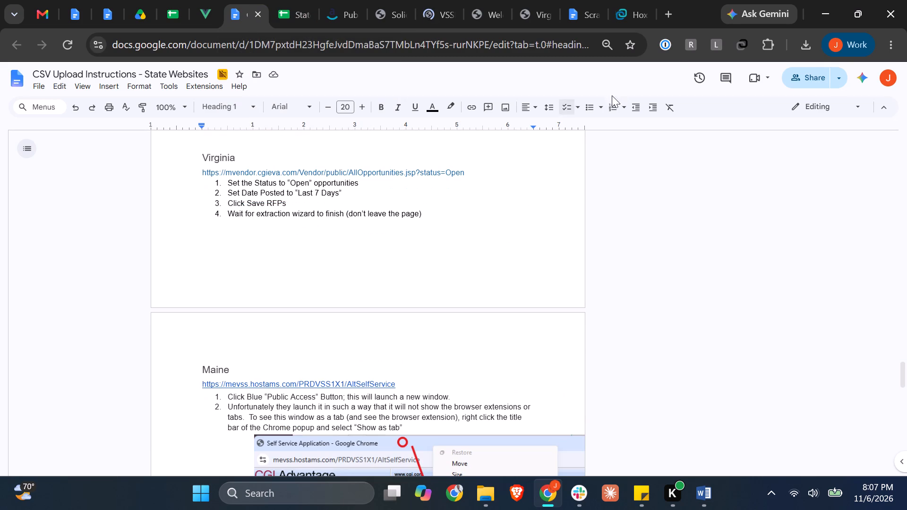
click(525, 0)
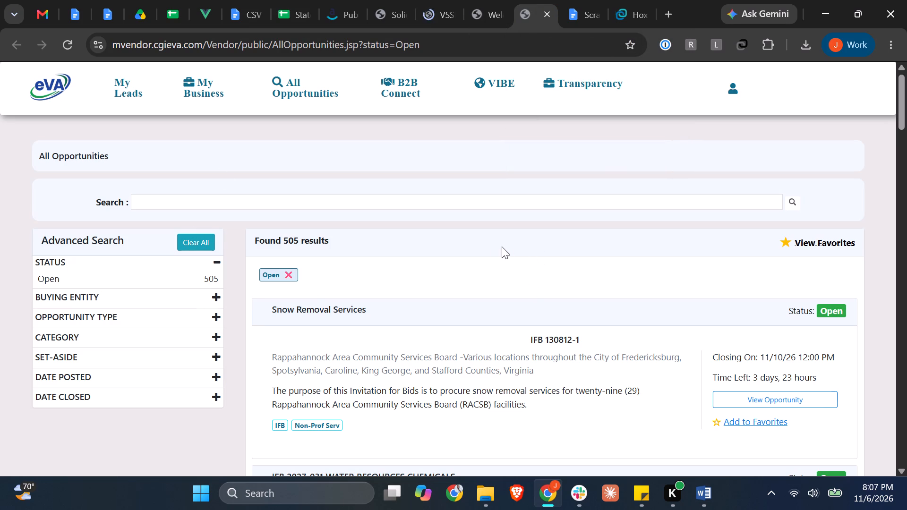
scroll(428, 222, down, 1)
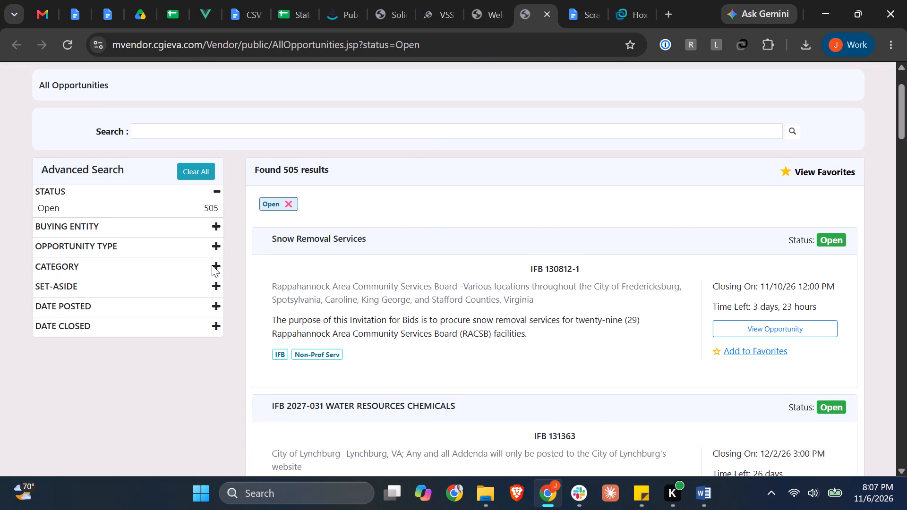
click(227, 1)
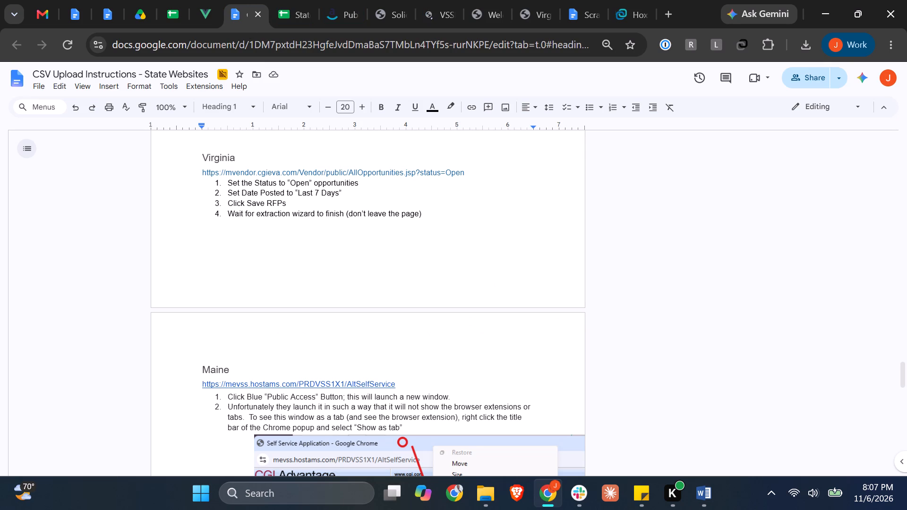
click(549, 0)
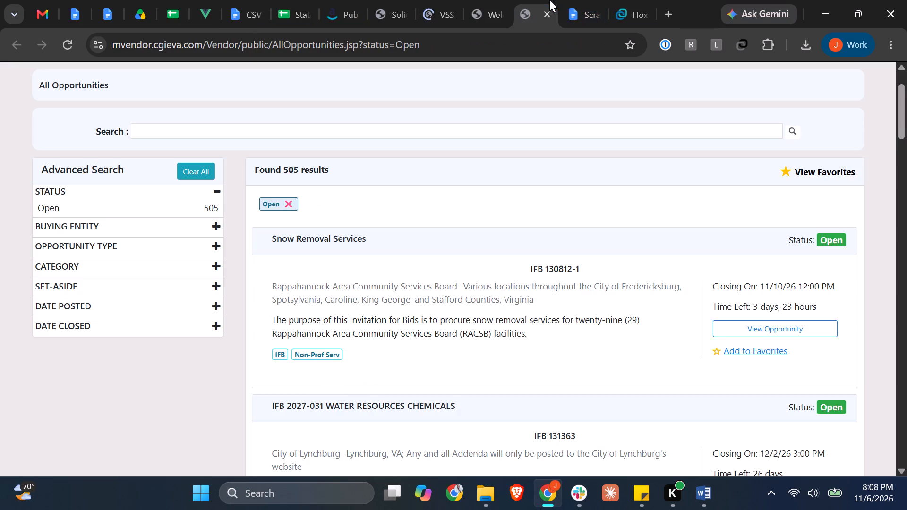
click(209, 311)
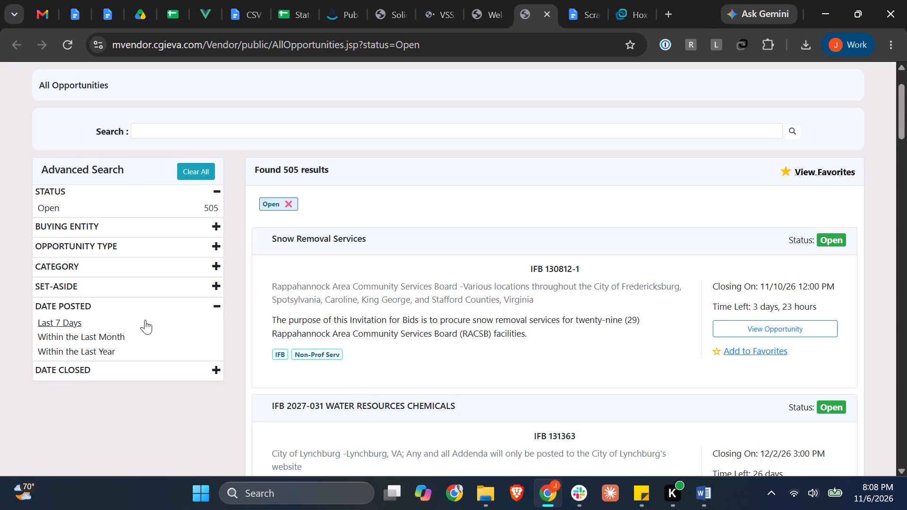
click(67, 321)
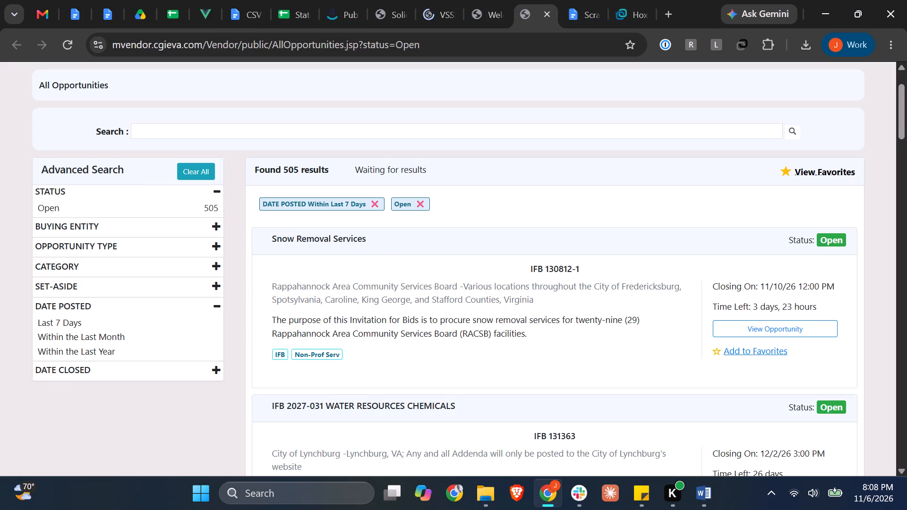
Following the Virginia instructions, save the filtered open eVA opportunities with RFP Extractor and dismiss the extractor once it finishes.
click(236, 0)
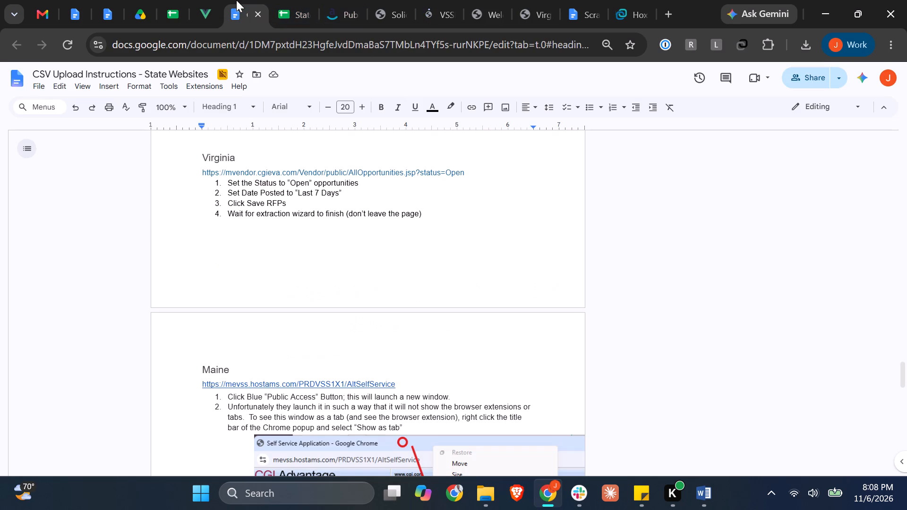
click(525, 0)
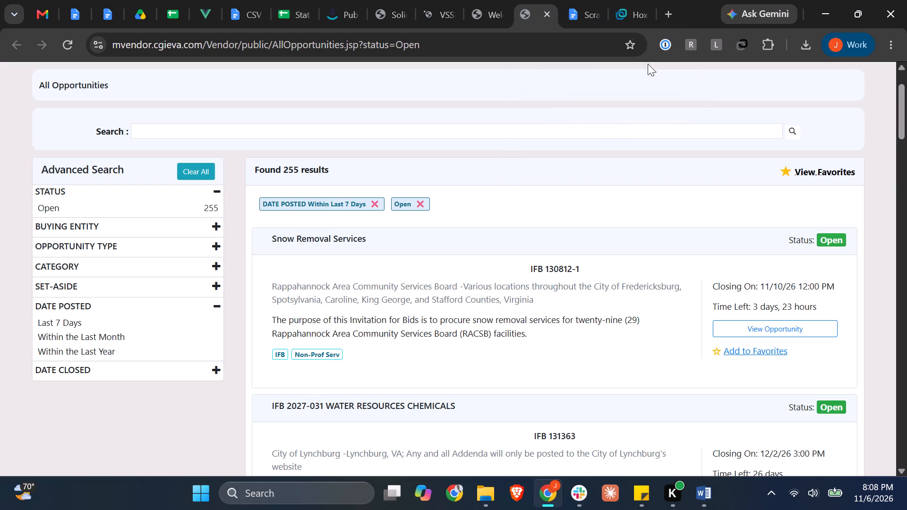
click(689, 42)
click(583, 173)
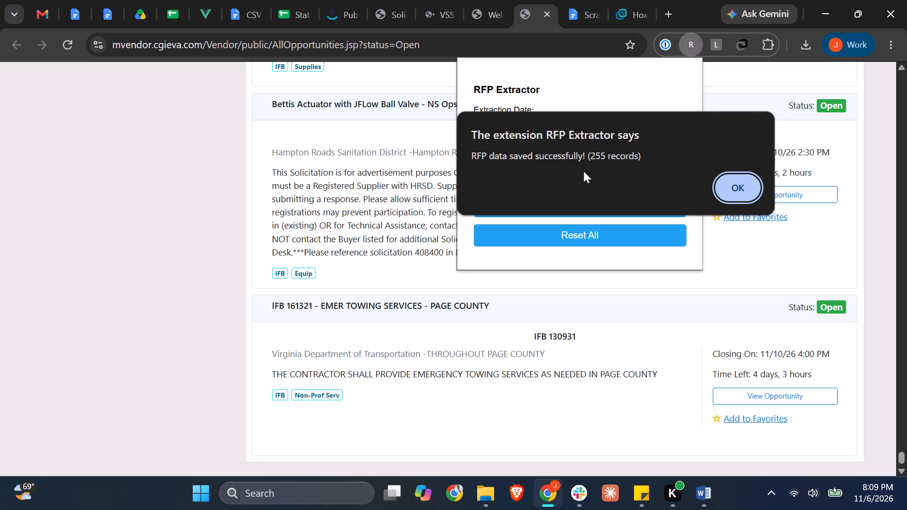
click(727, 182)
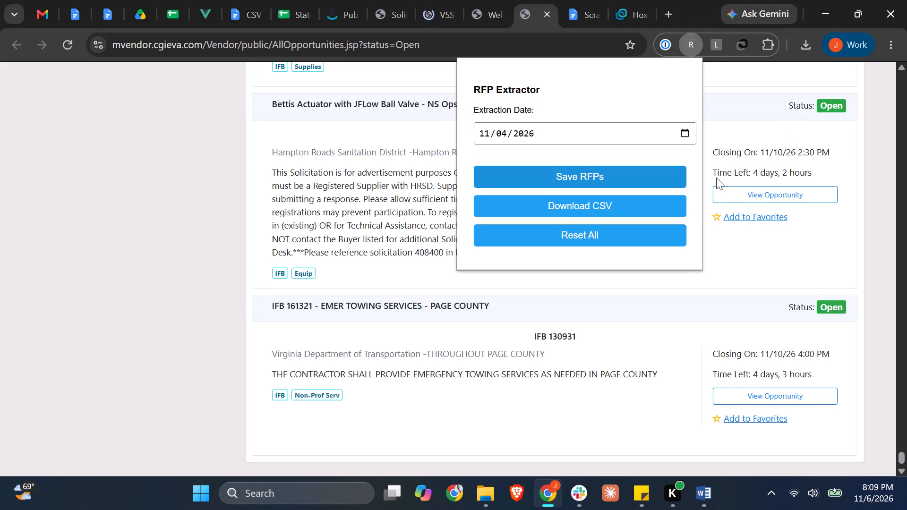
click(146, 157)
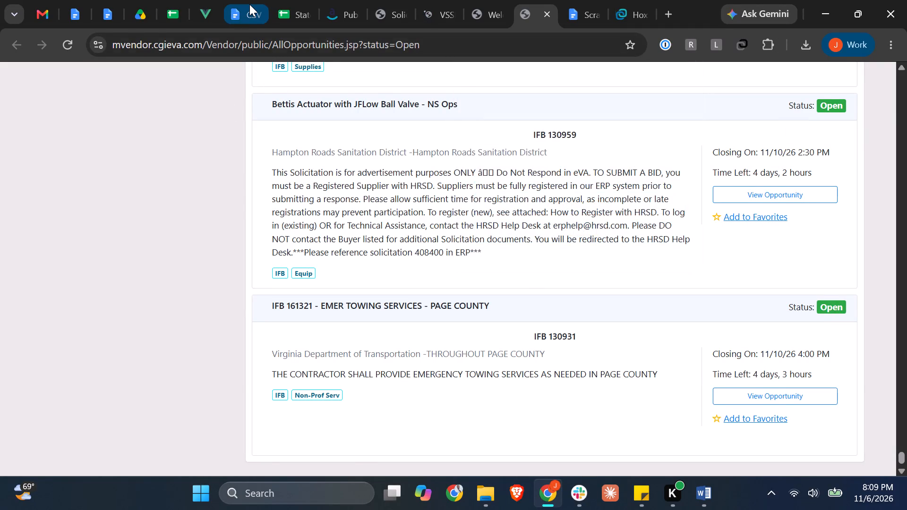
Recheck the Virginia instructions and close the Virginia eVA opportunities page.
click(249, 3)
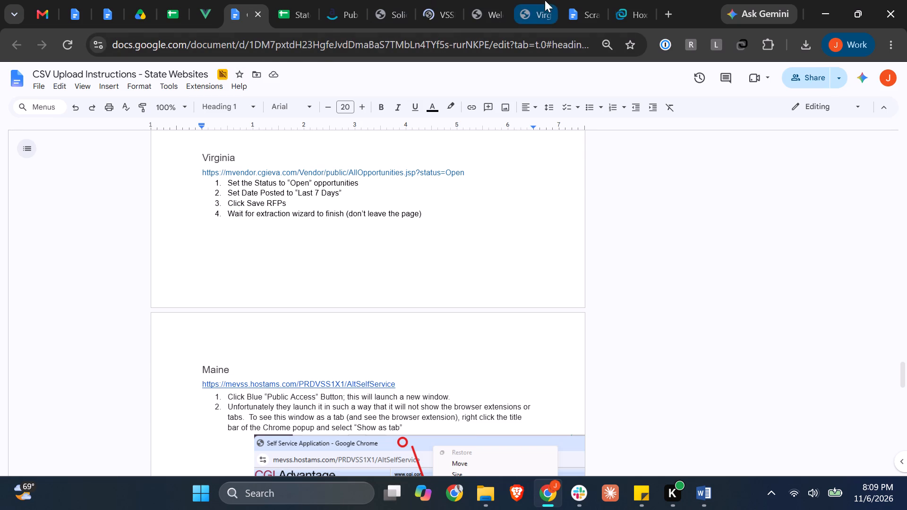
click(532, 0)
click(549, 12)
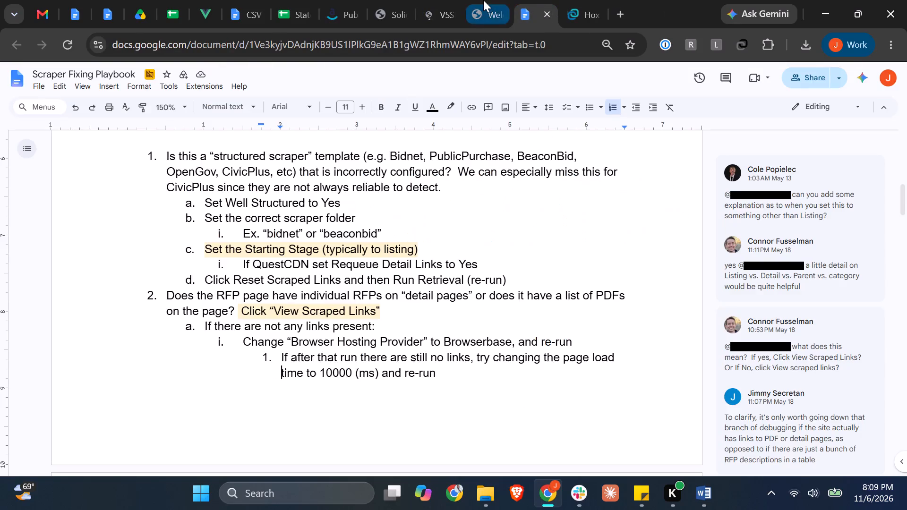
Connect the Hoxx VPN to the free United States server and reload Maine's AdvantageME vendor self-service page.
click(483, 0)
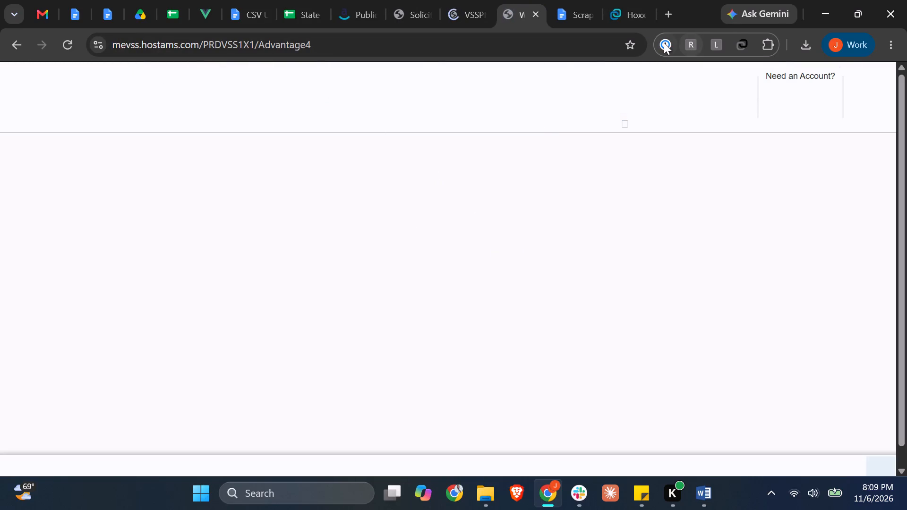
click(741, 42)
click(621, 251)
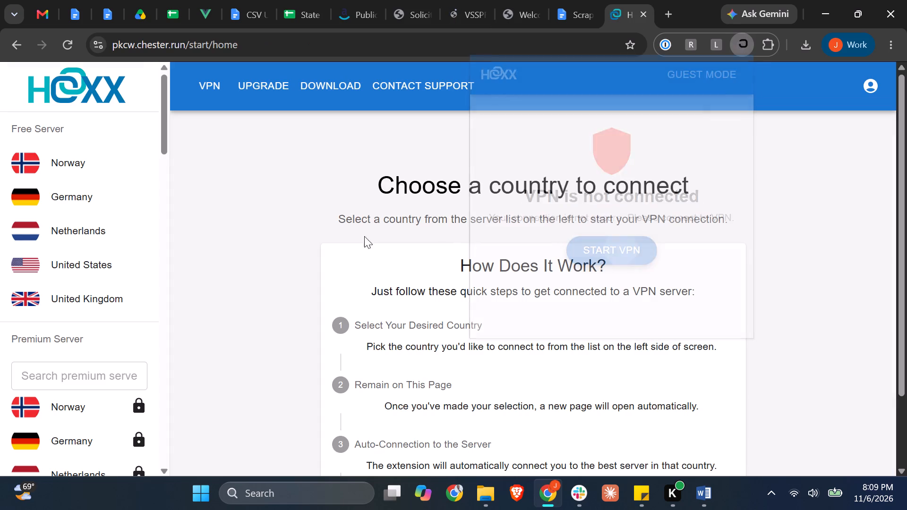
click(79, 256)
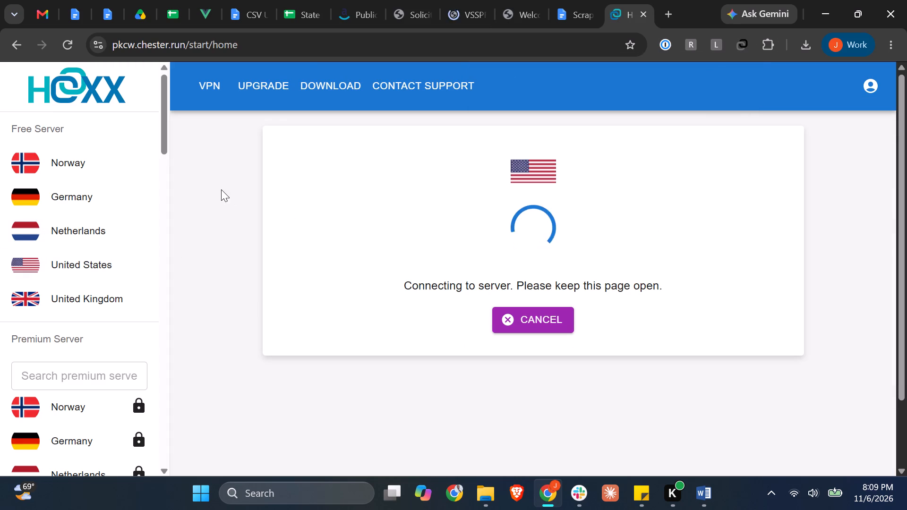
click(526, 0)
click(75, 49)
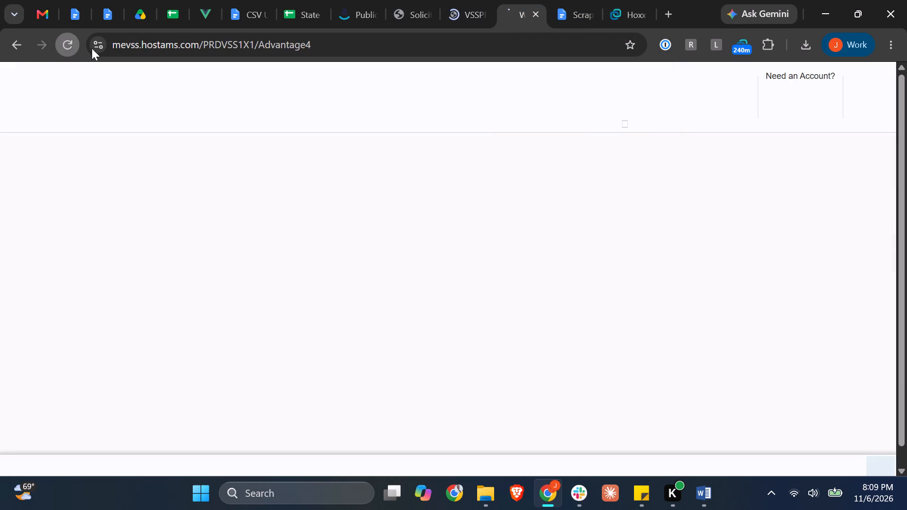
click(451, 0)
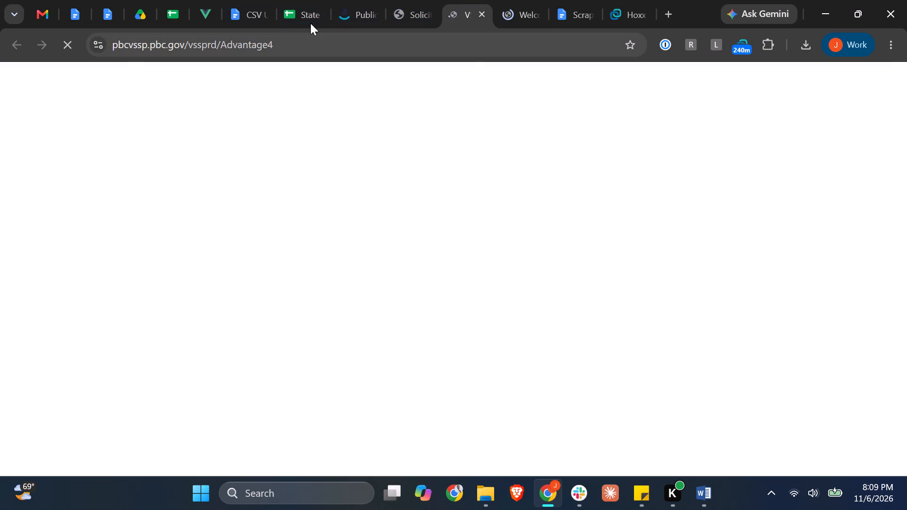
click(403, 0)
click(364, 1)
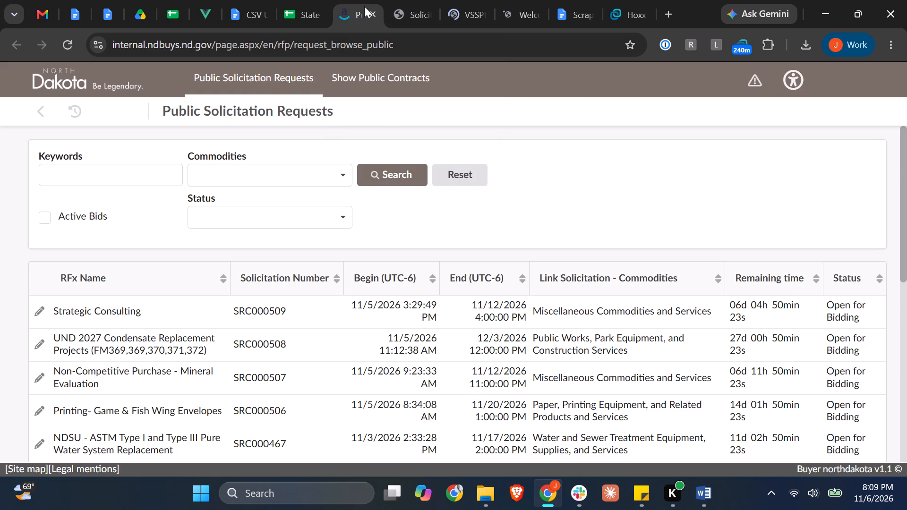
click(535, 0)
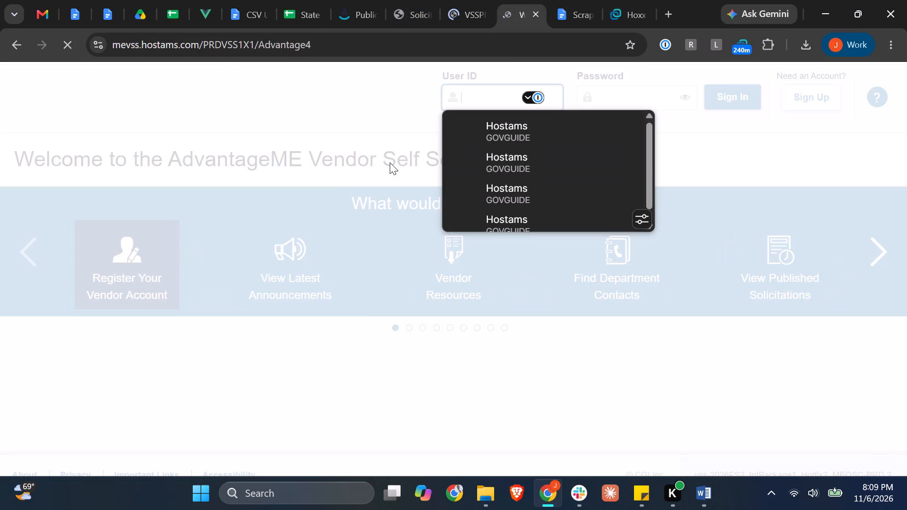
click(309, 362)
drag(309, 362, 313, 328)
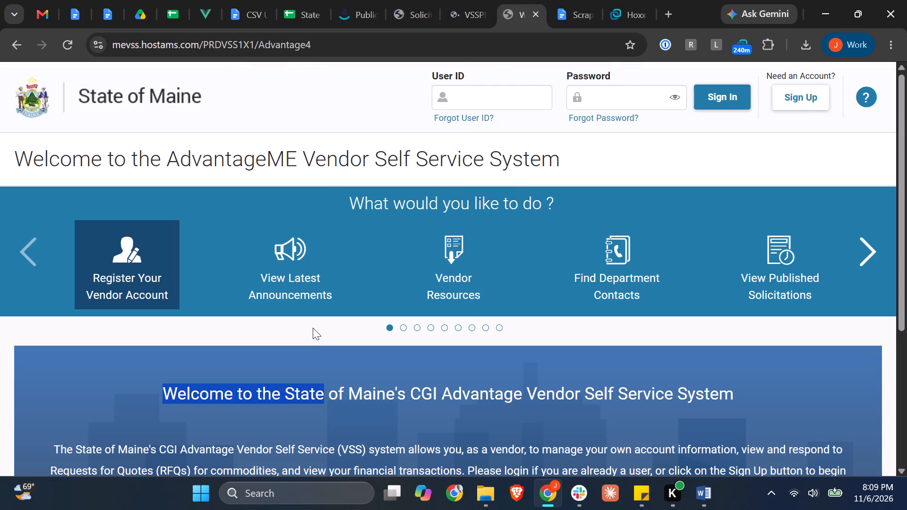
click(313, 328)
Read the Maine section of the CSV upload instructions, checking it against the Maine vendor page and the State CSV Upload Tracker.
click(237, 0)
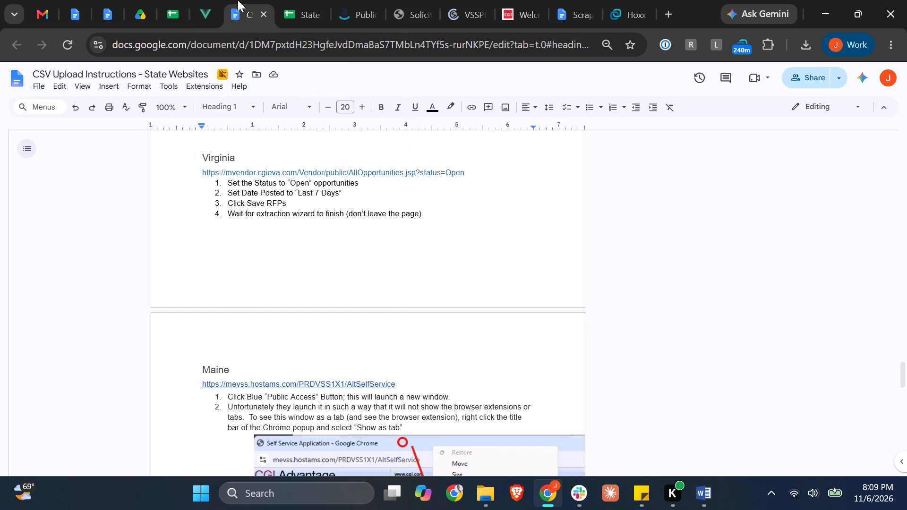
scroll(340, 242, down, 3)
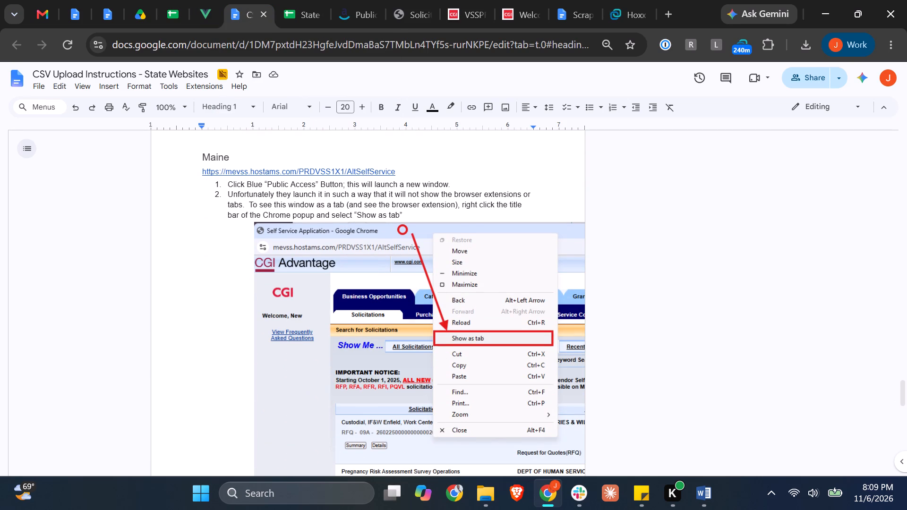
click(533, 0)
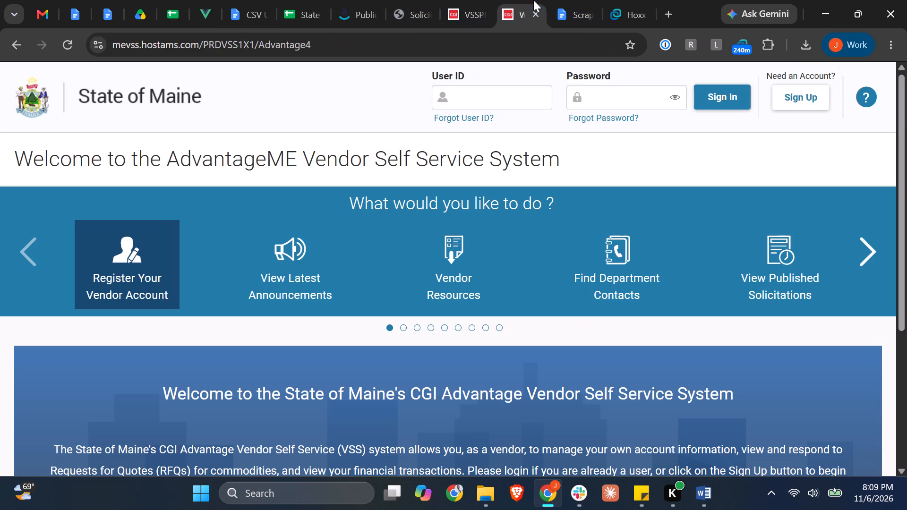
click(247, 0)
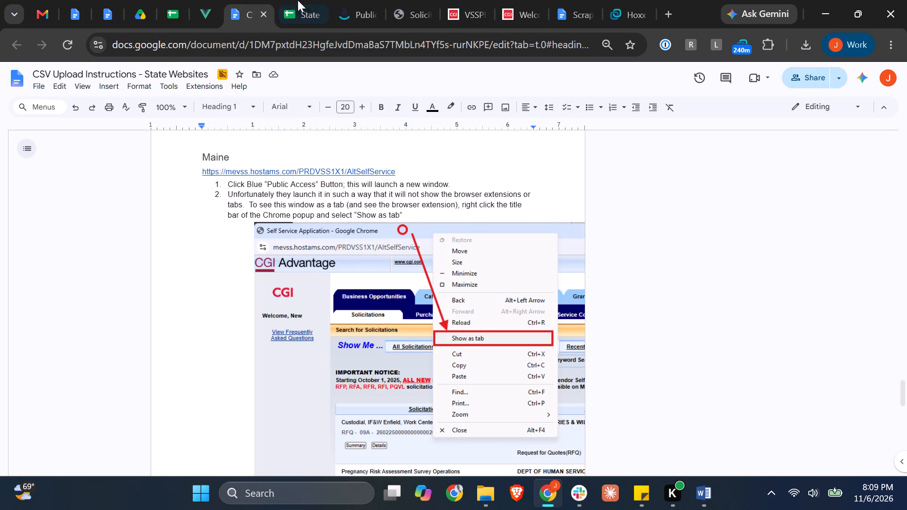
click(306, 0)
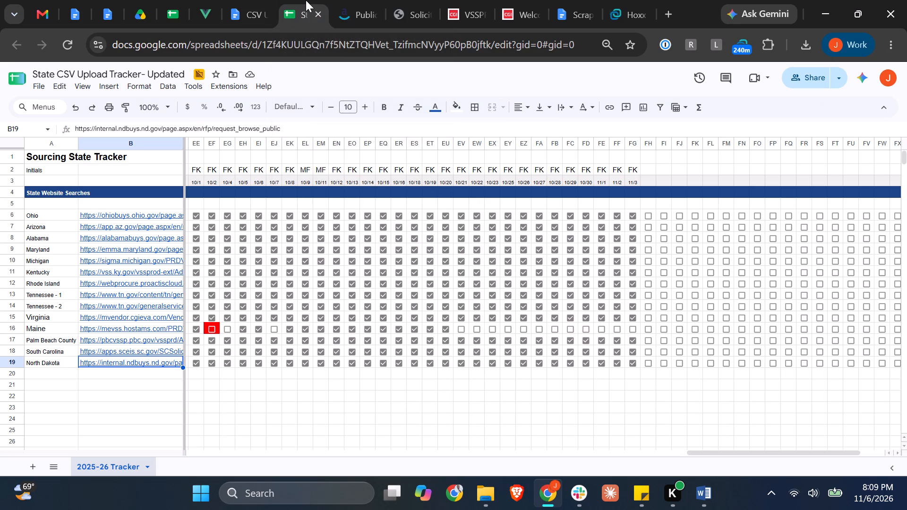
click(254, 0)
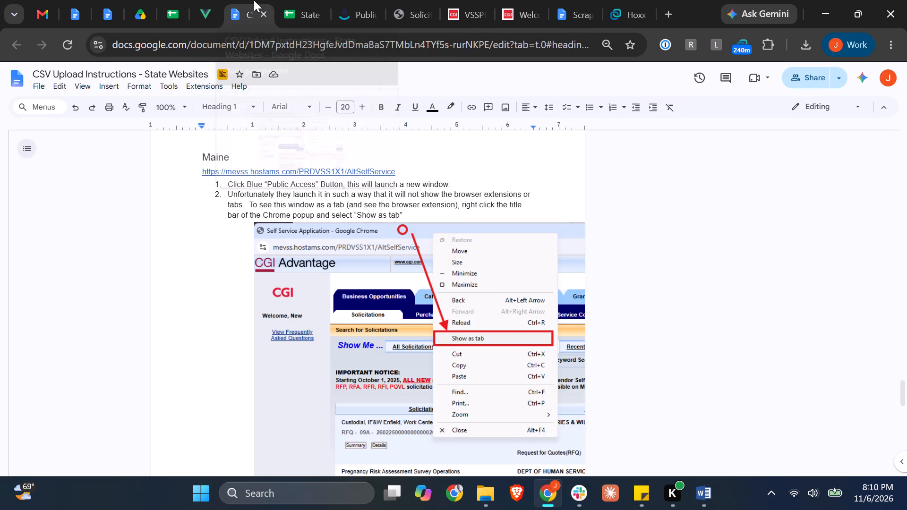
click(509, 0)
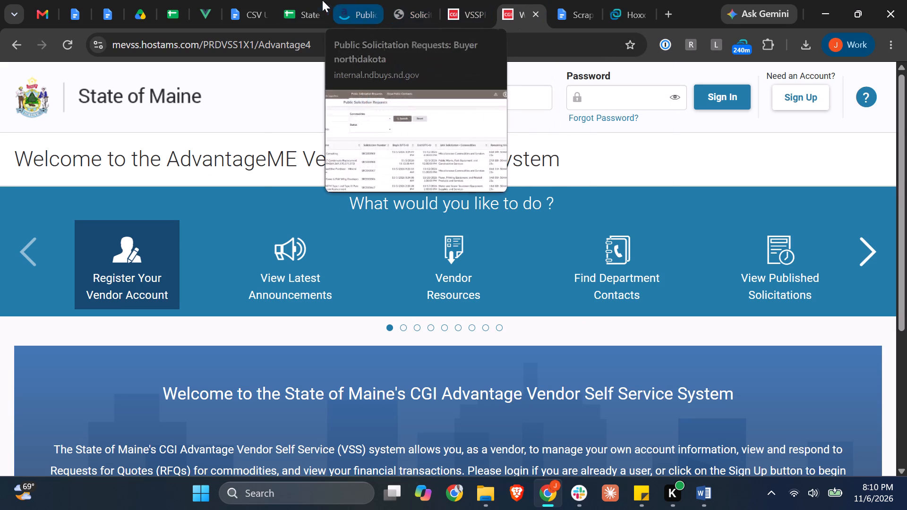
click(260, 0)
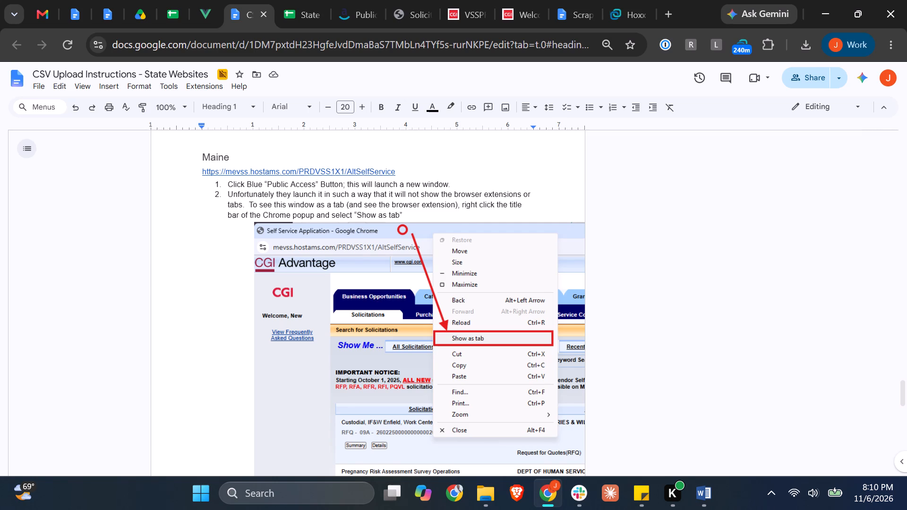
scroll(205, 261, down, 3)
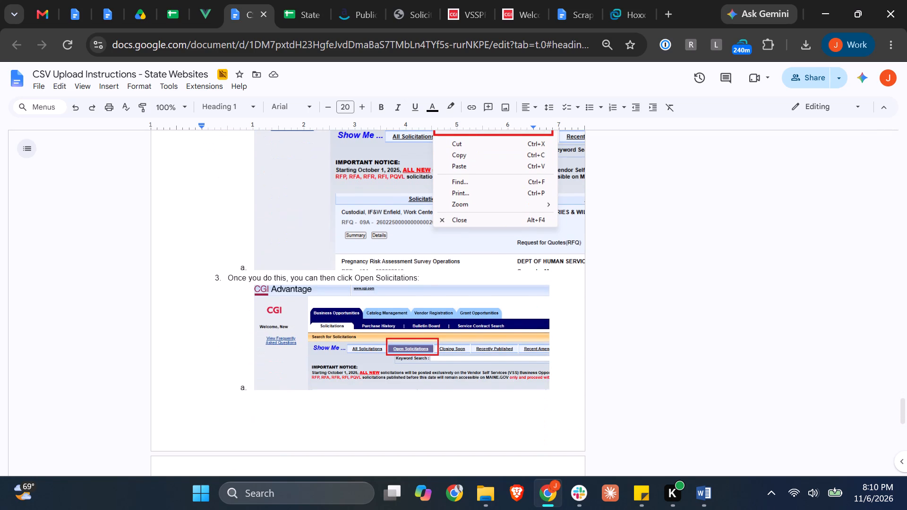
scroll(217, 249, down, 3)
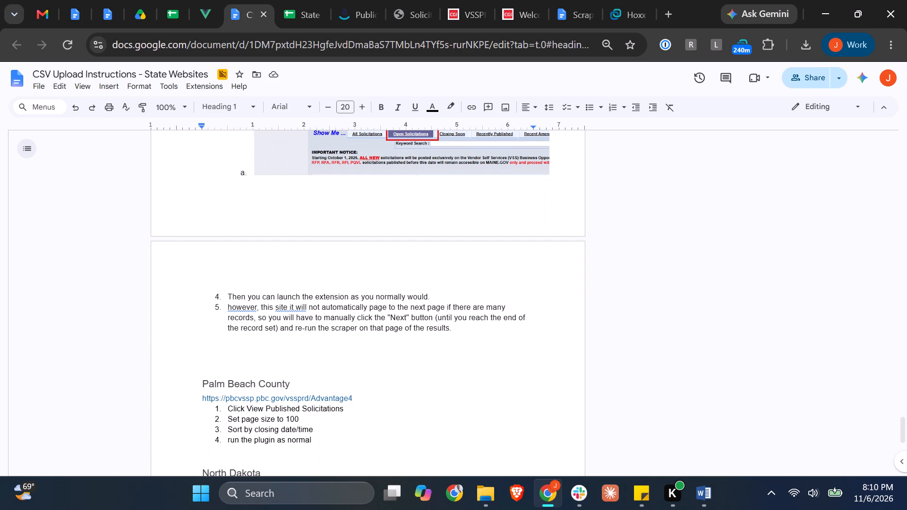
scroll(222, 240, up, 4)
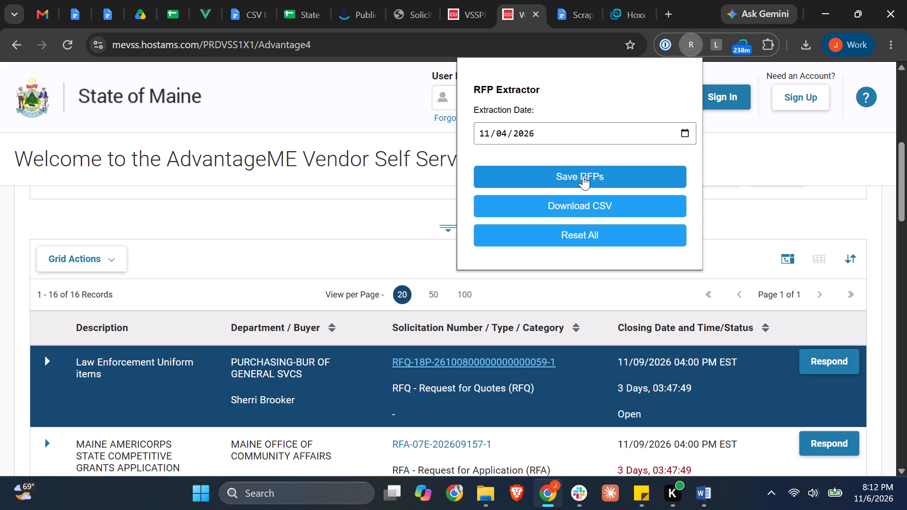
Save Maine's open published solicitations with RFP Extractor and dismiss the extractor.
click(583, 176)
click(734, 189)
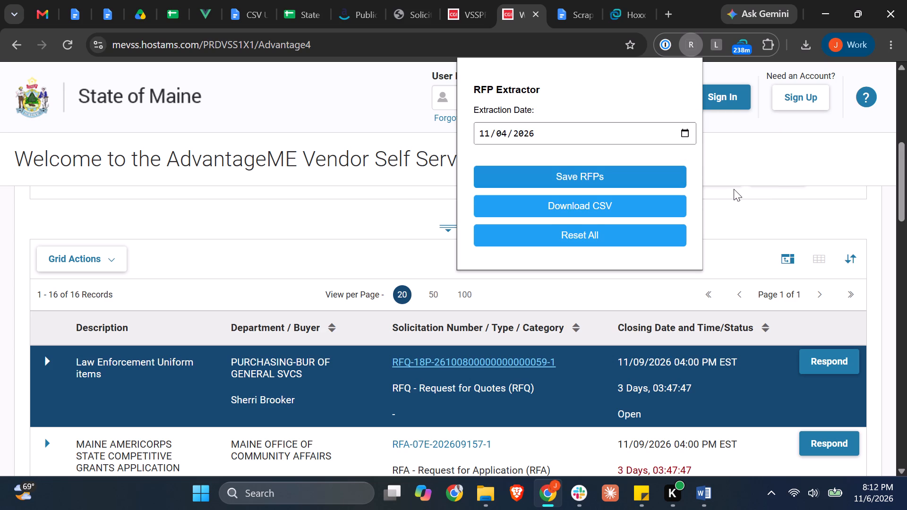
click(781, 177)
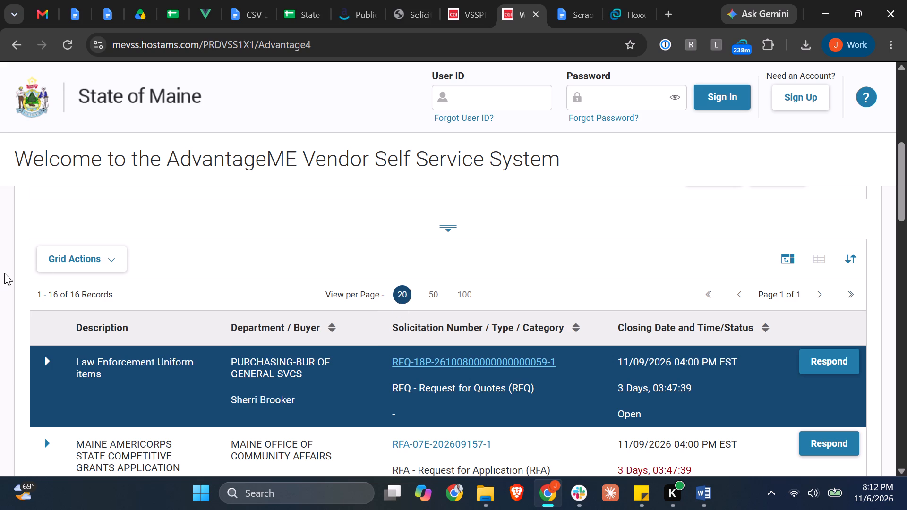
Look through Maine's published solicitations list and its search filters, examining closing dates and statuses.
scroll(12, 281, down, 3)
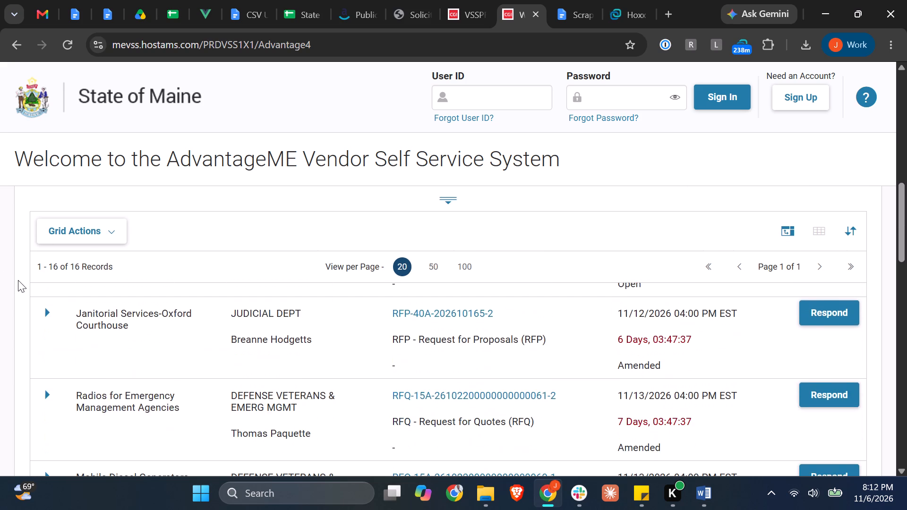
scroll(18, 280, down, 15)
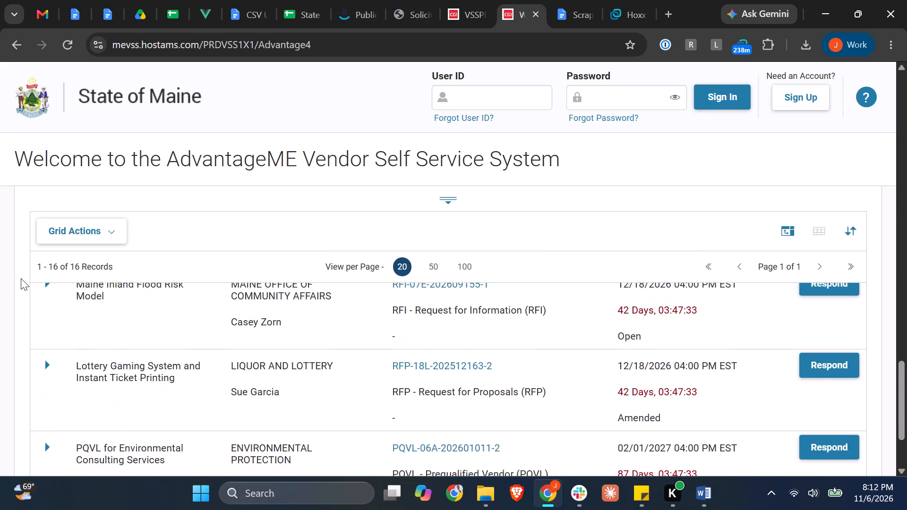
scroll(25, 272, up, 7)
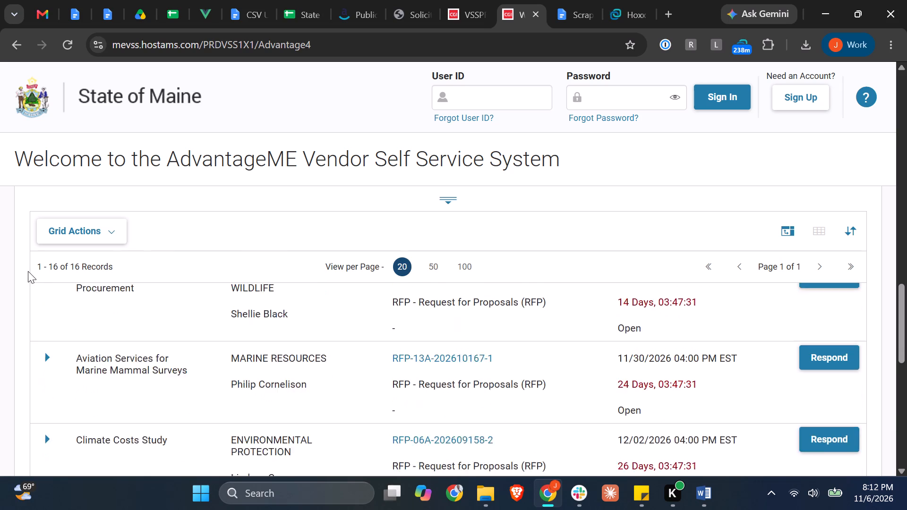
scroll(28, 271, up, 18)
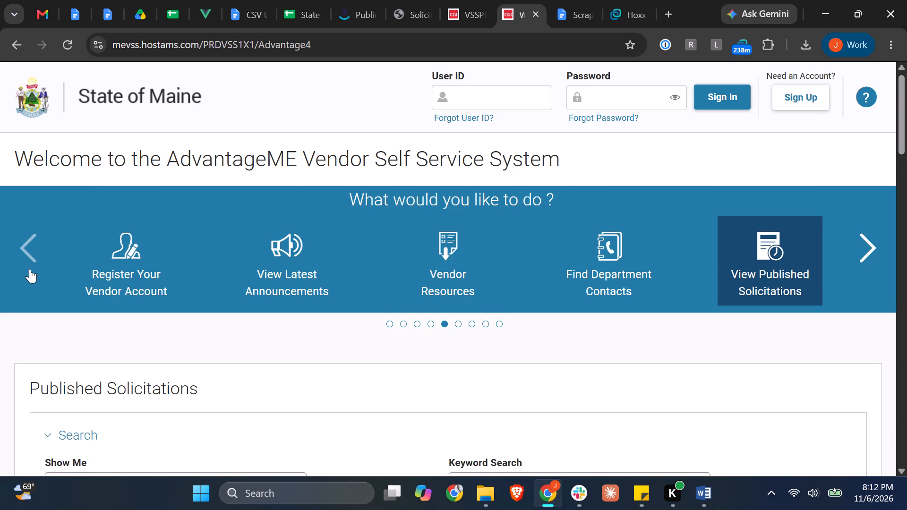
scroll(15, 292, down, 4)
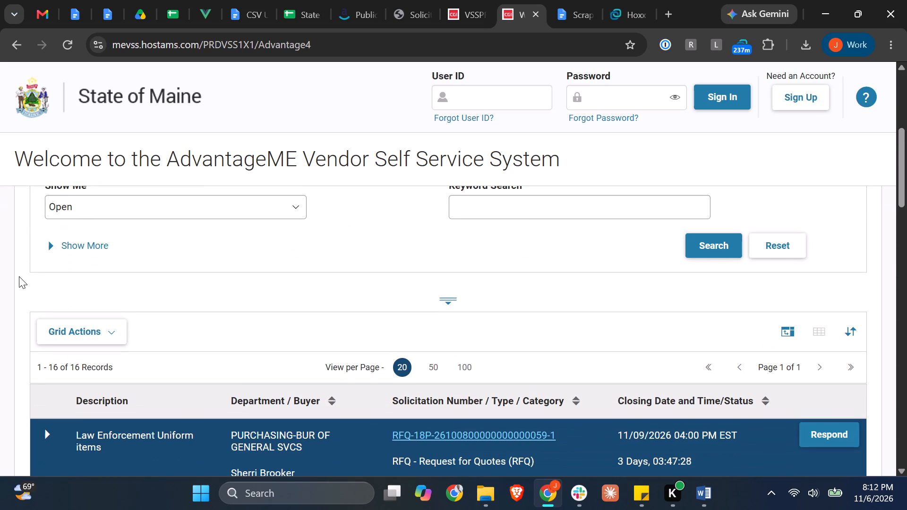
scroll(9, 264, down, 2)
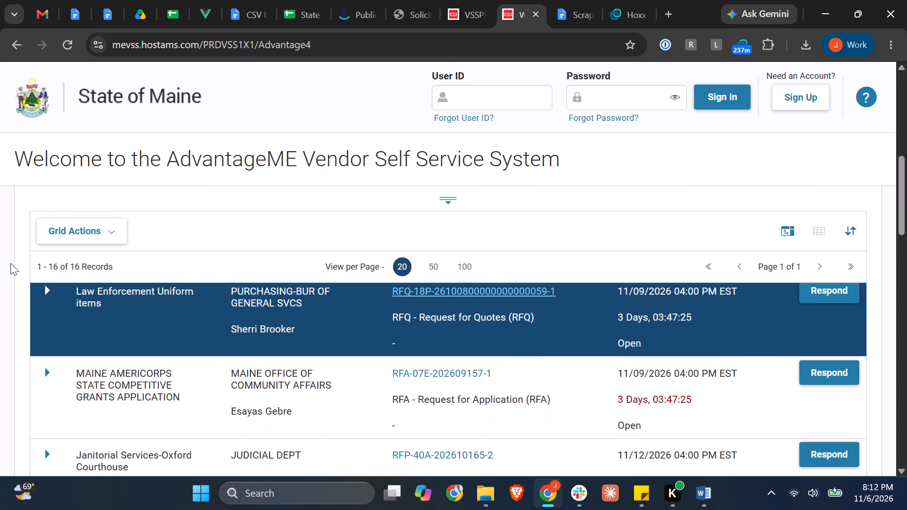
scroll(14, 261, up, 3)
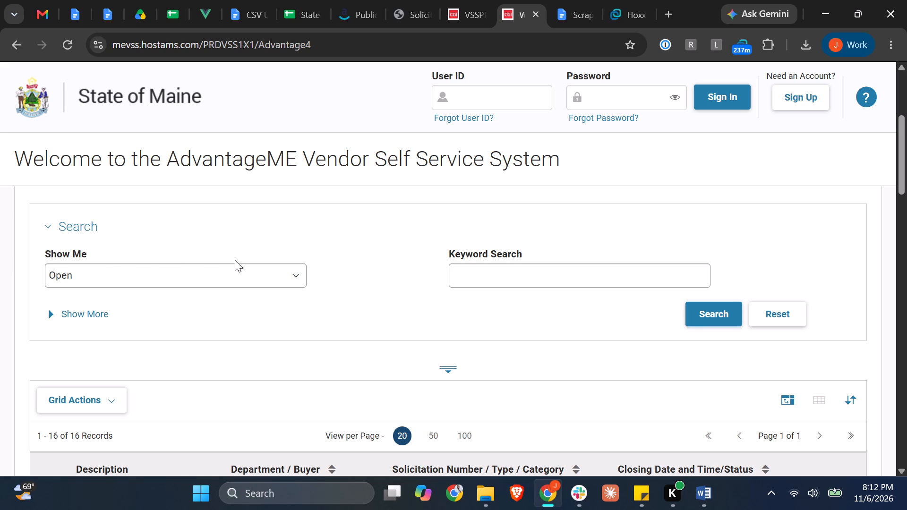
Rerun Maine's search for open published solicitations and save the listed results with RFP Extractor.
click(691, 319)
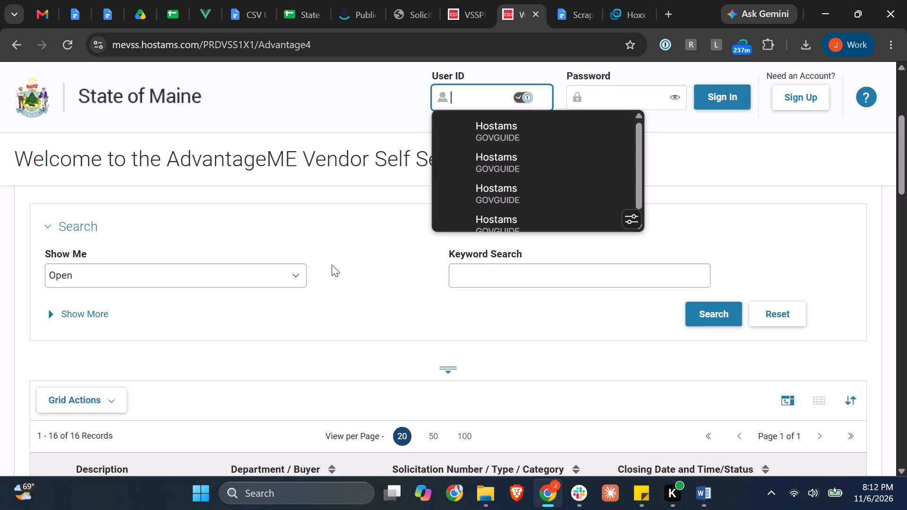
click(377, 314)
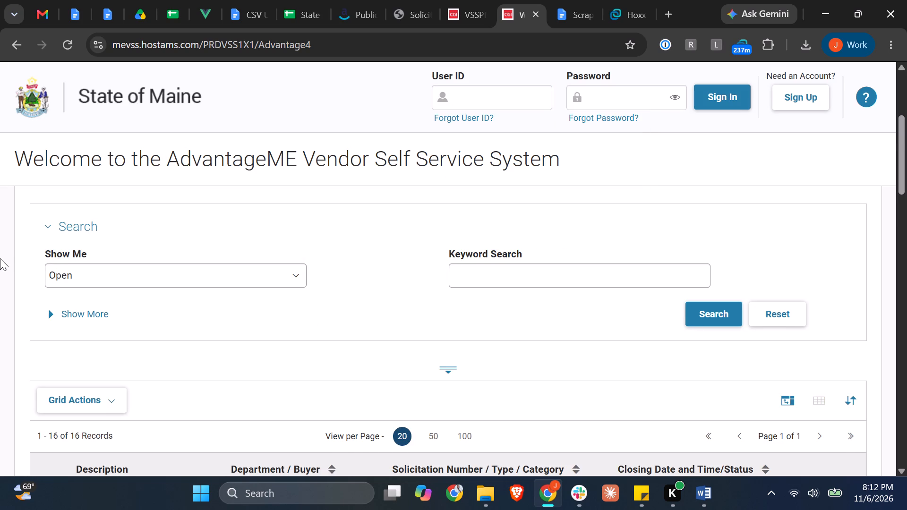
scroll(0, 259, down, 3)
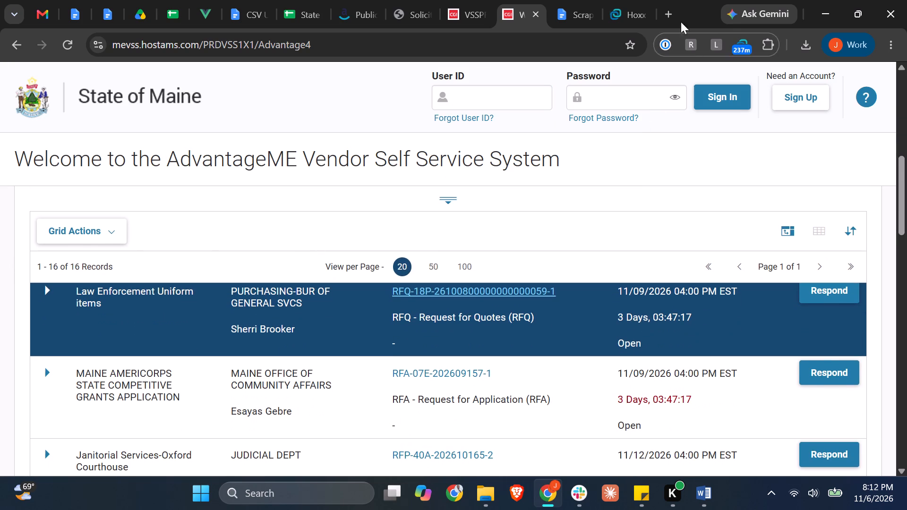
click(685, 42)
click(592, 183)
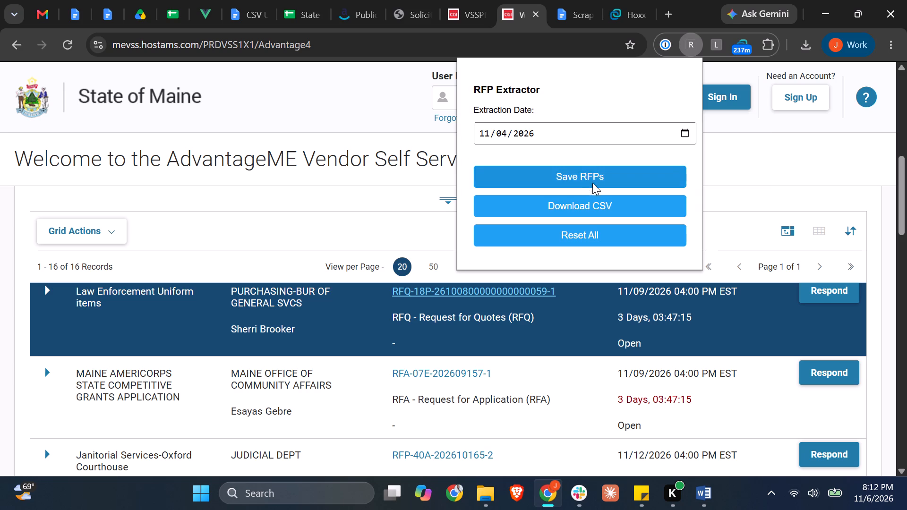
click(746, 185)
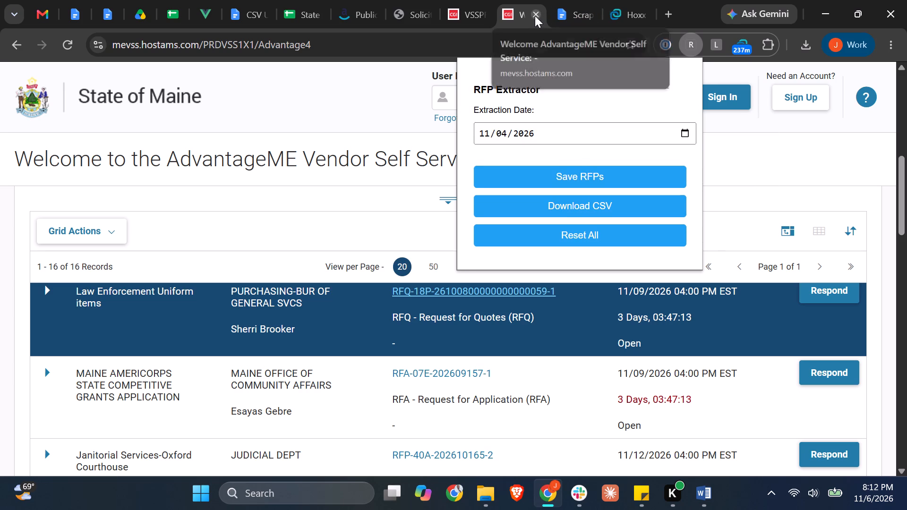
Close Maine's vendor self-service page and agree to leave the site.
click(535, 16)
click(513, 153)
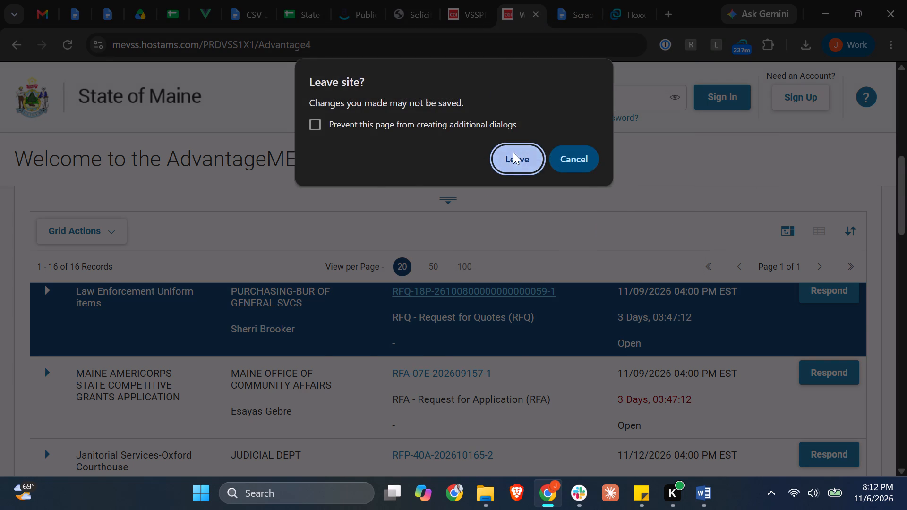
Show Palm Beach County's published solicitations at 100 per page, following its section of the CSV upload instructions.
click(488, 8)
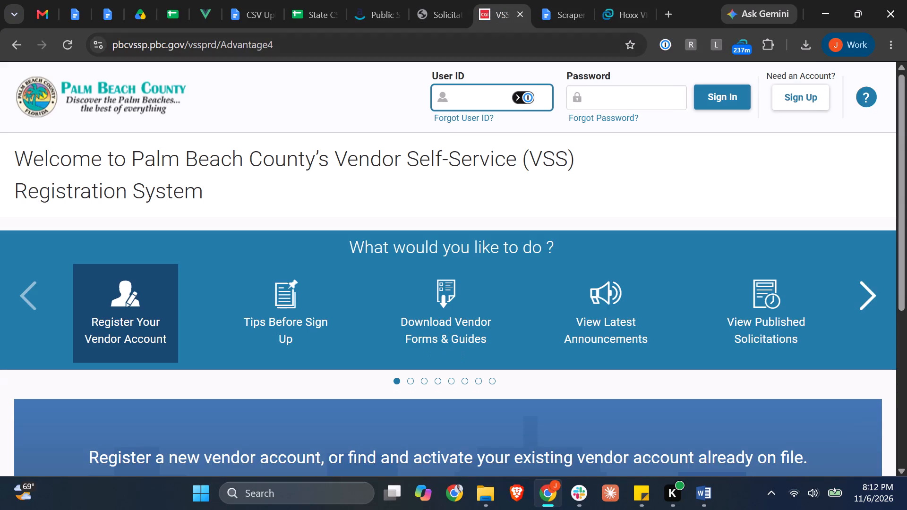
click(787, 290)
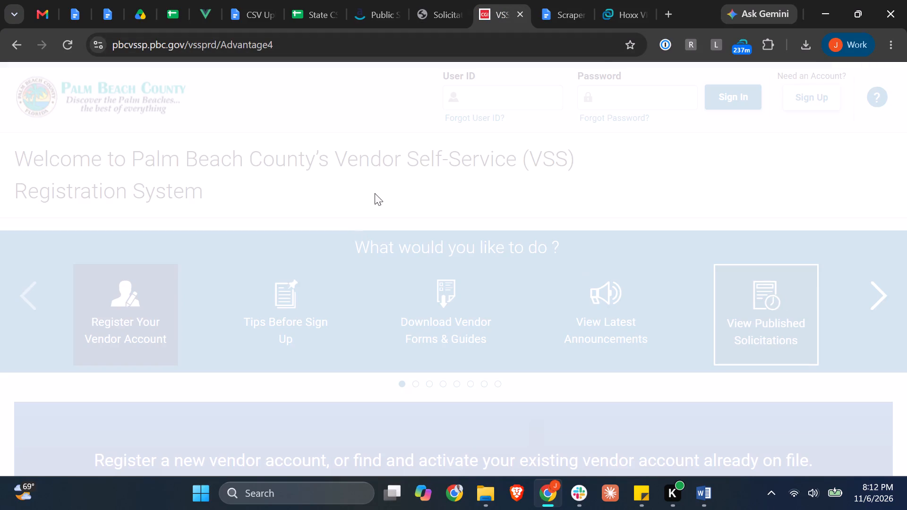
click(255, 3)
scroll(255, 310, down, 2)
scroll(174, 283, down, 5)
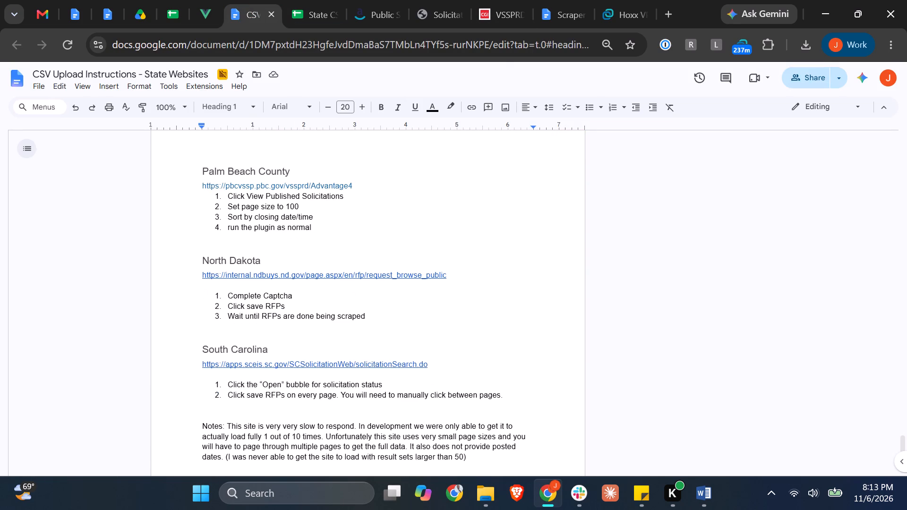
click(514, 0)
scroll(555, 314, down, 3)
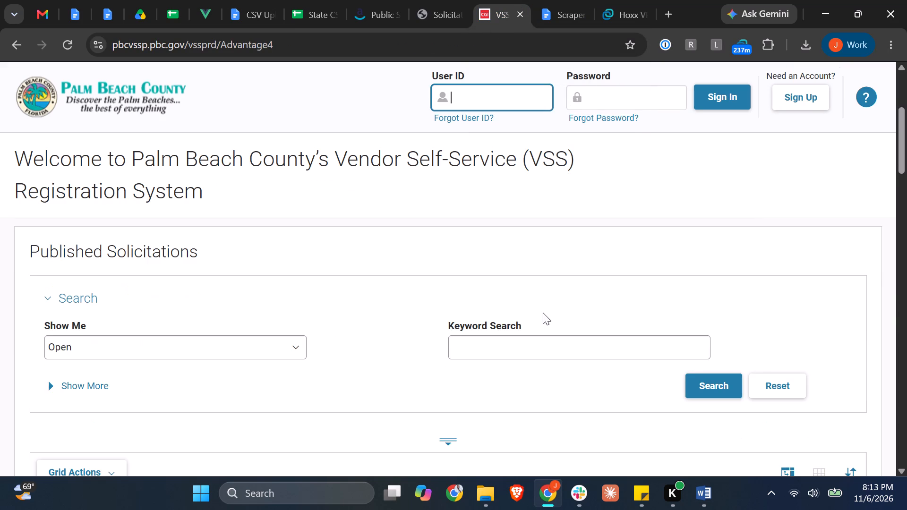
scroll(342, 331, down, 1)
scroll(420, 306, down, 1)
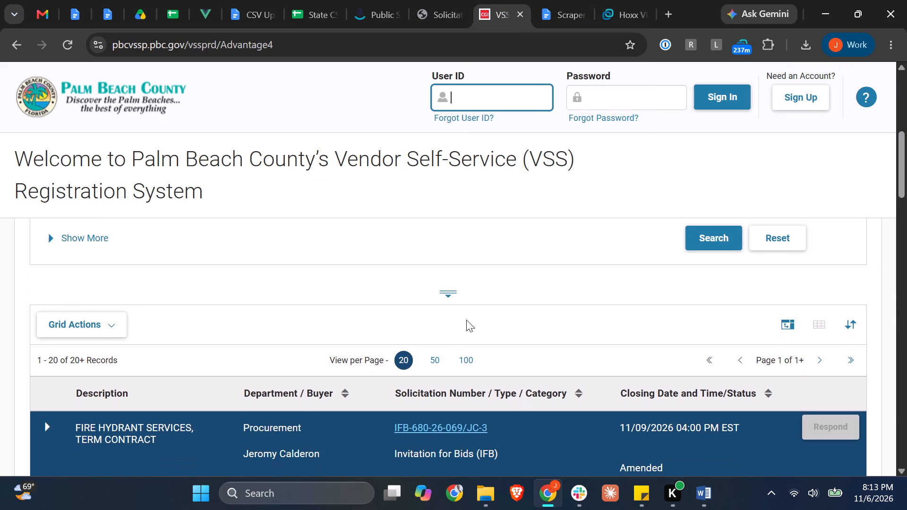
click(466, 353)
Recheck the Palm Beach County instructions and look through its published solicitations list, examining closing dates and the listing layout.
click(253, 0)
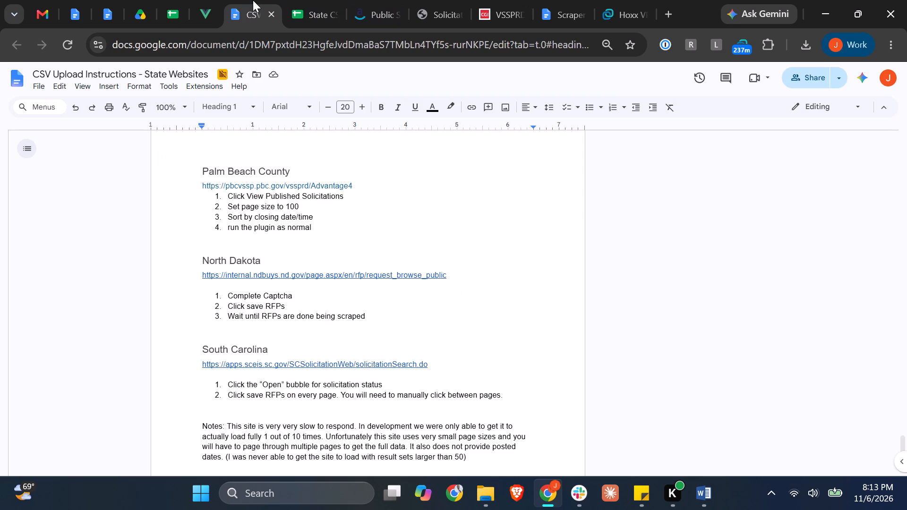
click(517, 5)
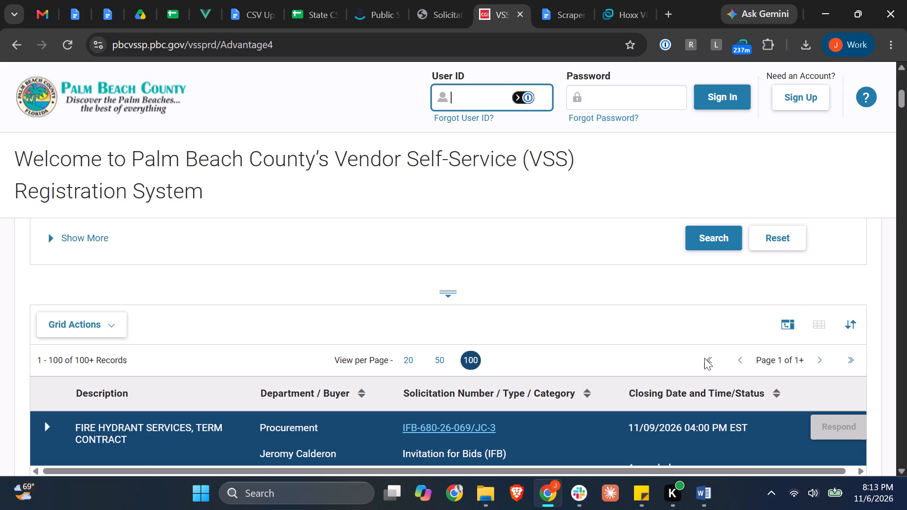
scroll(644, 333, down, 2)
scroll(645, 333, up, 2)
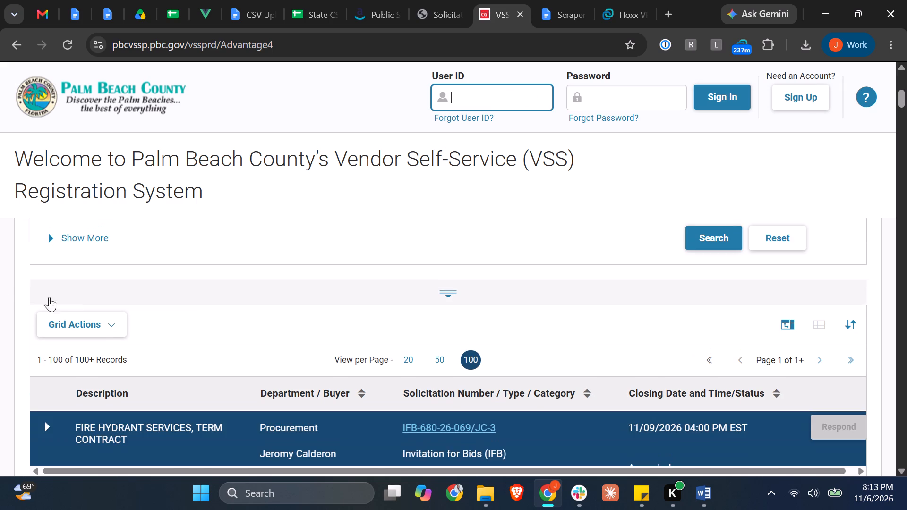
scroll(0, 291, down, 2)
scroll(0, 300, up, 2)
scroll(15, 302, down, 5)
scroll(16, 303, up, 8)
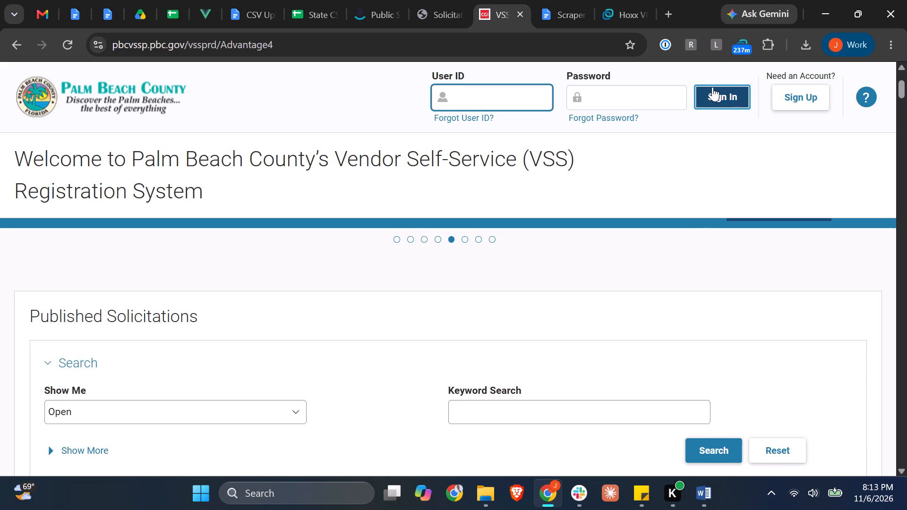
Start saving Palm Beach County's listed solicitations with RFP Extractor and check on the extraction.
click(694, 51)
click(578, 173)
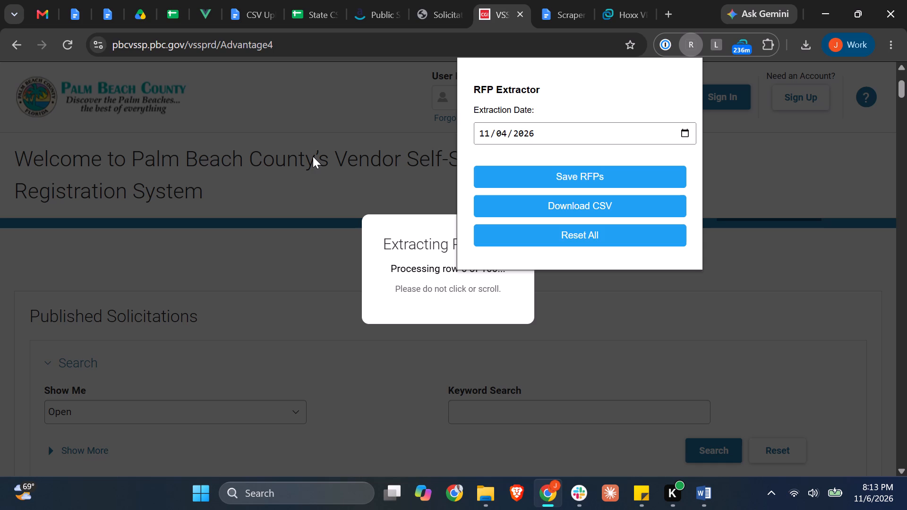
click(237, 3)
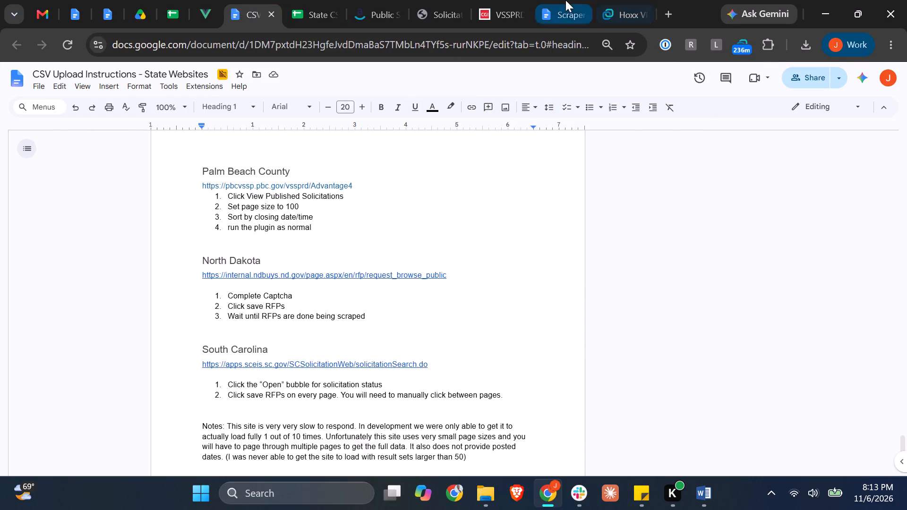
click(565, 0)
click(485, 0)
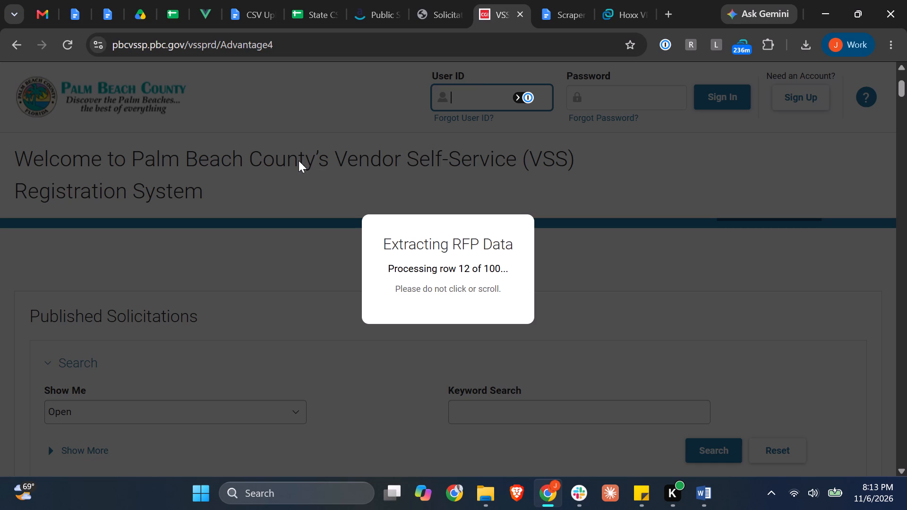
Search South Carolina's procurement site for solicitations with Open status, following its section of the CSV upload instructions.
click(445, 0)
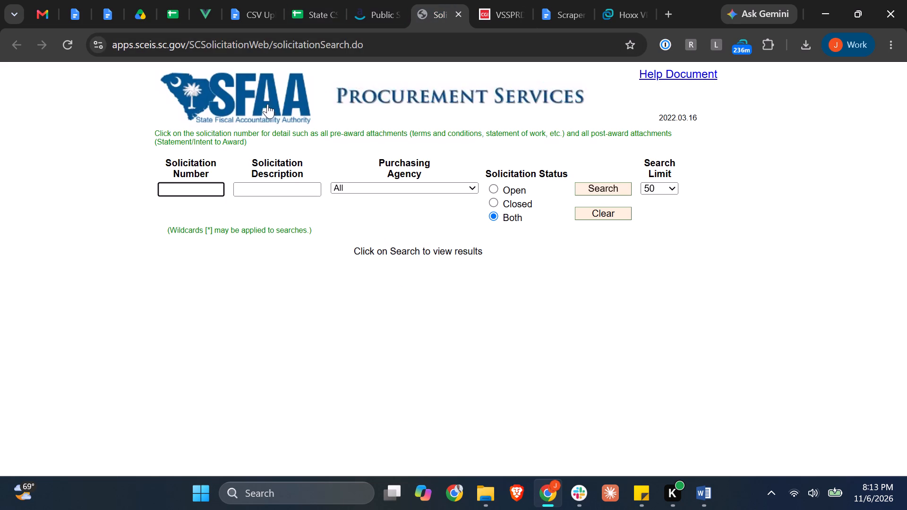
click(237, 0)
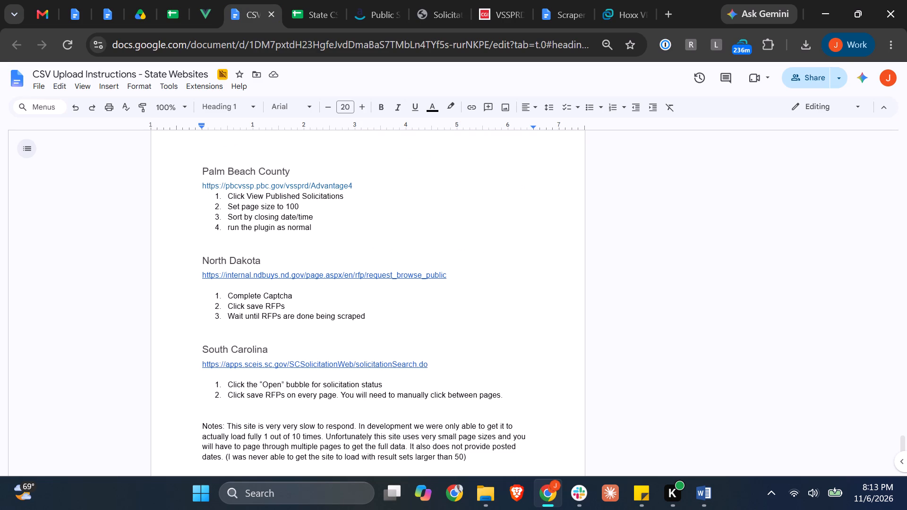
click(429, 3)
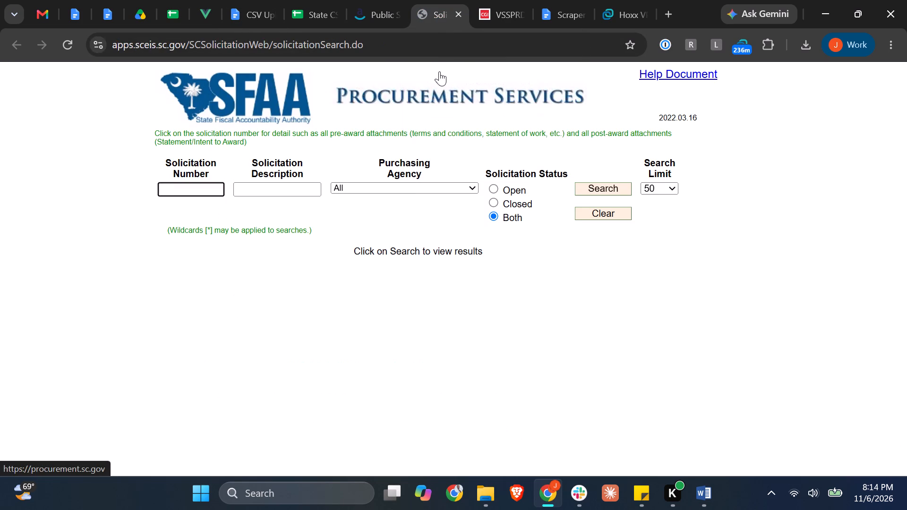
click(497, 192)
click(493, 187)
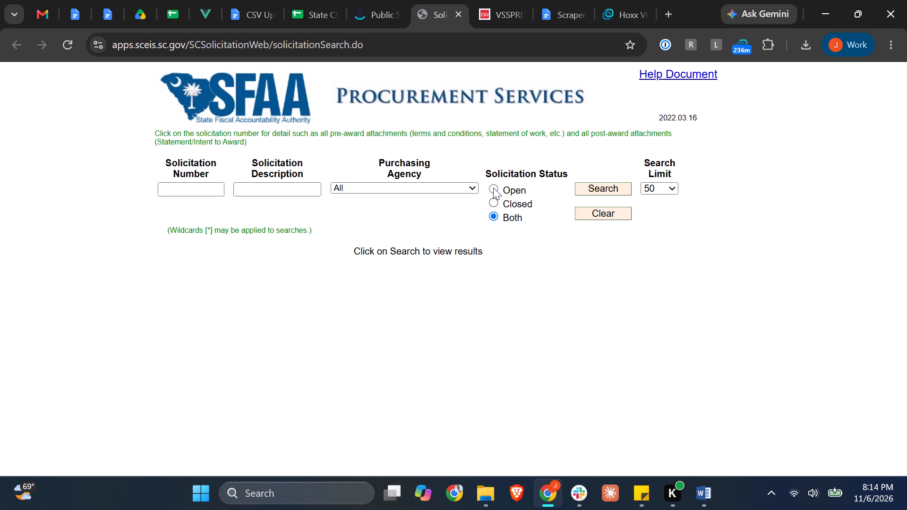
click(583, 195)
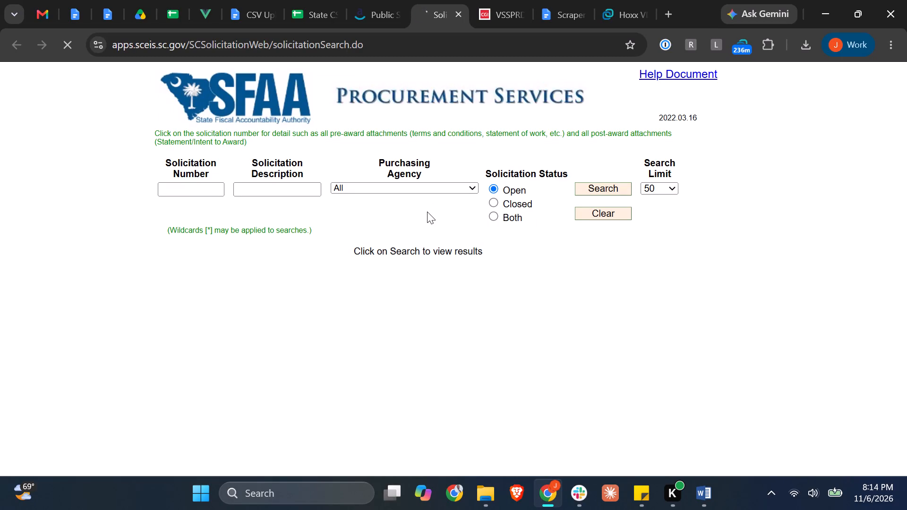
Check the South Carolina instructions, the State CSV Upload Tracker, the South Carolina search and Palm Beach County's extraction progress.
click(243, 0)
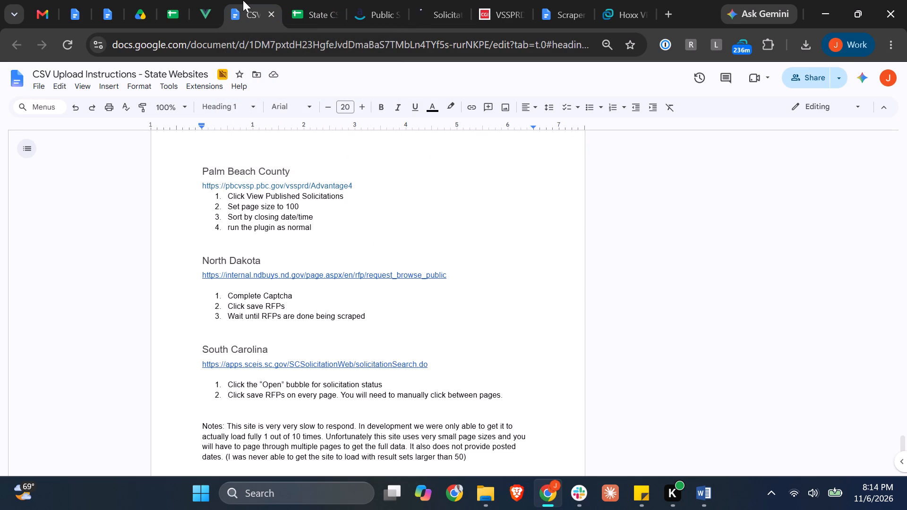
click(306, 0)
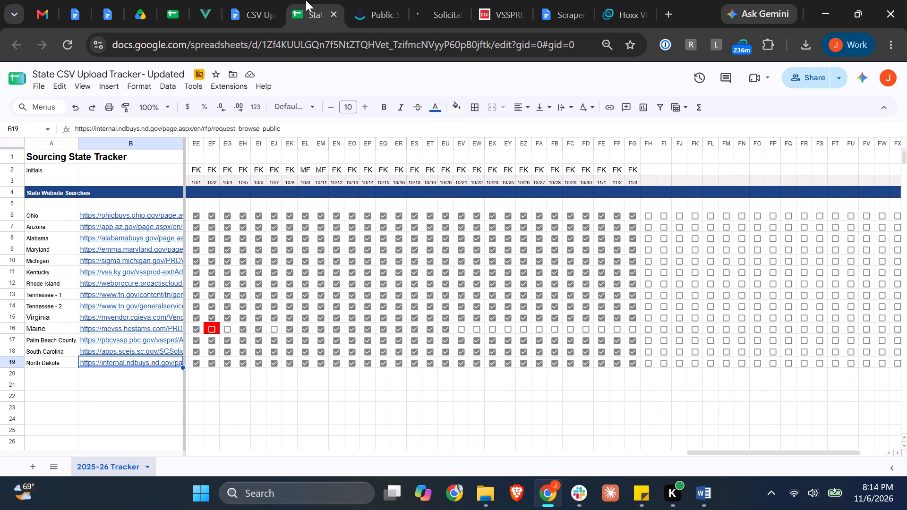
click(434, 0)
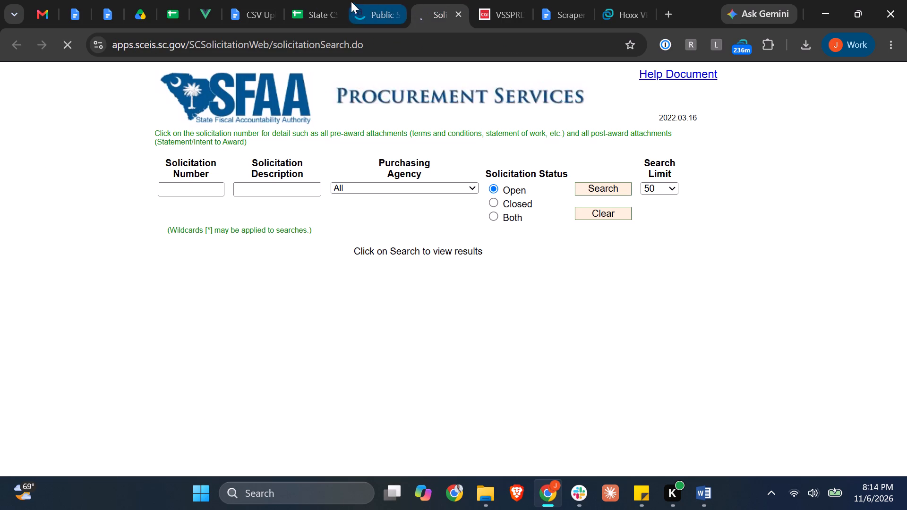
click(382, 1)
click(435, 4)
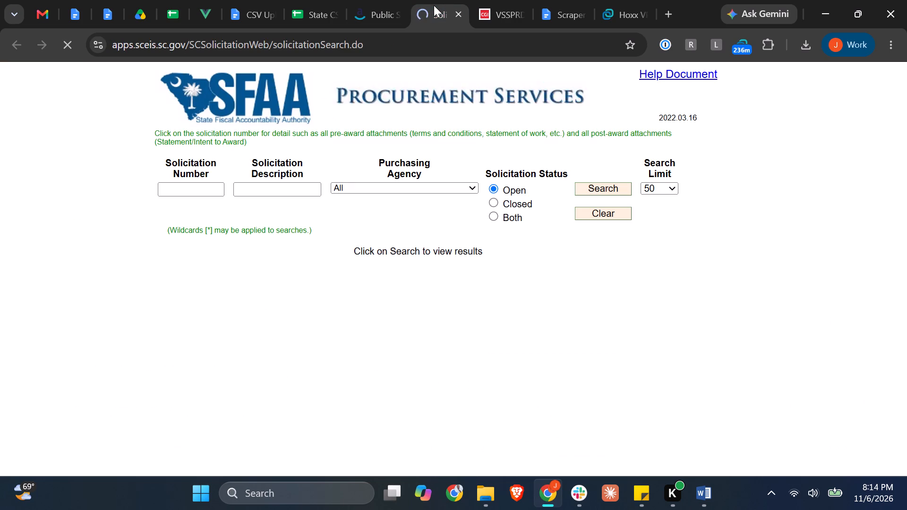
click(252, 0)
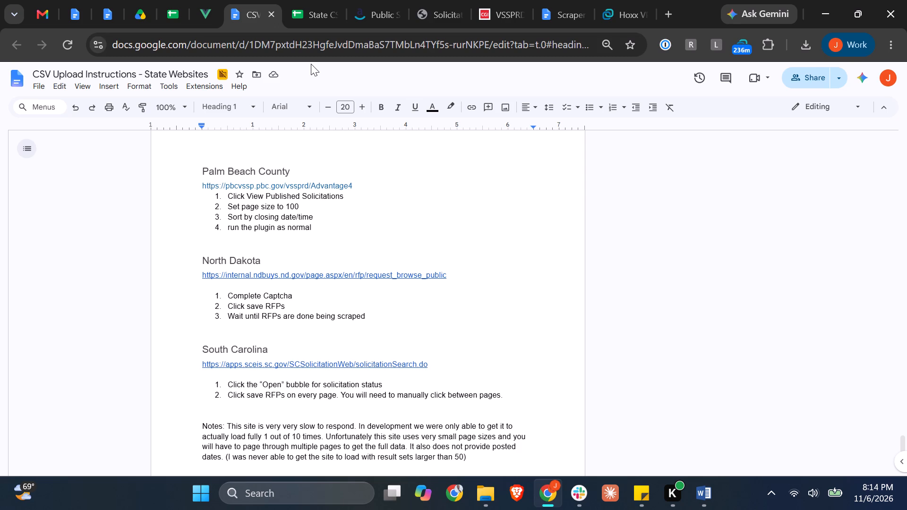
click(446, 6)
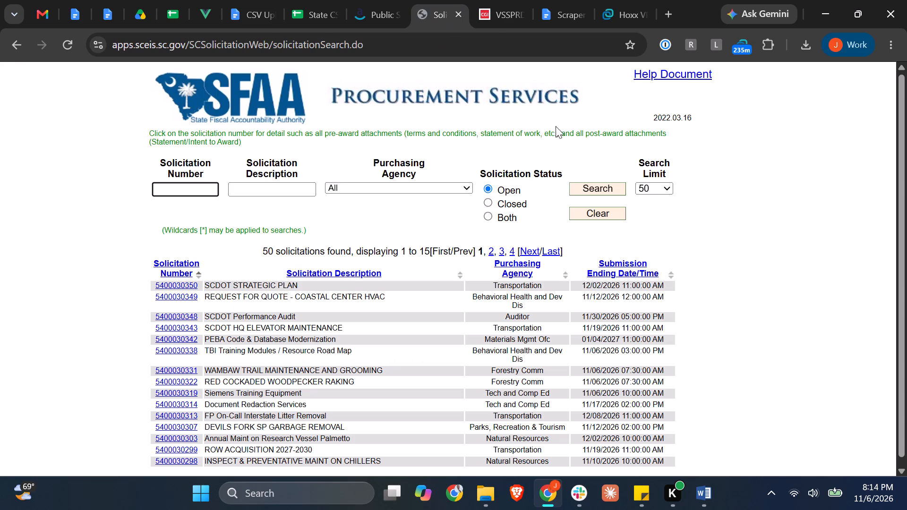
click(264, 3)
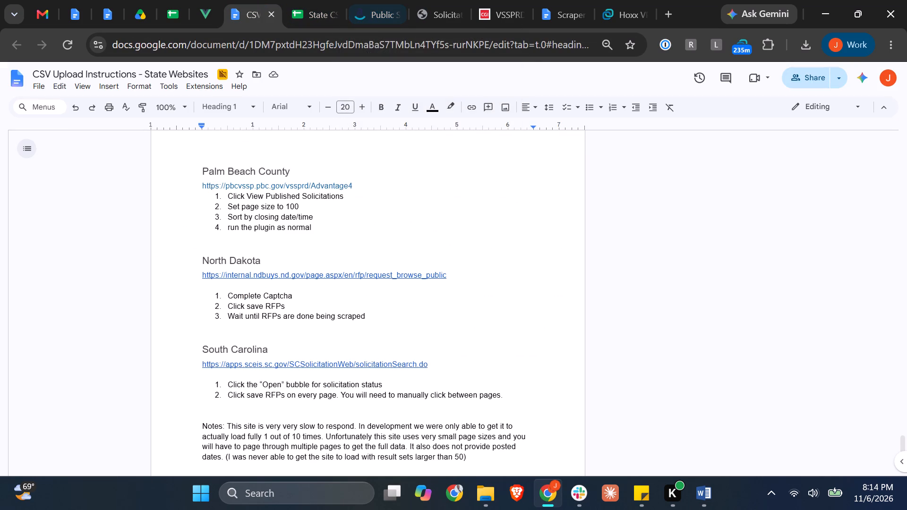
click(421, 0)
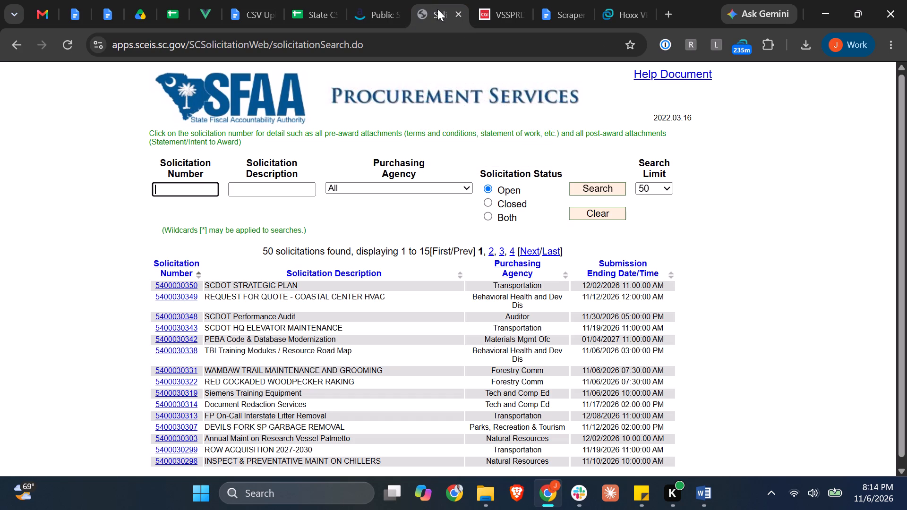
click(506, 0)
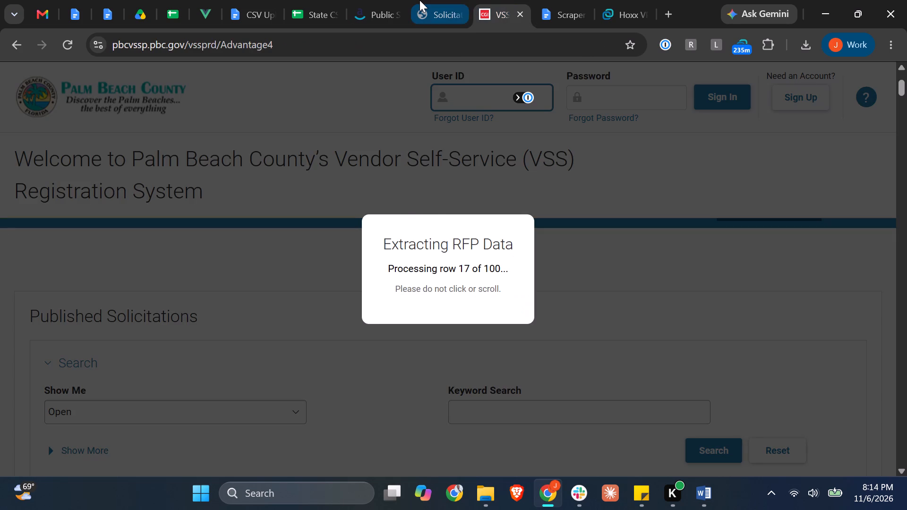
Save the first page of South Carolina's open solicitations with RFP Extractor.
click(419, 0)
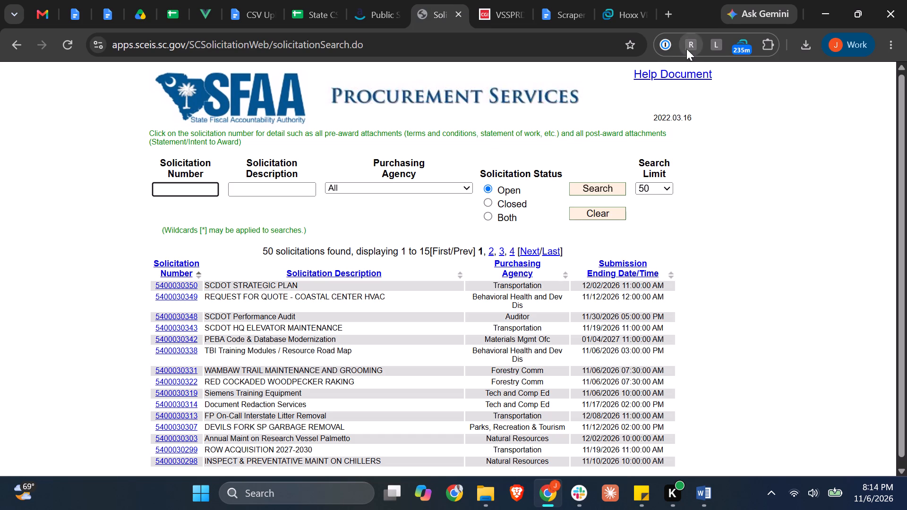
click(686, 49)
click(577, 175)
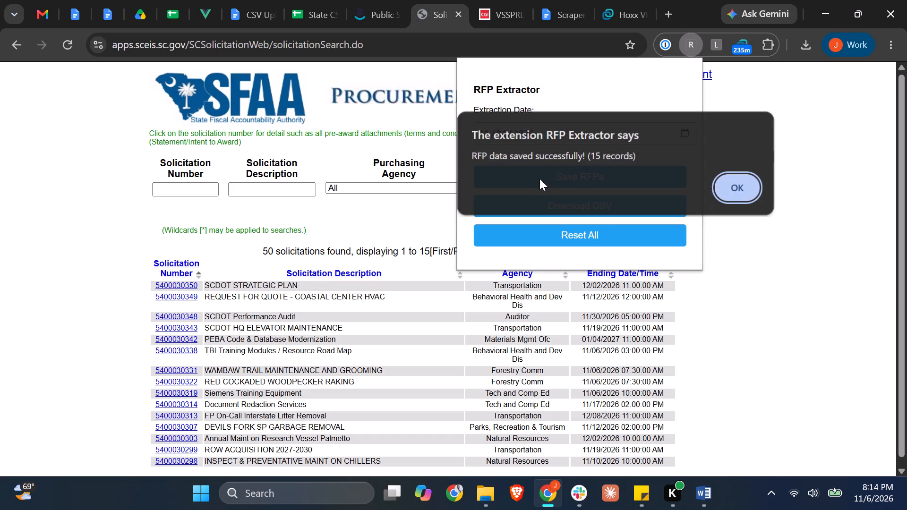
Save the second page of South Carolina's open solicitations with RFP Extractor.
click(745, 187)
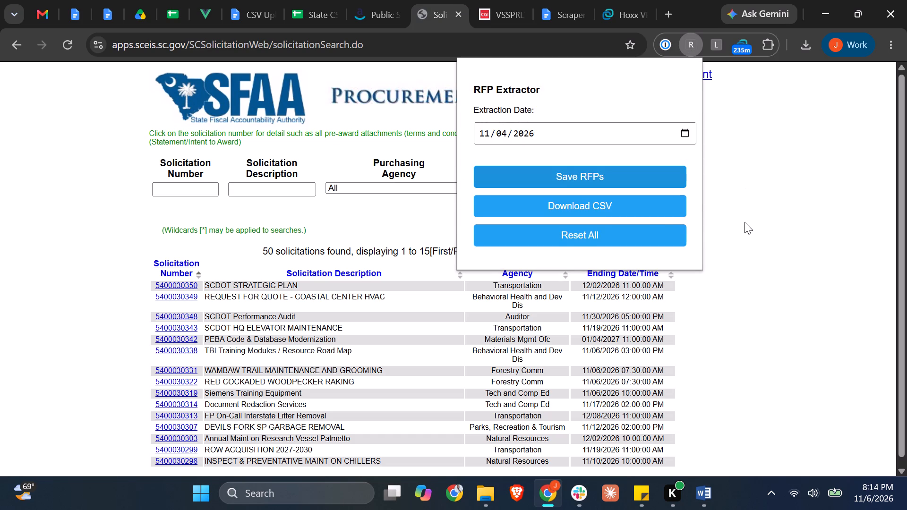
click(744, 222)
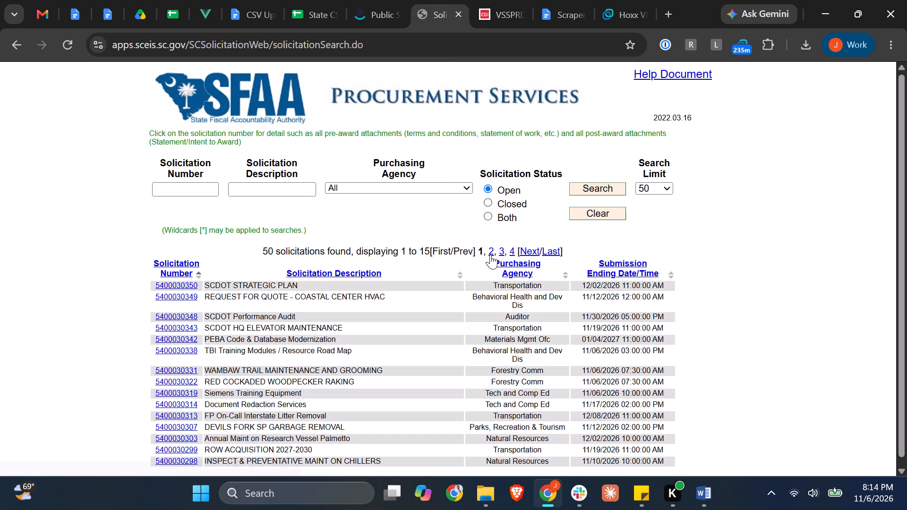
click(491, 255)
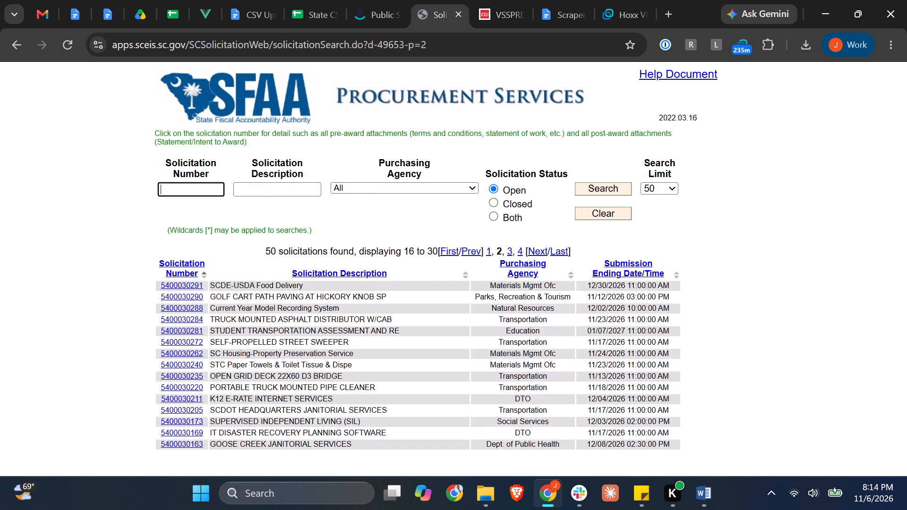
click(695, 42)
click(563, 186)
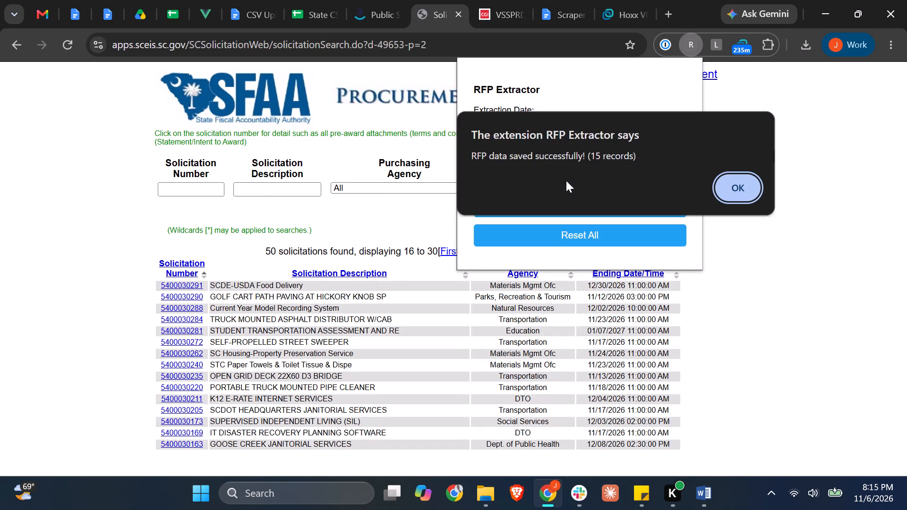
click(730, 185)
click(761, 194)
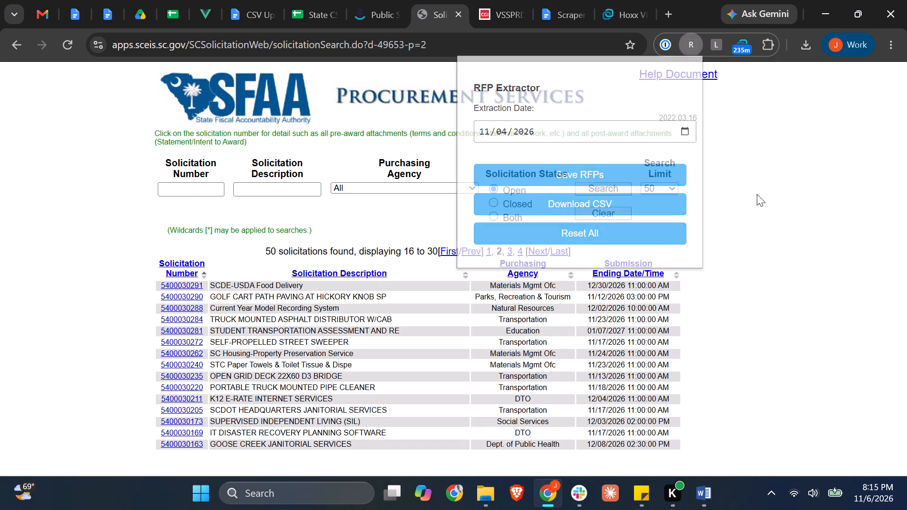
Save the third page of South Carolina's open solicitations with RFP Extractor.
click(511, 252)
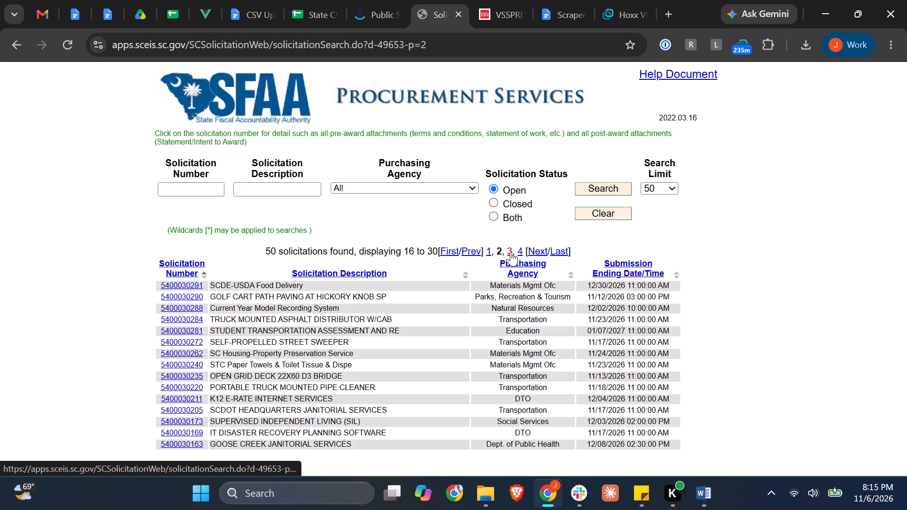
click(681, 45)
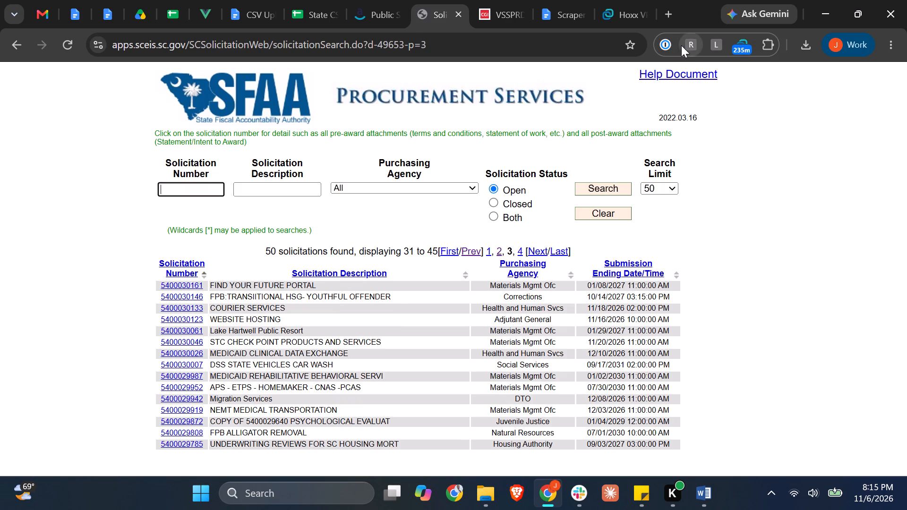
click(603, 172)
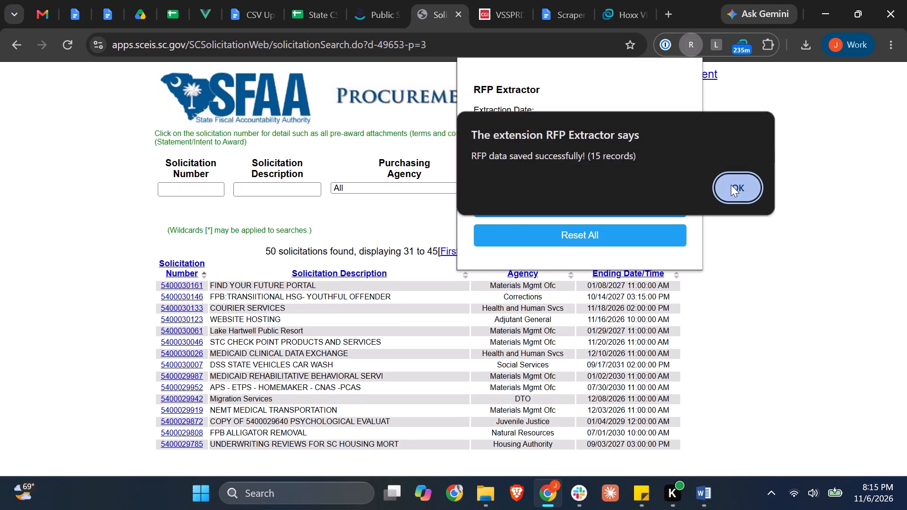
click(731, 185)
click(754, 188)
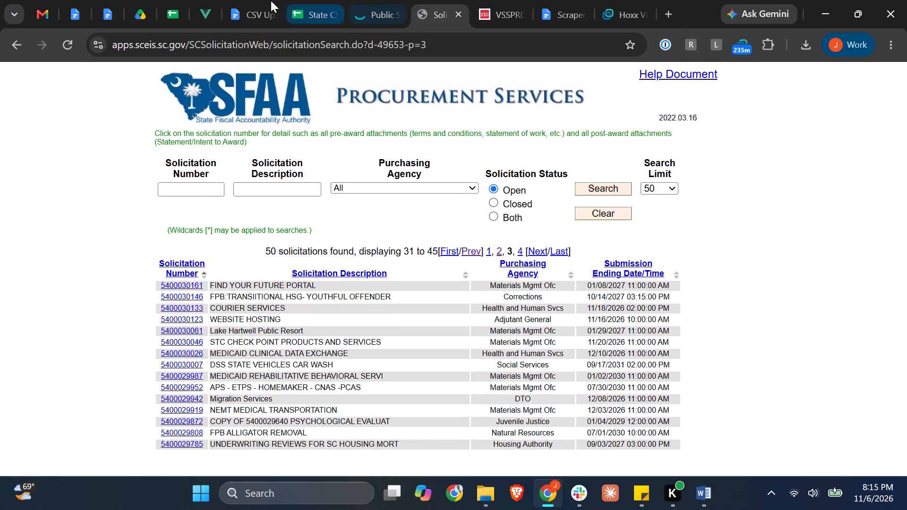
Check the South Carolina and North Dakota sections of the CSV upload instructions against the two states' solicitation pages.
click(256, 2)
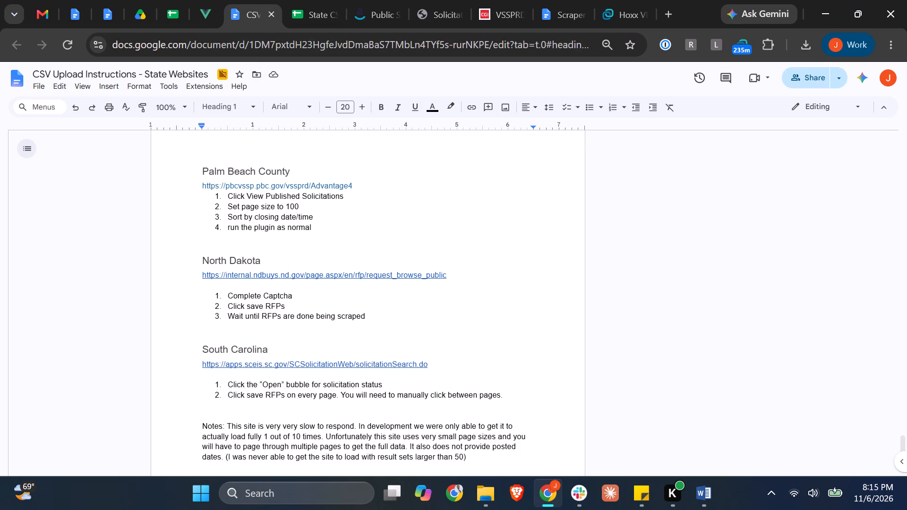
click(422, 0)
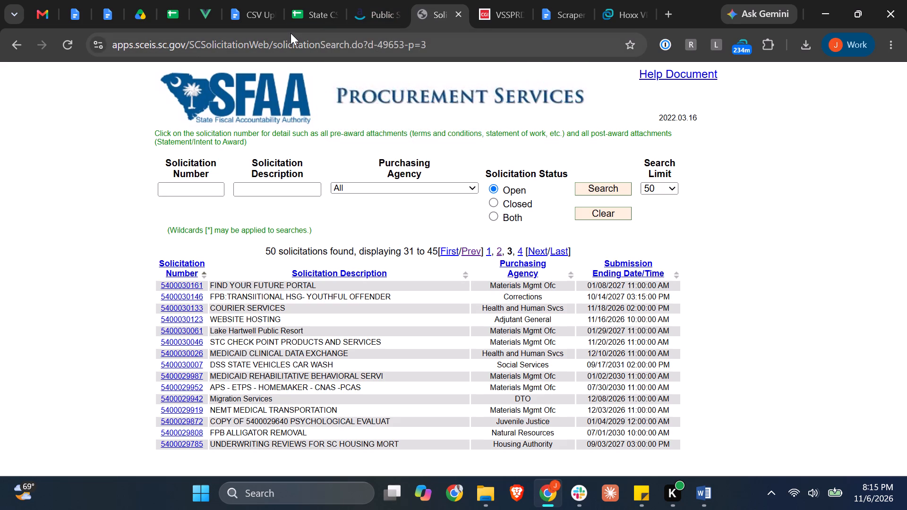
click(246, 3)
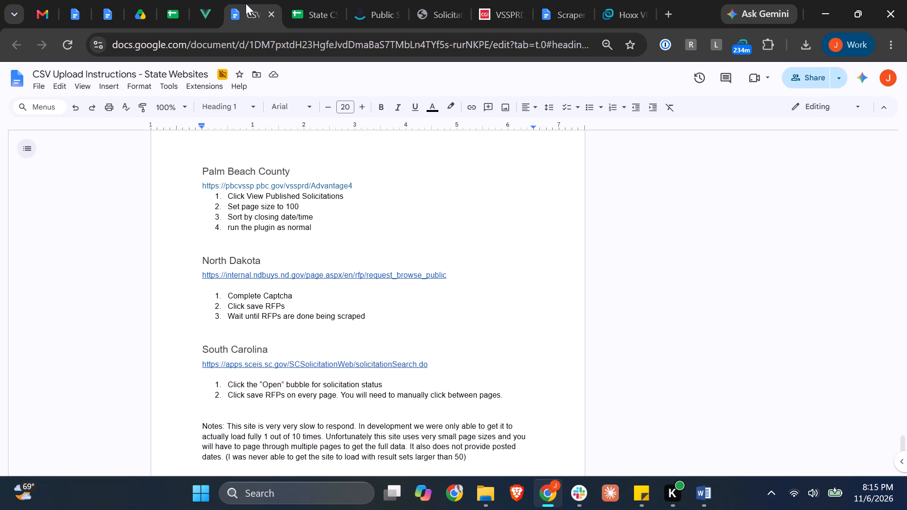
click(457, 0)
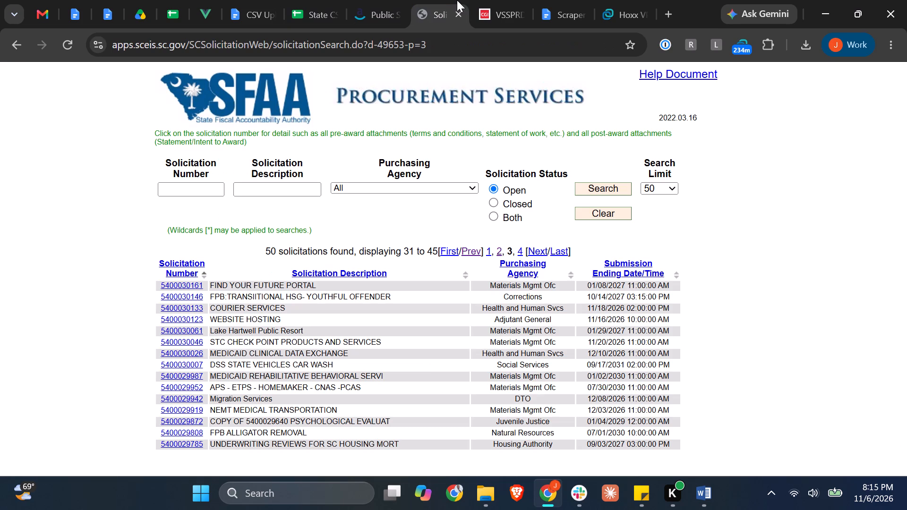
click(261, 3)
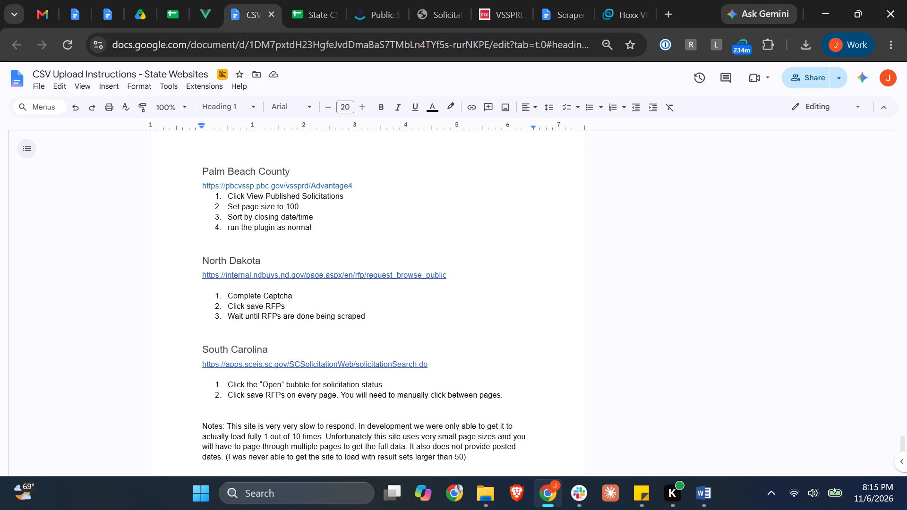
click(372, 0)
click(259, 0)
click(365, 0)
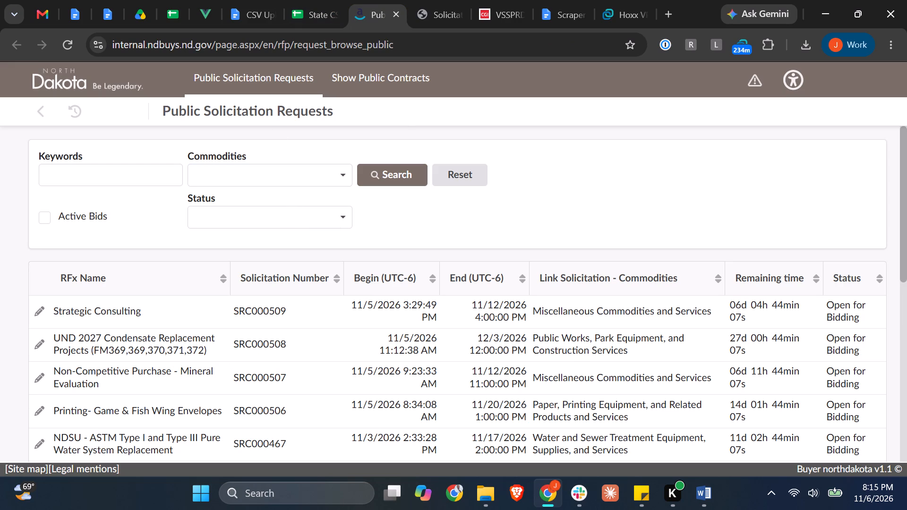
click(264, 0)
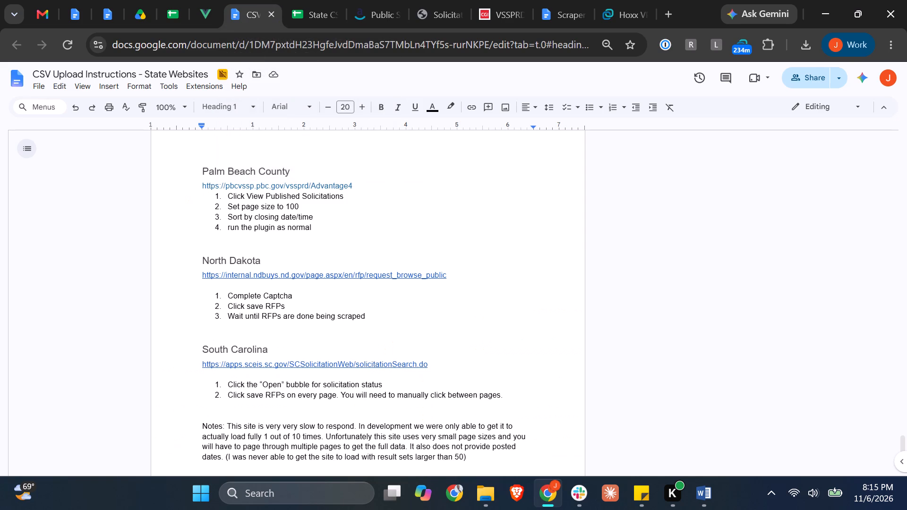
click(375, 0)
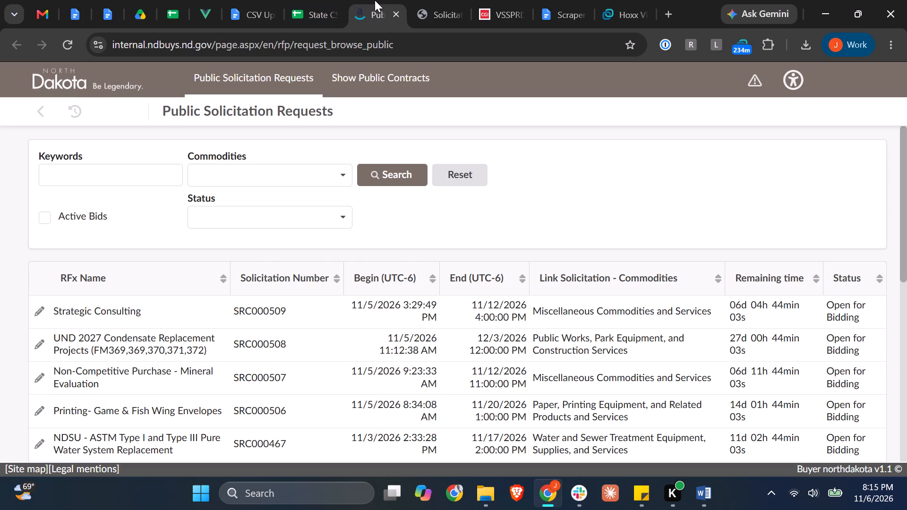
click(263, 1)
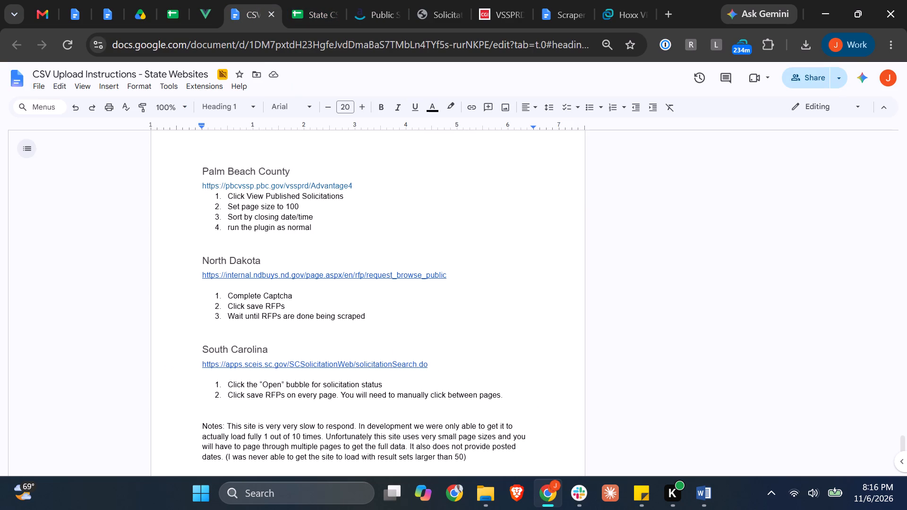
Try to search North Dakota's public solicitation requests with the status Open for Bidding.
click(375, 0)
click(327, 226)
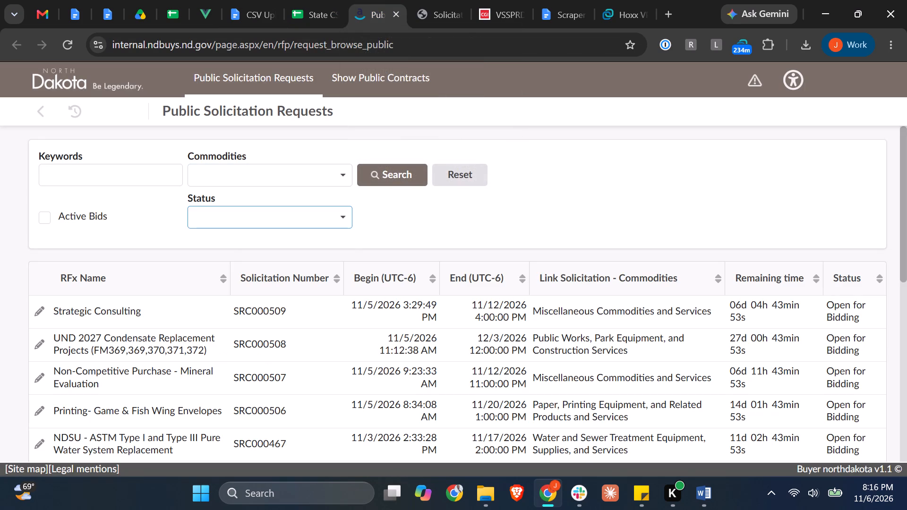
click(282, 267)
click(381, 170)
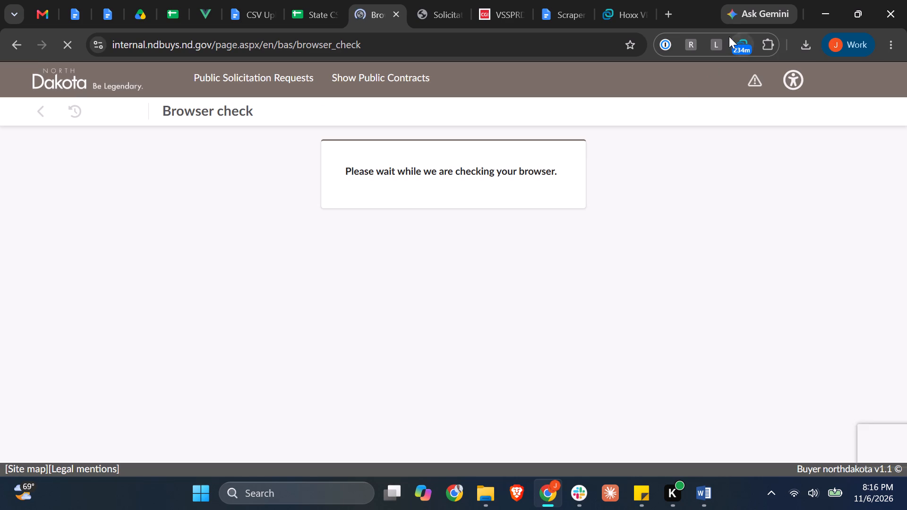
Disconnect the Hoxx VPN.
click(740, 45)
click(605, 252)
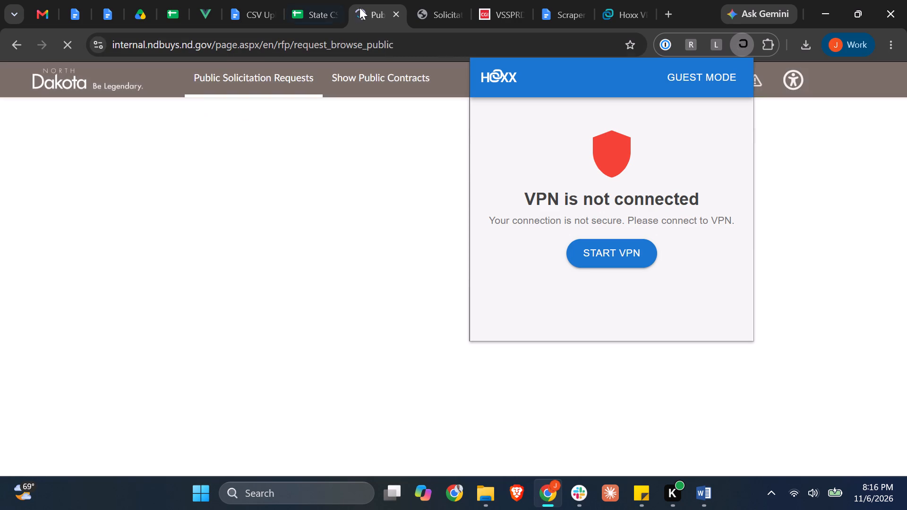
Search North Dakota's public solicitation requests with the status Open for Bidding.
click(373, 3)
click(328, 220)
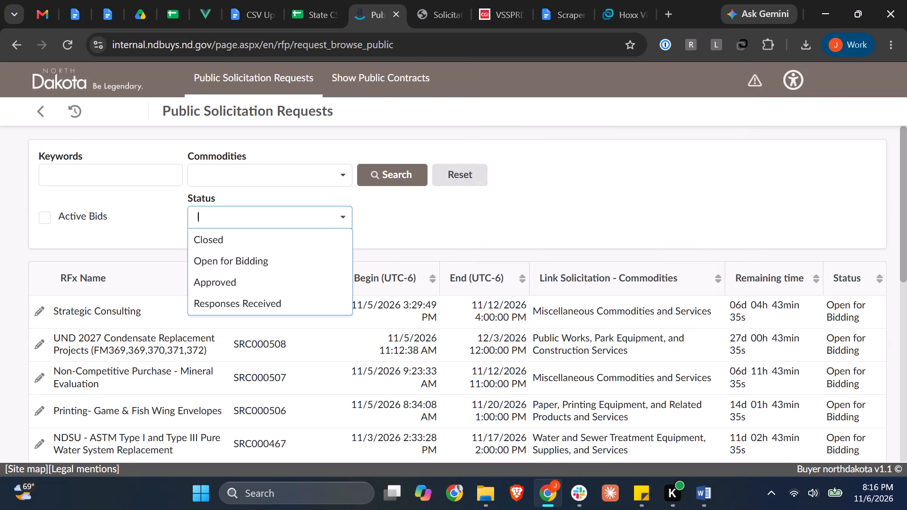
click(315, 253)
click(401, 177)
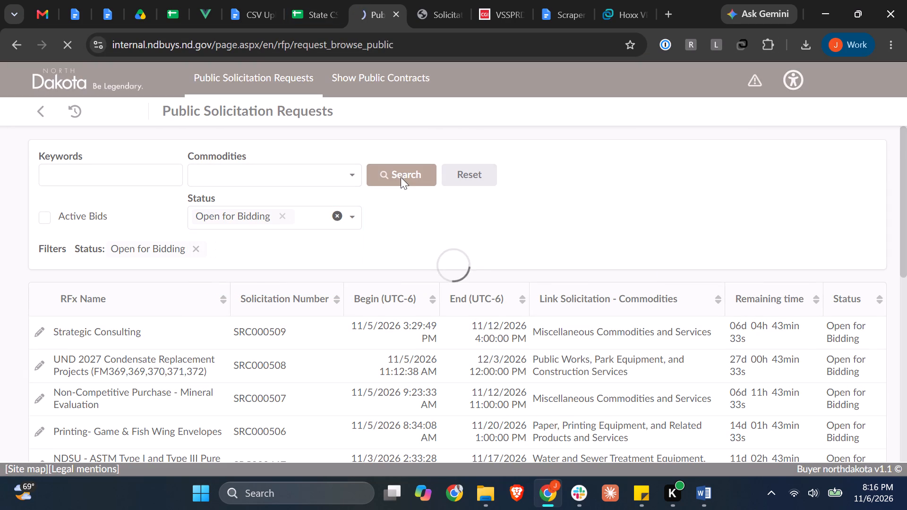
Look through North Dakota's open-for-bidding results and save them with RFP Extractor.
scroll(424, 225, down, 1)
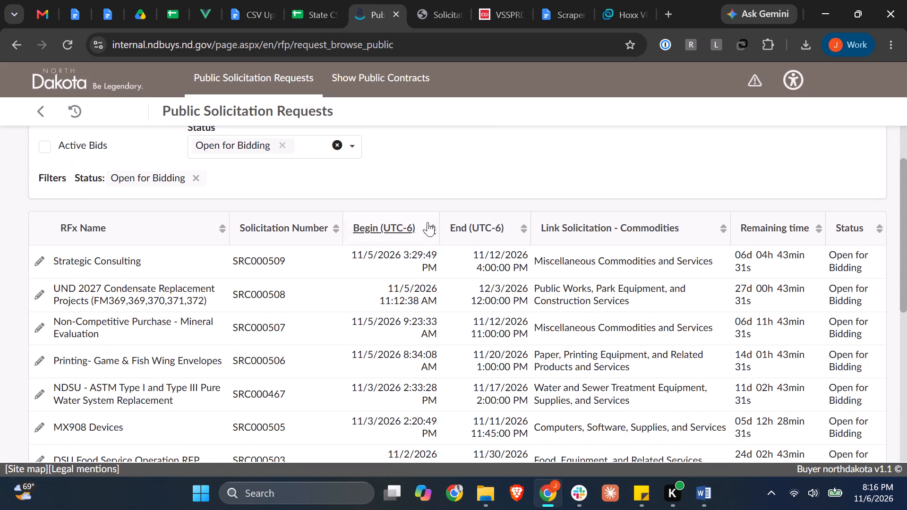
scroll(425, 194, down, 8)
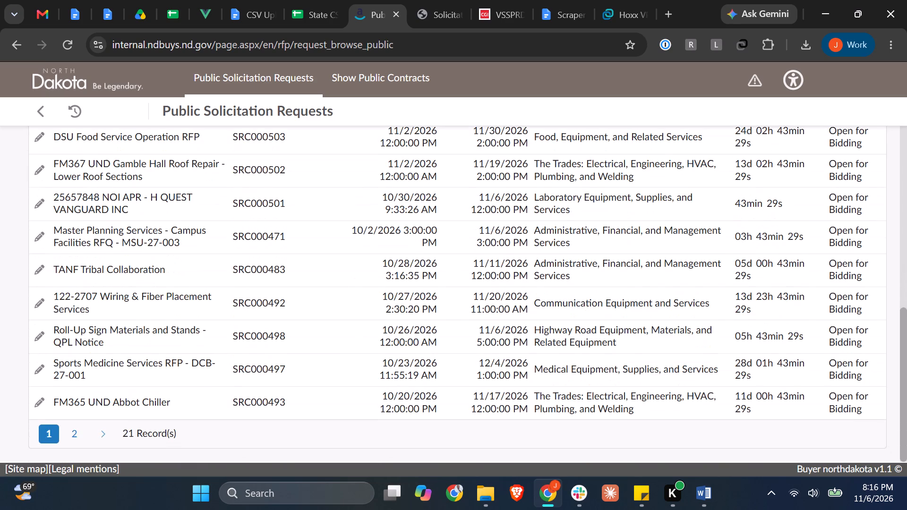
scroll(425, 194, up, 3)
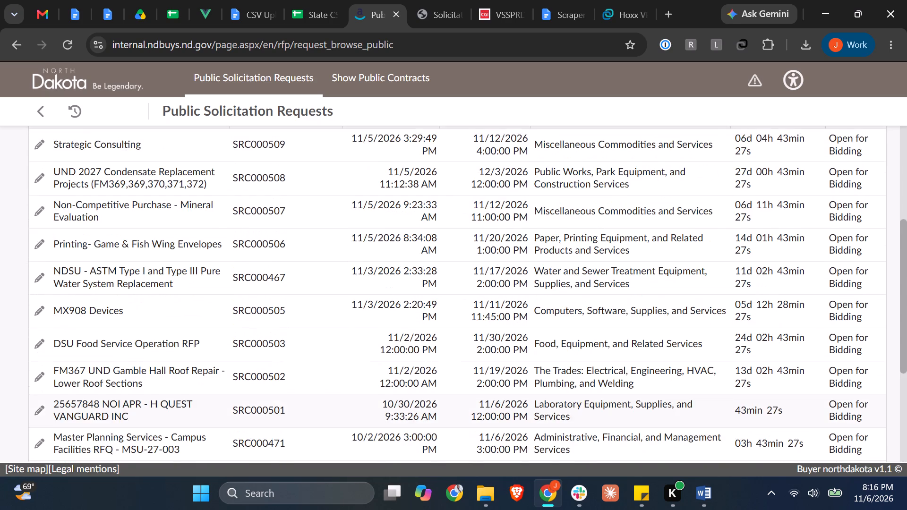
scroll(425, 194, up, 7)
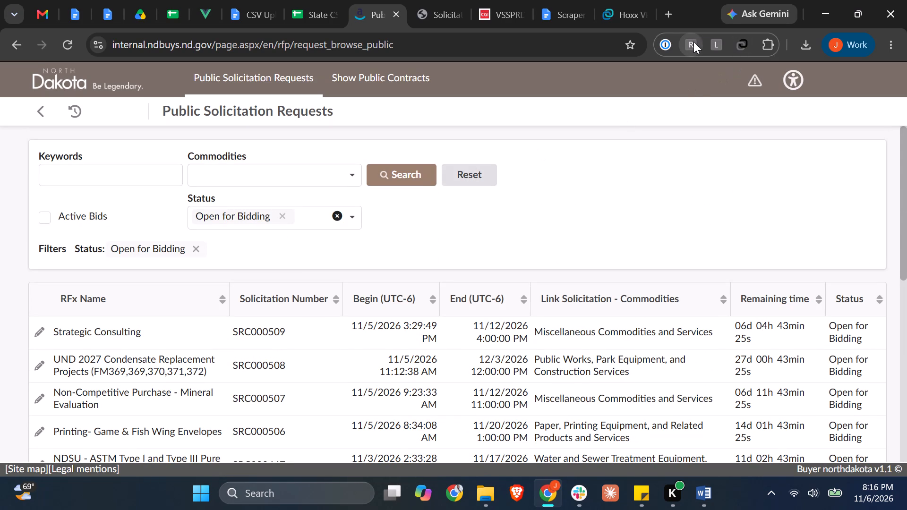
click(693, 42)
click(577, 181)
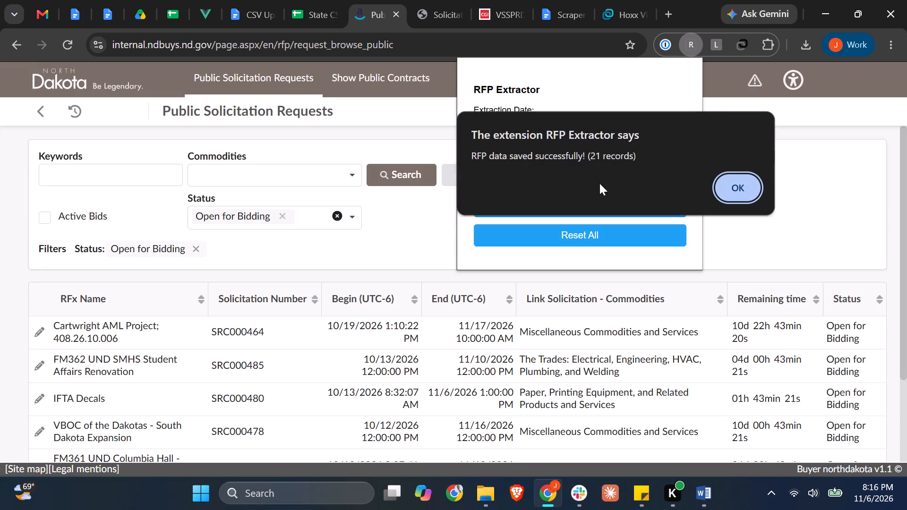
click(749, 188)
click(736, 199)
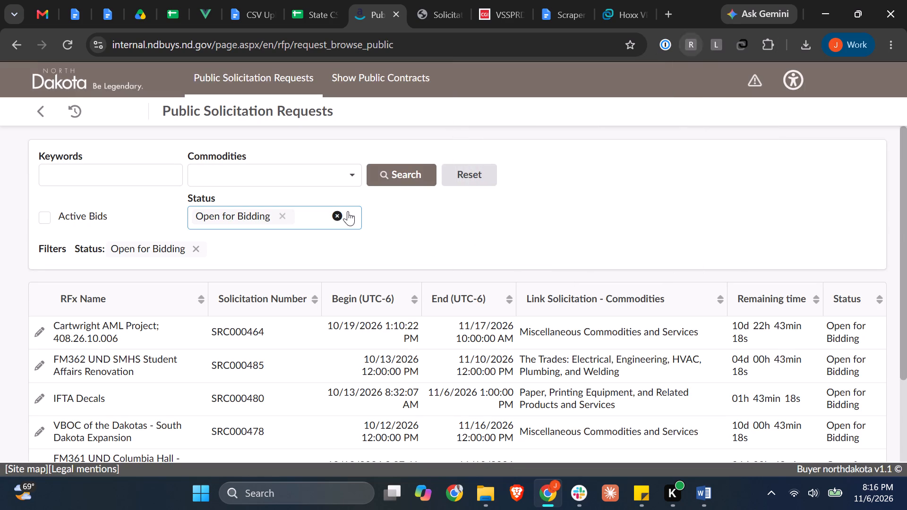
Go back to the first page of North Dakota's results and save the solicitations again with RFP Extractor.
scroll(385, 224, down, 7)
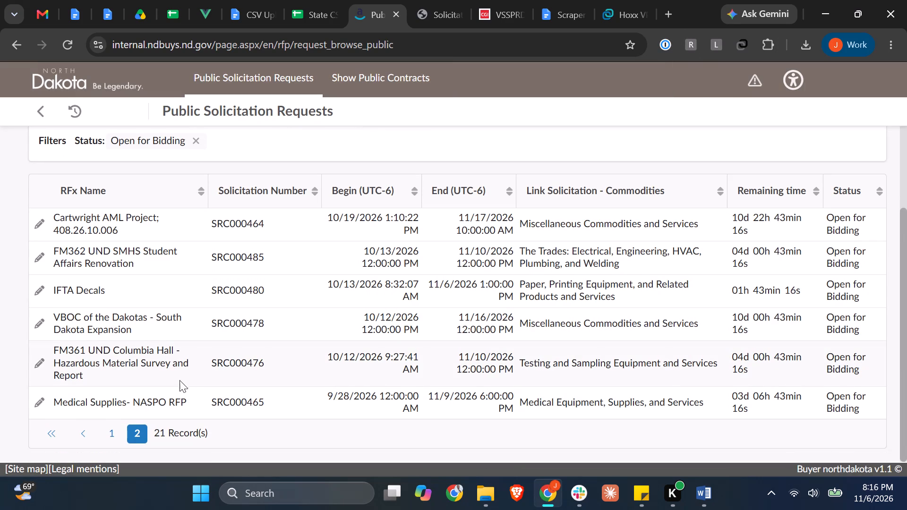
click(116, 434)
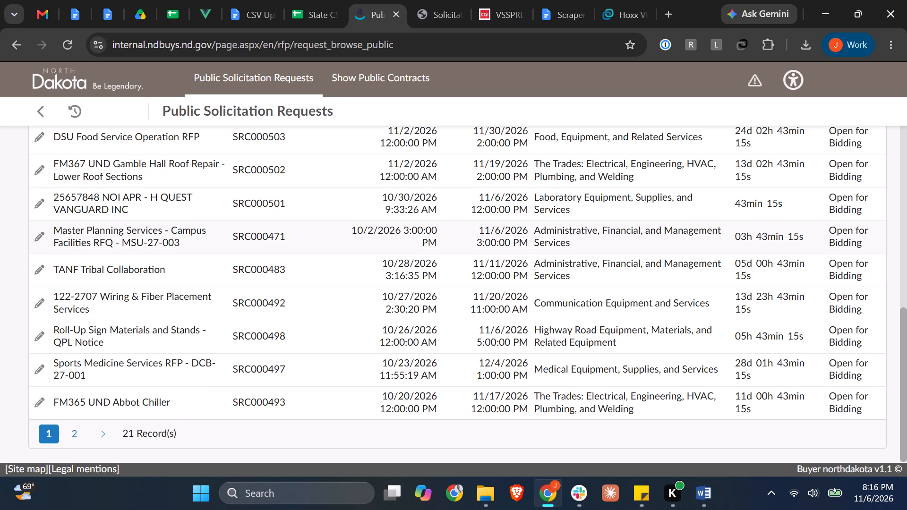
scroll(552, 230, up, 9)
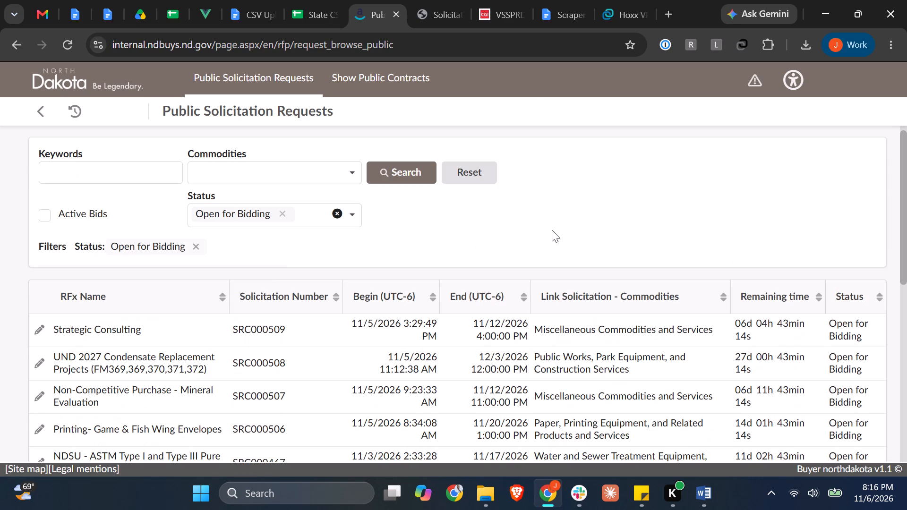
scroll(552, 230, up, 1)
click(690, 42)
click(603, 168)
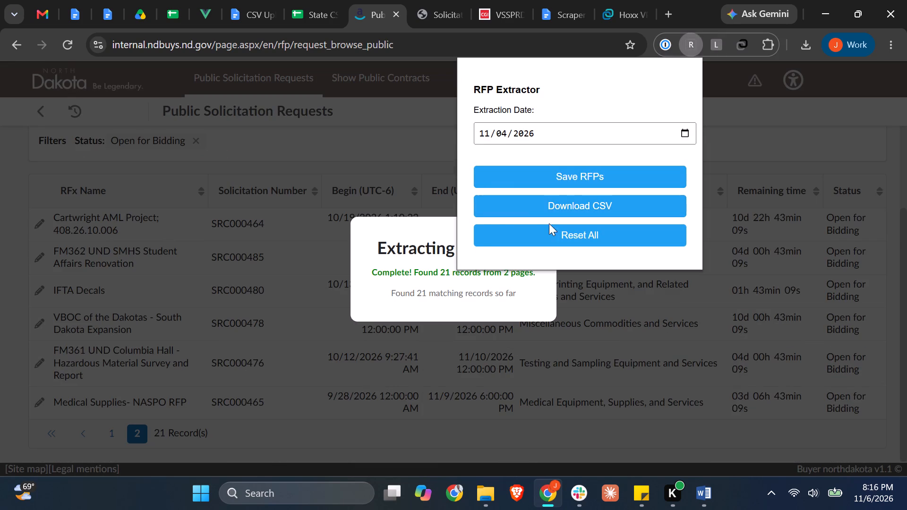
click(750, 182)
click(741, 115)
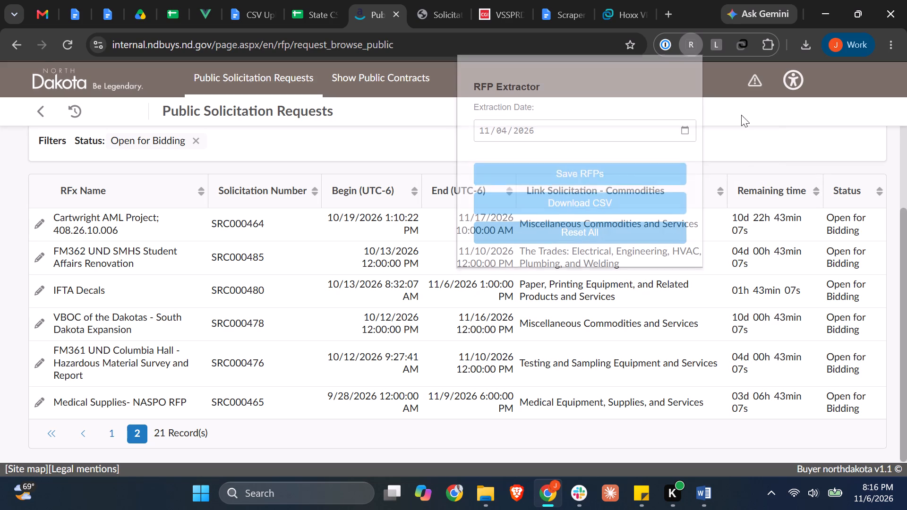
Review the South Carolina and North Dakota results, the CSV upload instructions and Palm Beach County's extraction progress.
click(425, 0)
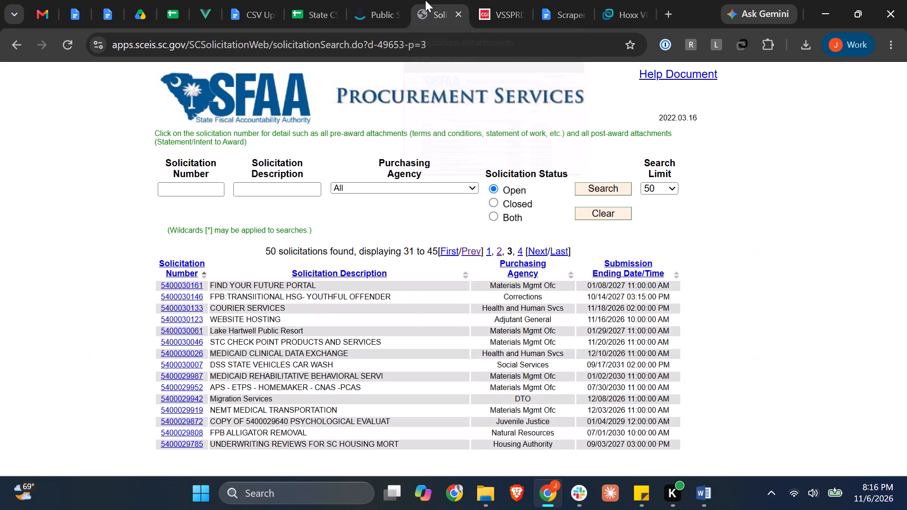
click(489, 0)
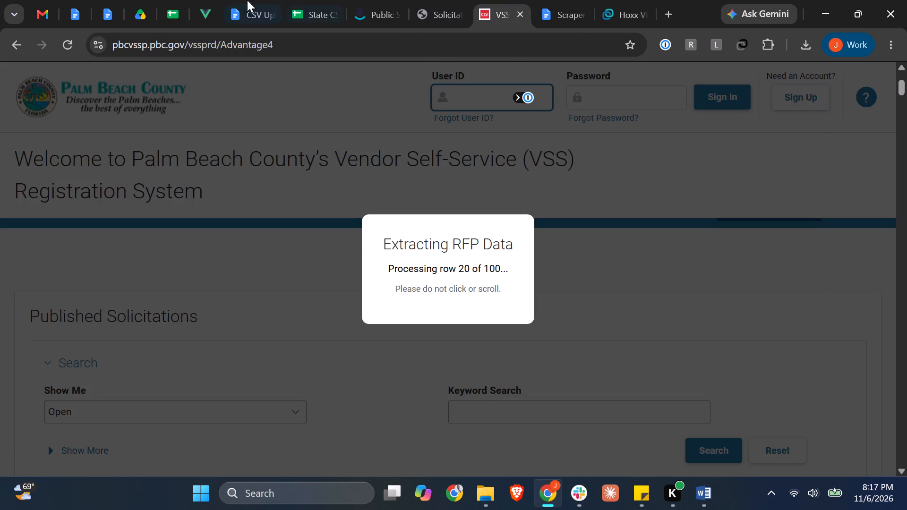
click(357, 0)
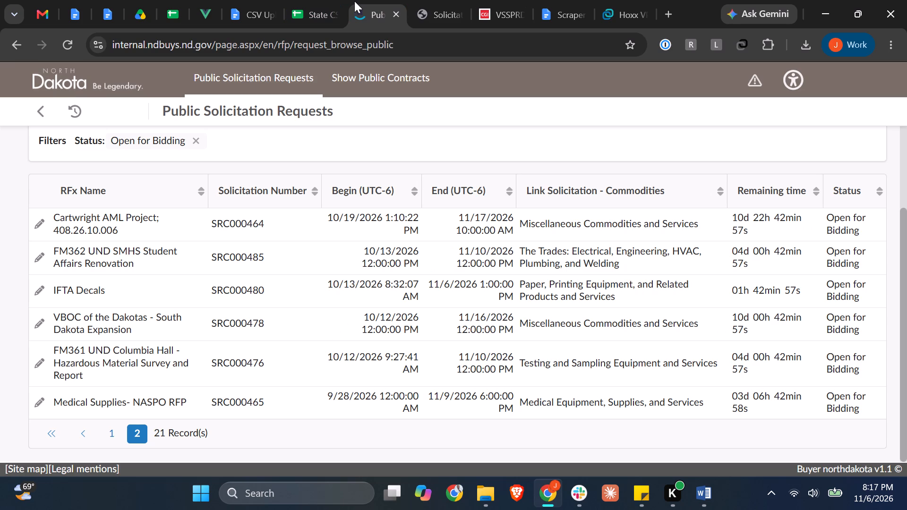
click(426, 0)
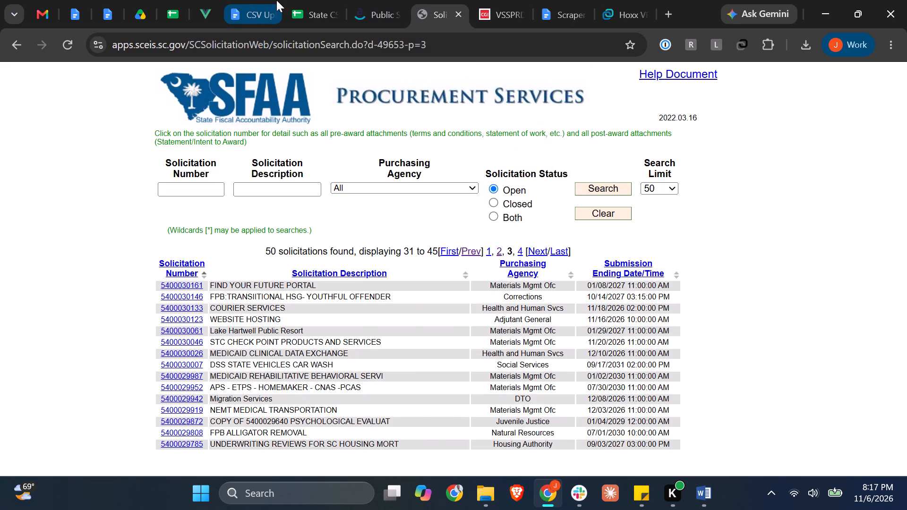
click(235, 1)
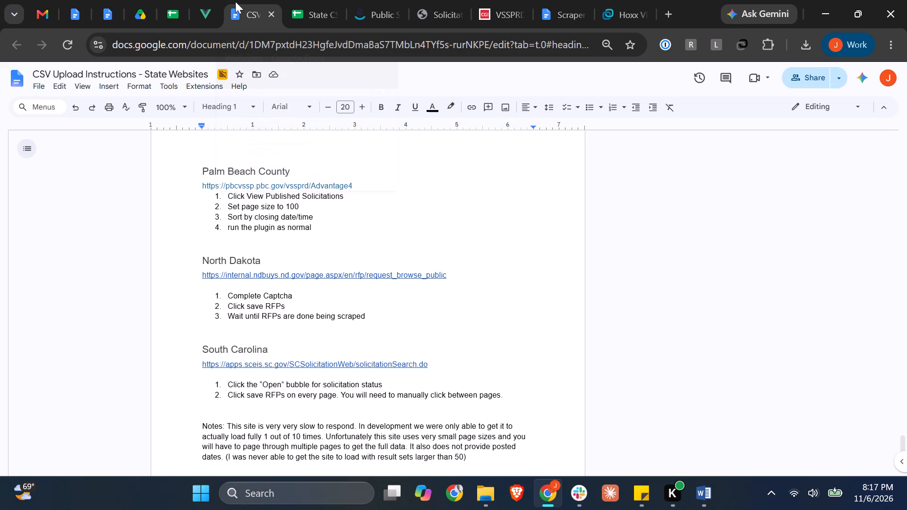
click(436, 0)
click(498, 0)
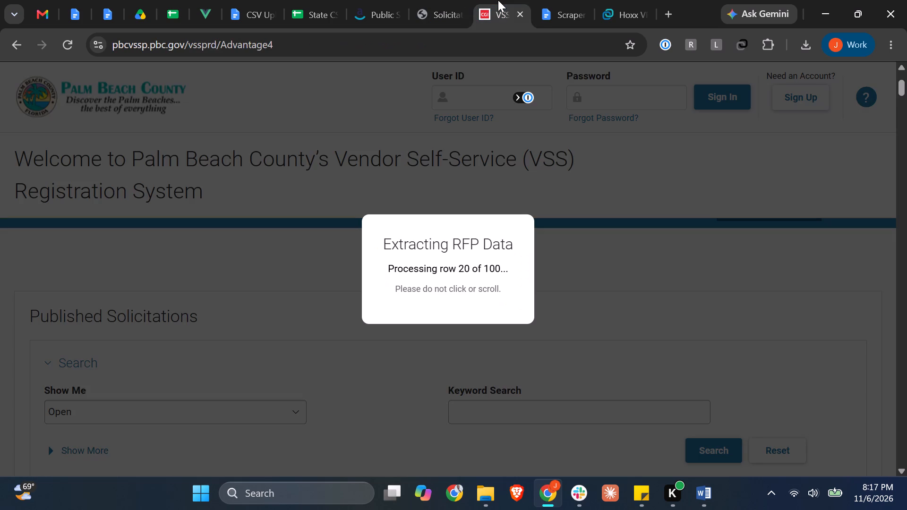
Close the North Dakota and South Carolina solicitation pages.
click(368, 0)
click(400, 13)
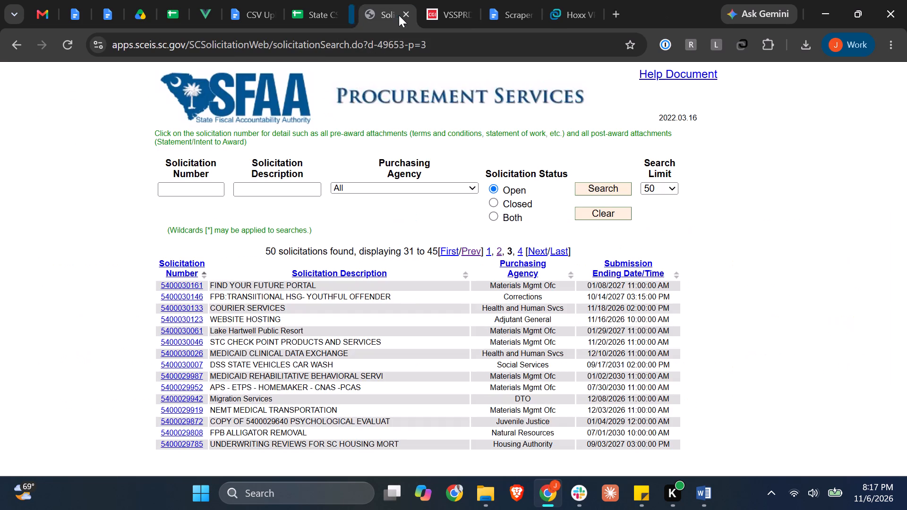
click(397, 17)
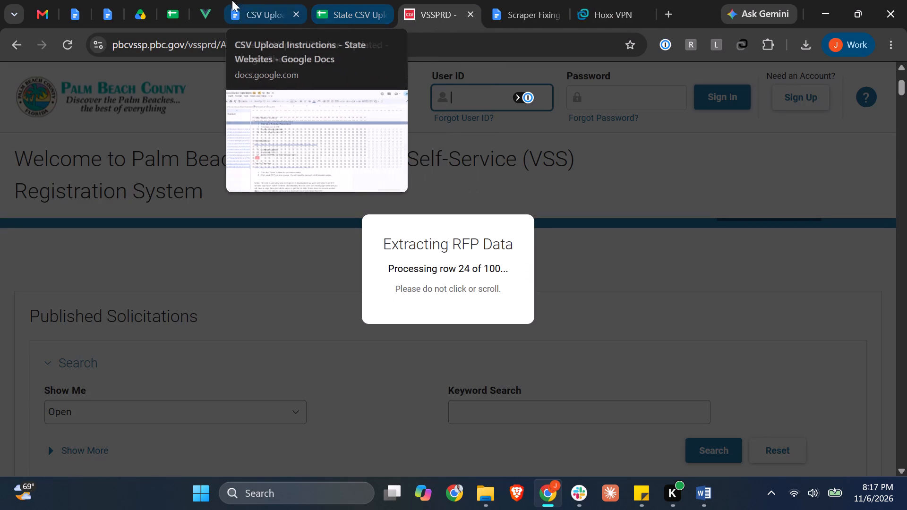
Check the CSV upload instructions, the State CSV Upload Tracker and Palm Beach County's extraction progress.
click(274, 6)
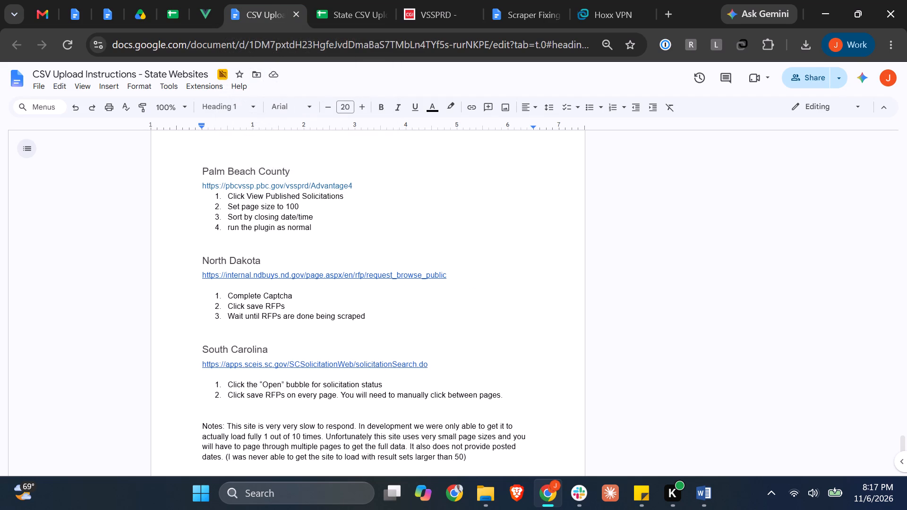
click(456, 0)
click(341, 0)
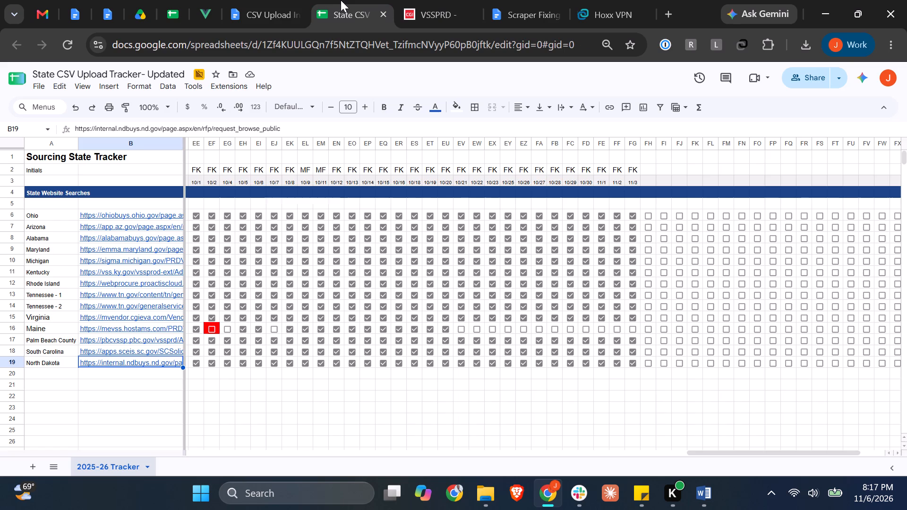
click(284, 0)
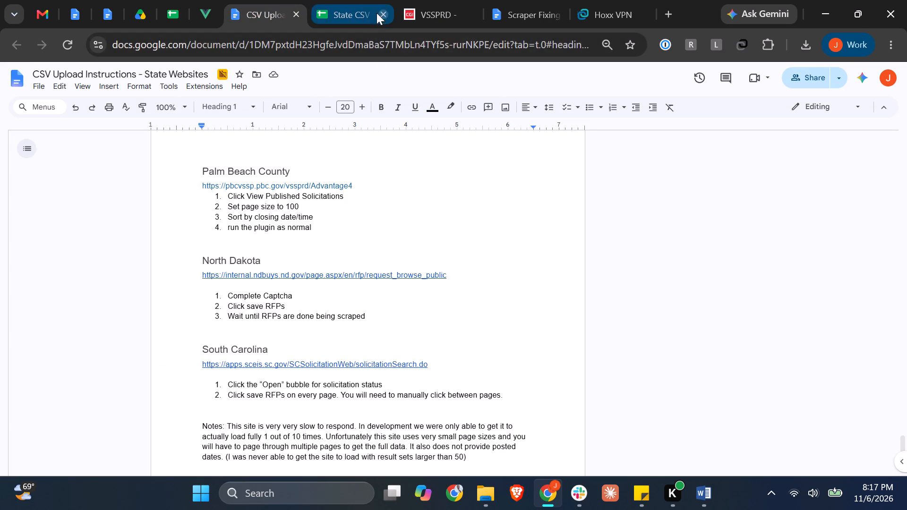
click(449, 4)
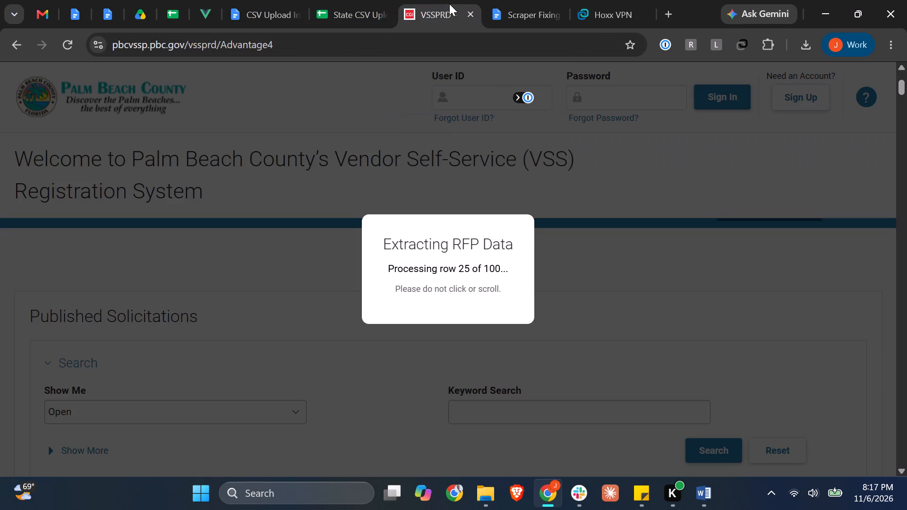
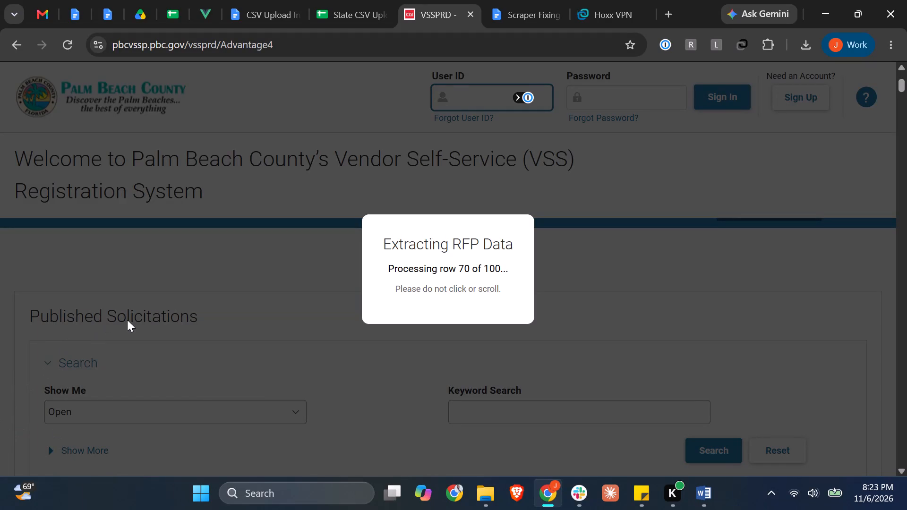
Check the CSV upload instructions for the state websites and Palm Beach County's RFP extraction progress.
click(267, 0)
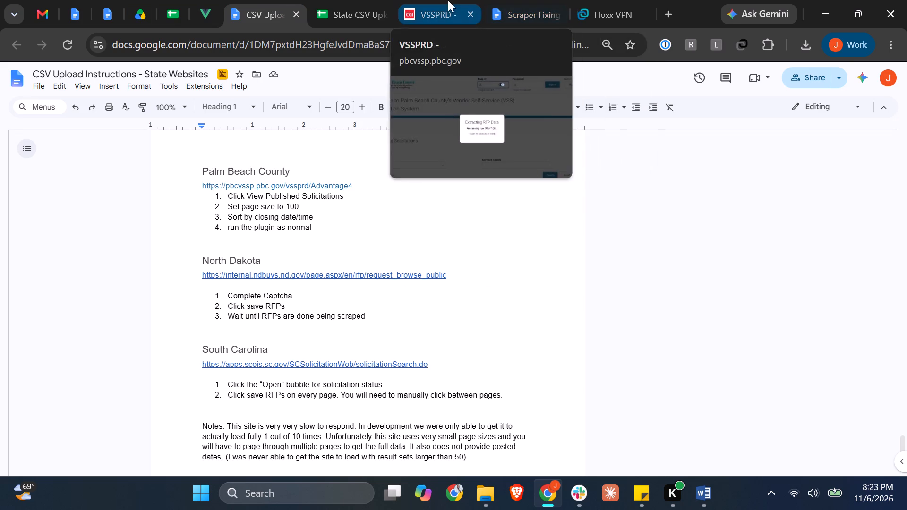
click(425, 0)
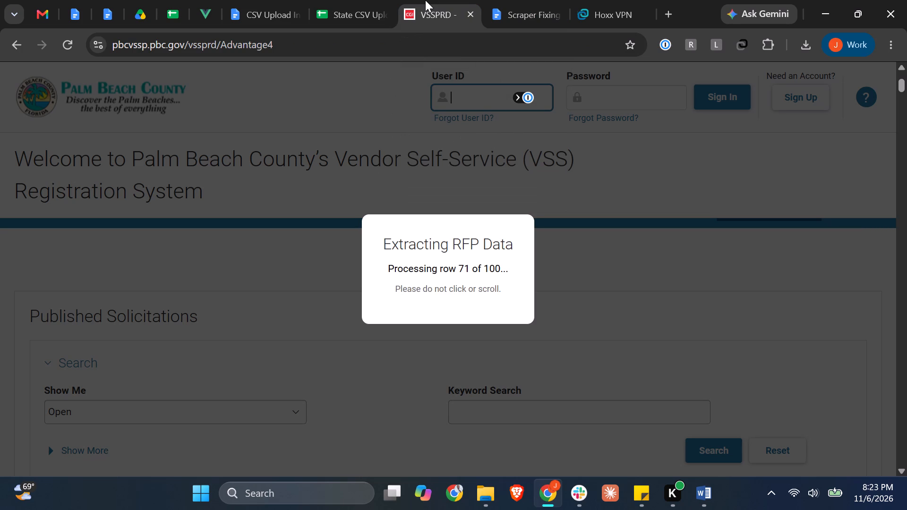
click(211, 269)
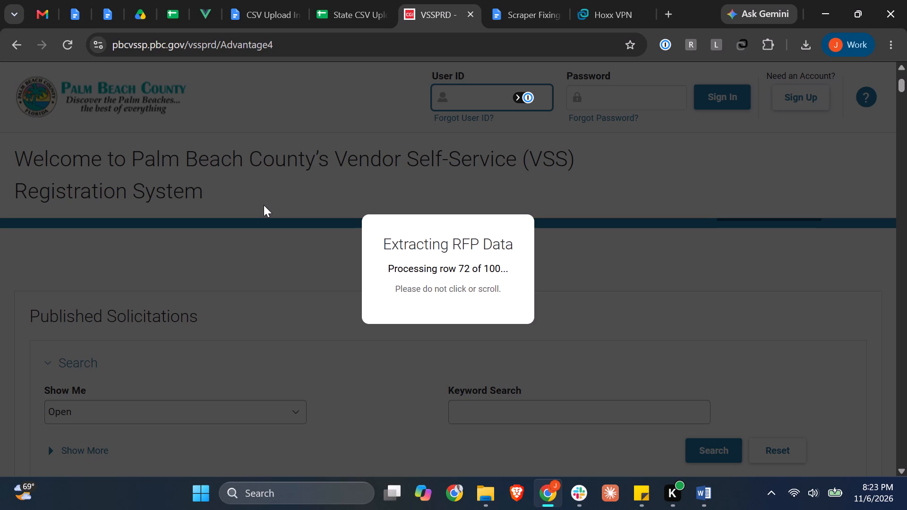
click(264, 205)
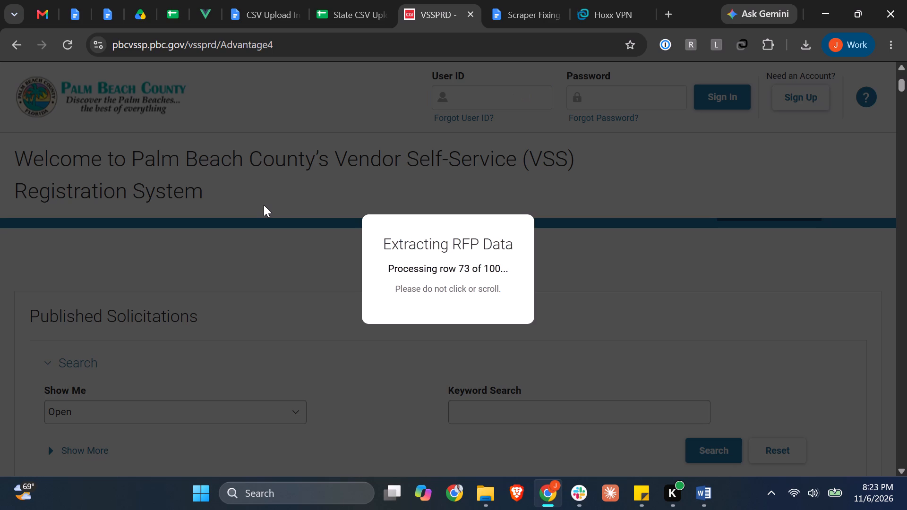
scroll(264, 205, down, 3)
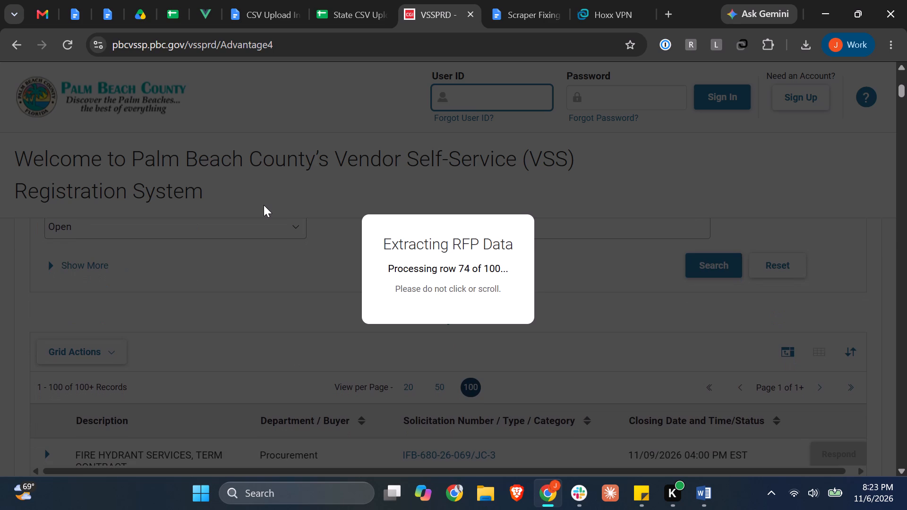
scroll(264, 205, up, 1)
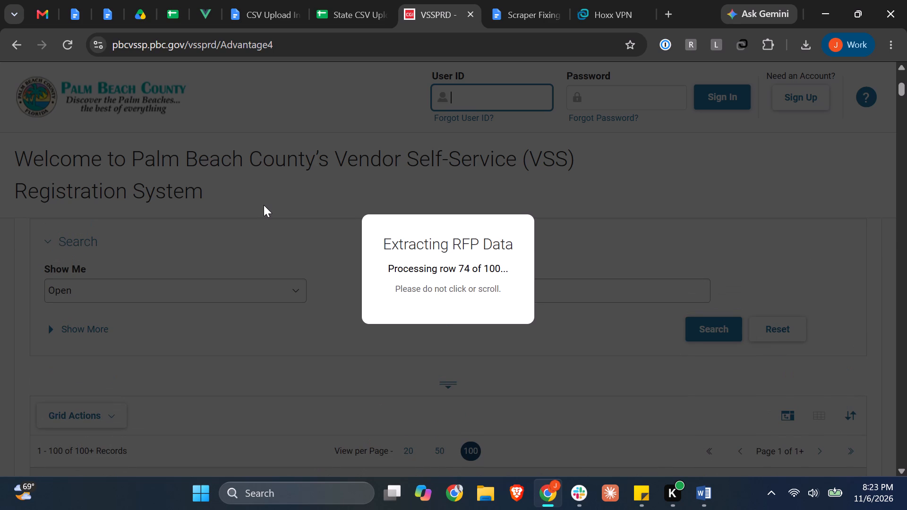
Review the dates, initials and site checkboxes in the State CSV Upload Tracker, rechecking Palm Beach County's extraction progress in between.
click(335, 0)
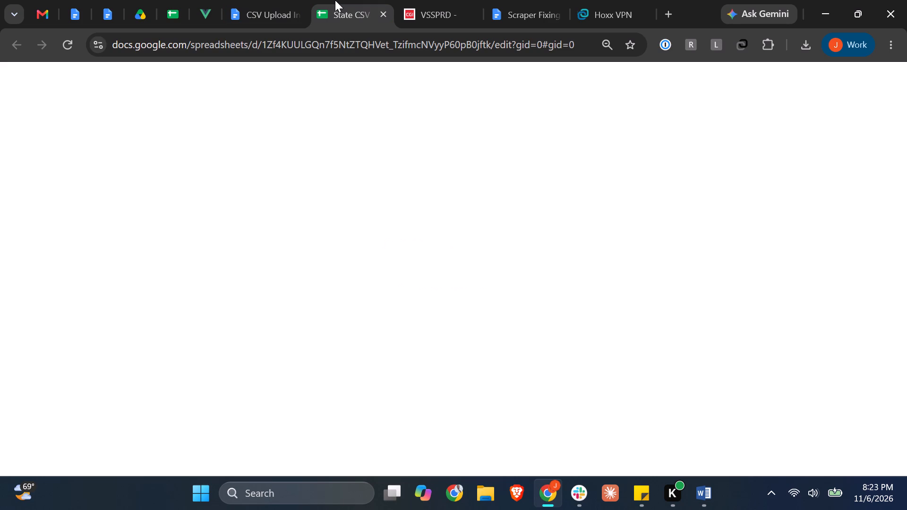
click(396, 411)
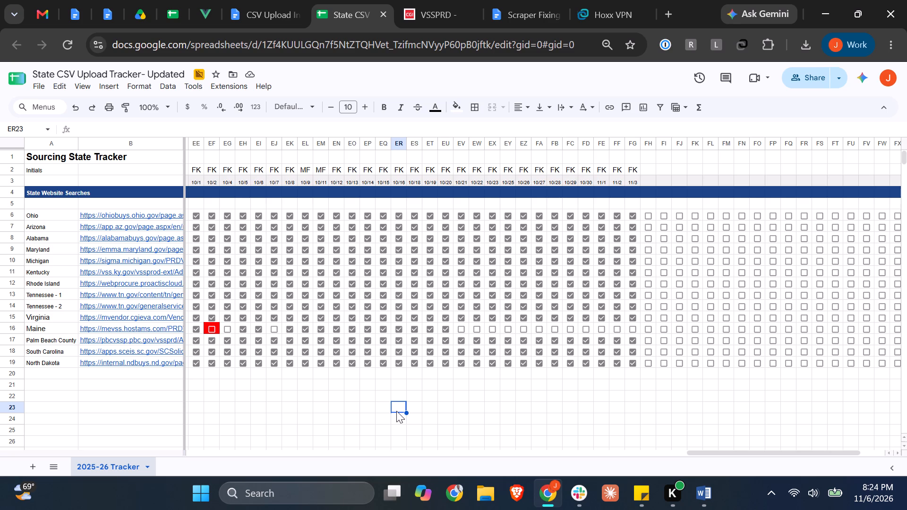
scroll(396, 411, right, 1)
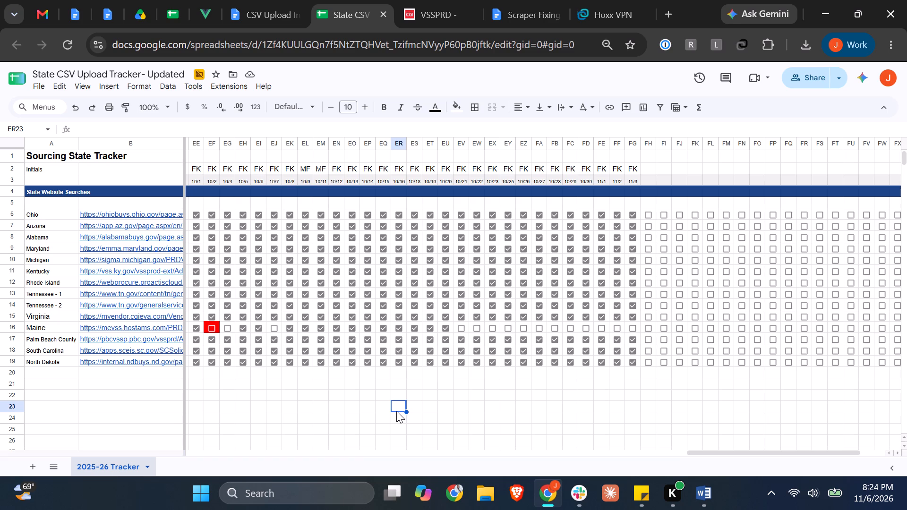
scroll(396, 411, up, 2)
scroll(396, 411, down, 1)
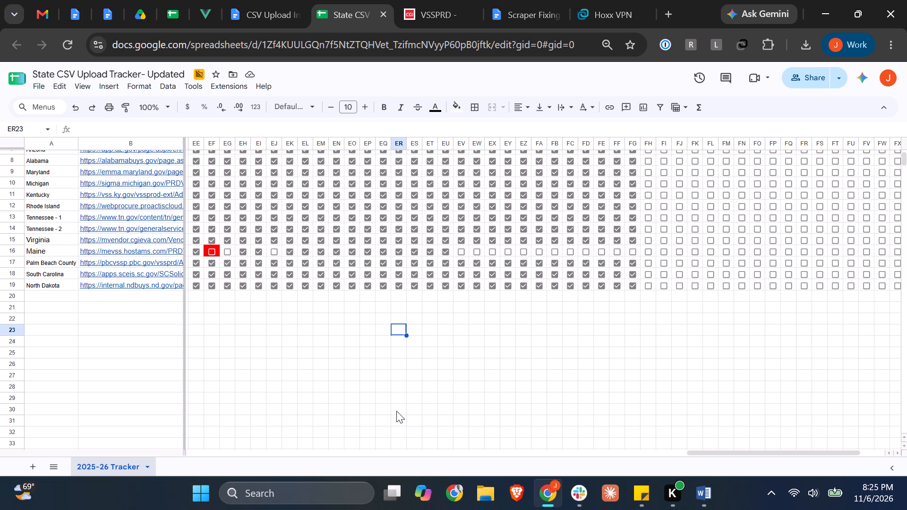
scroll(396, 411, up, 1)
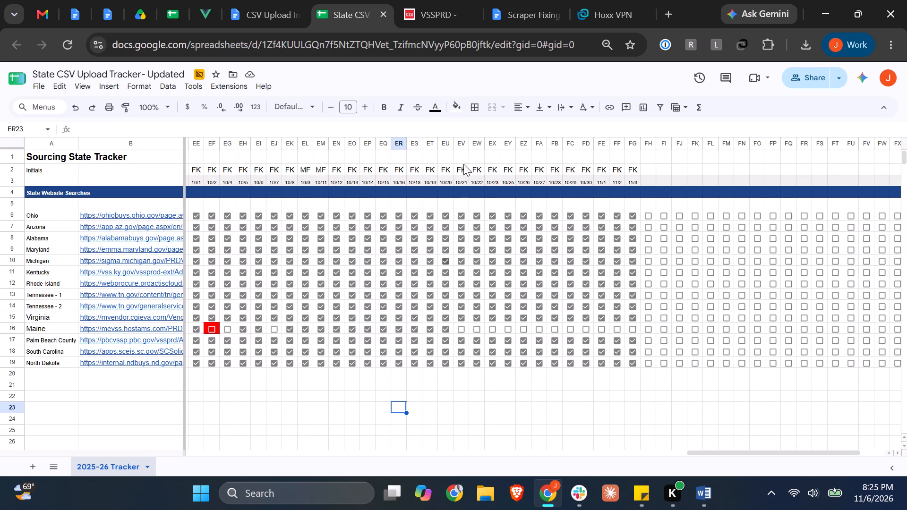
click(448, 0)
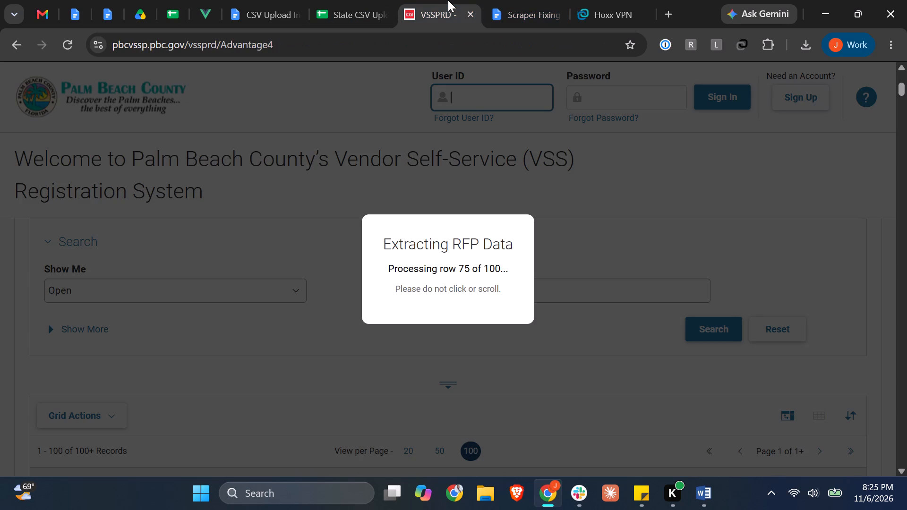
click(356, 0)
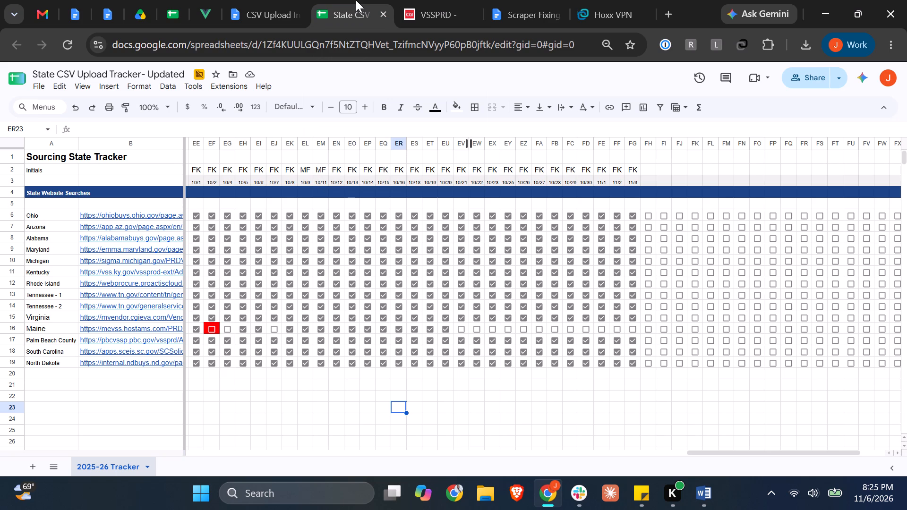
scroll(356, 0, down, 1)
scroll(356, 0, left, 4)
scroll(469, 347, right, 5)
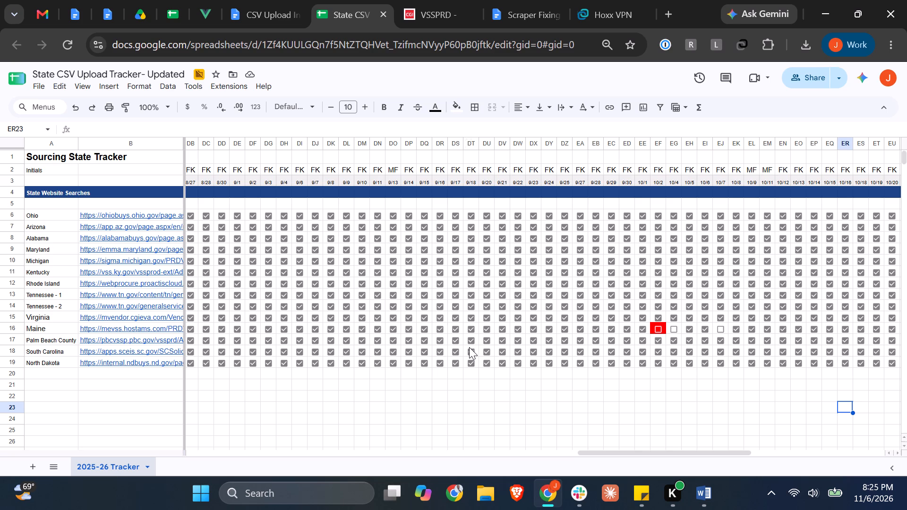
scroll(469, 347, right, 3)
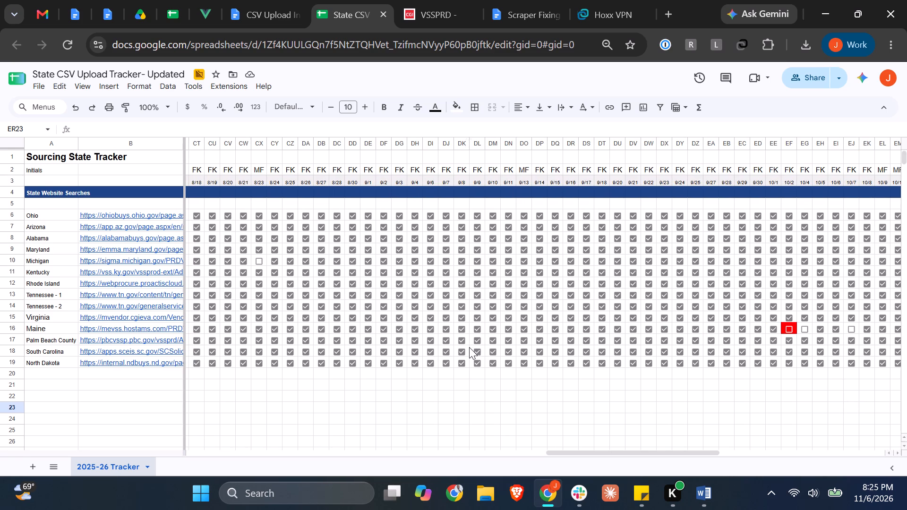
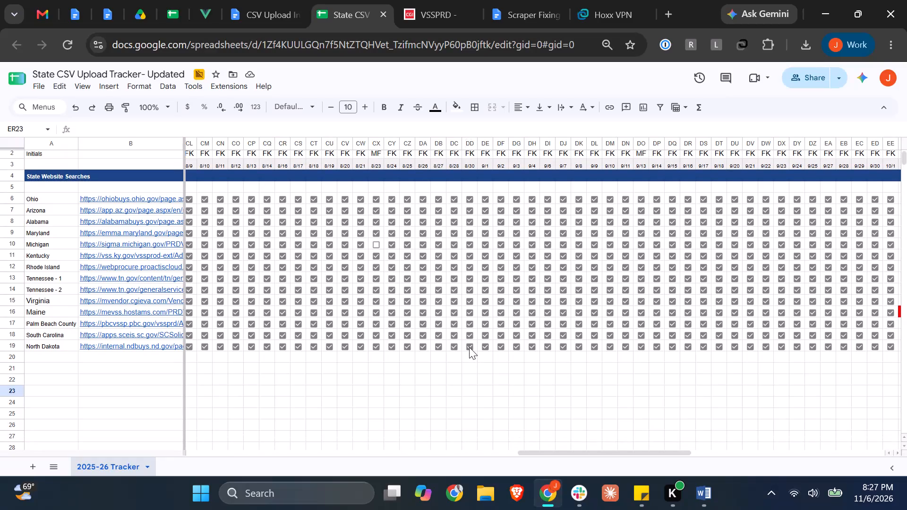
Review the State CSV Upload Tracker's earlier dates, initials and site checkboxes back to 4/29, rechecking Palm Beach County's RFP extraction progress in between.
scroll(469, 347, right, 3)
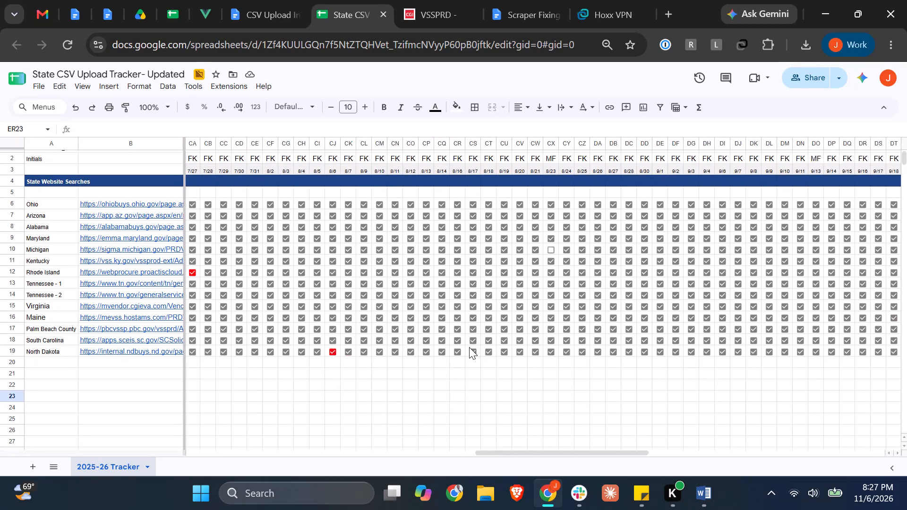
scroll(469, 347, right, 1)
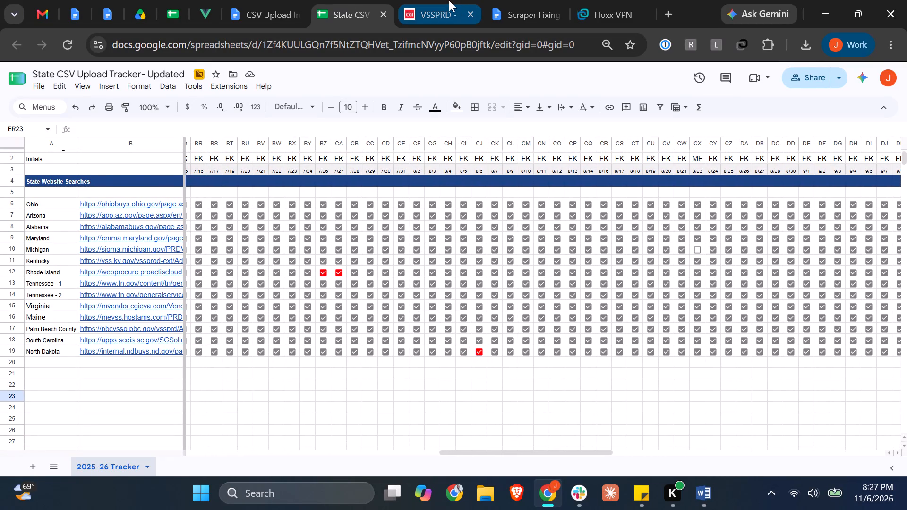
click(449, 0)
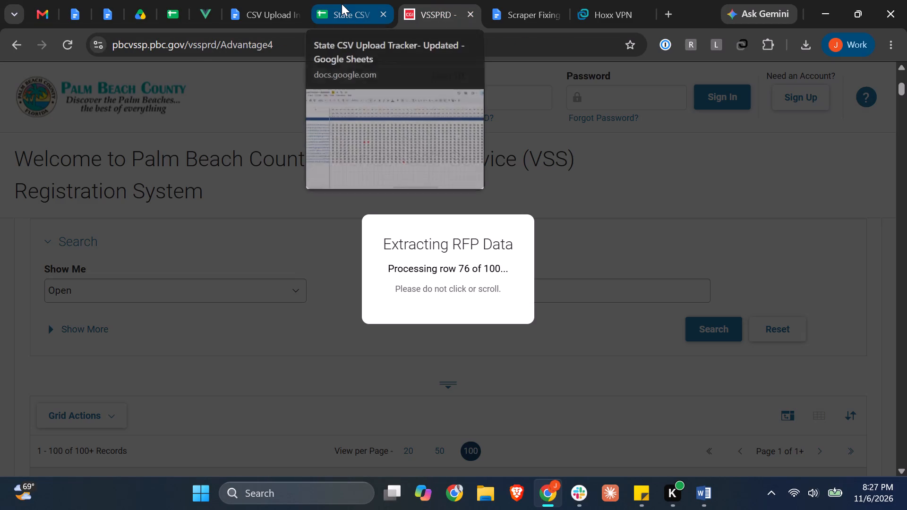
click(342, 4)
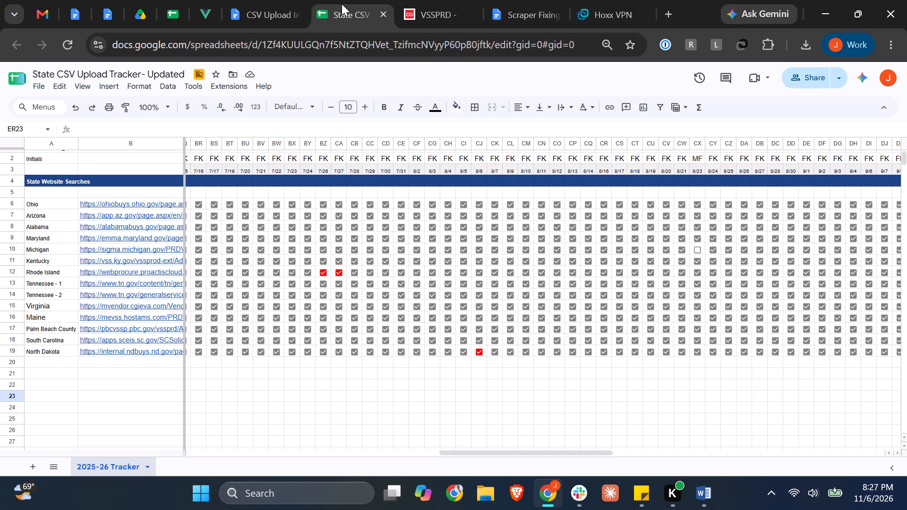
scroll(342, 4, right, 2)
scroll(291, 225, right, 2)
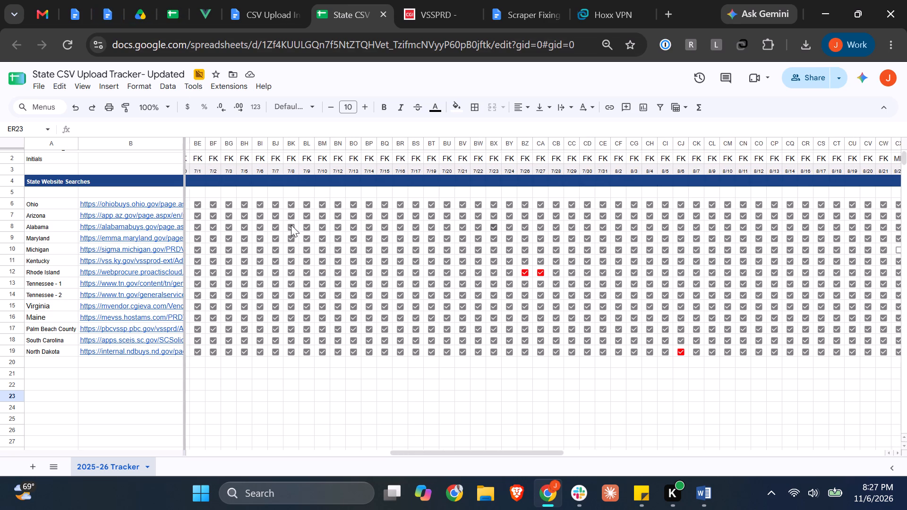
scroll(291, 225, right, 2)
click(415, 0)
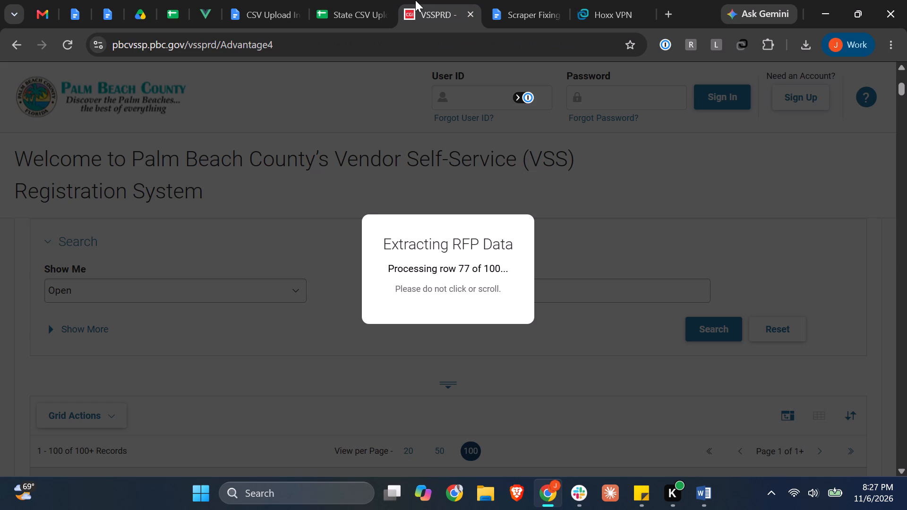
click(341, 0)
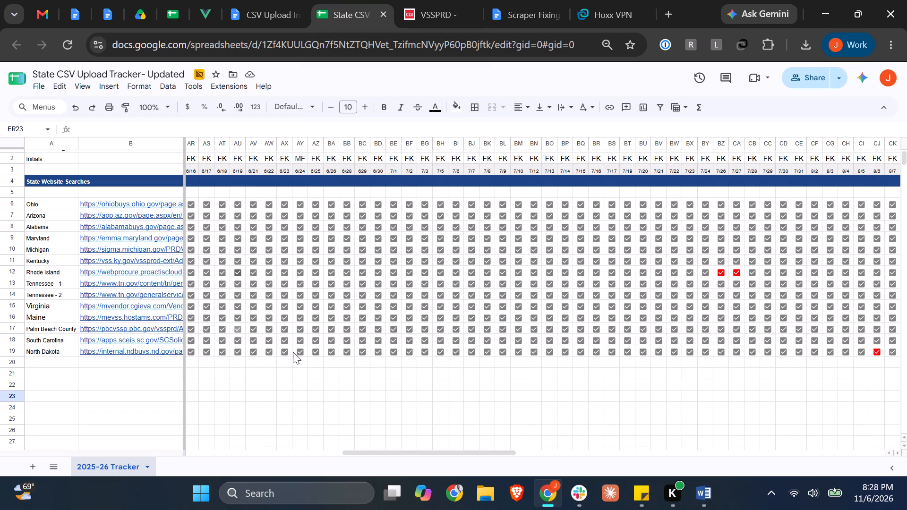
scroll(293, 352, right, 8)
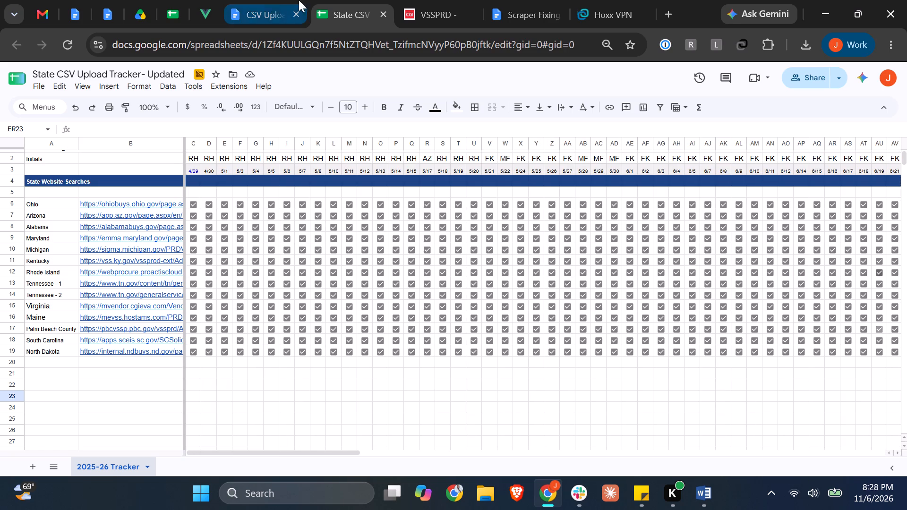
click(244, 0)
click(450, 0)
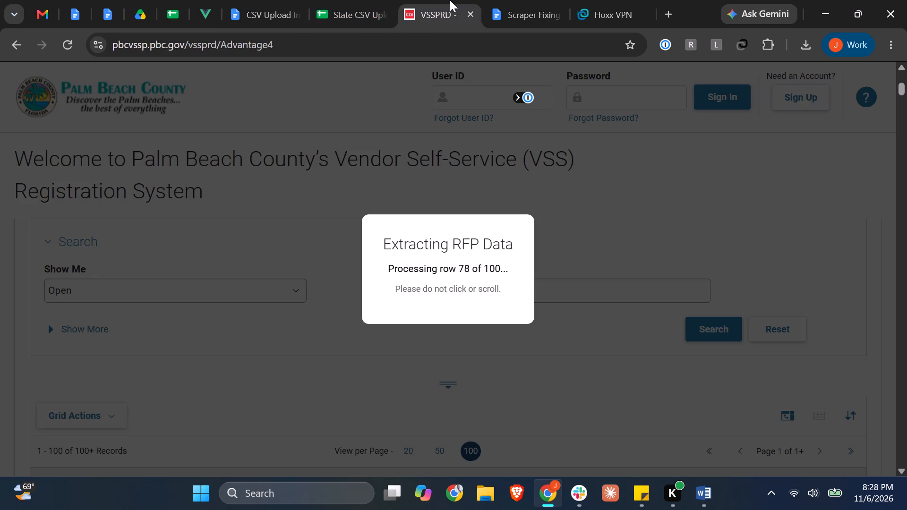
click(350, 1)
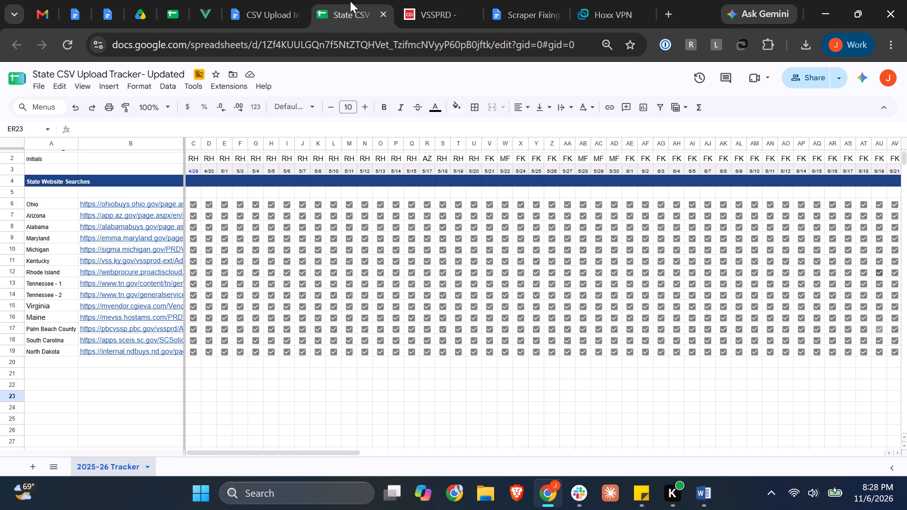
scroll(350, 1, down, 1)
click(473, 0)
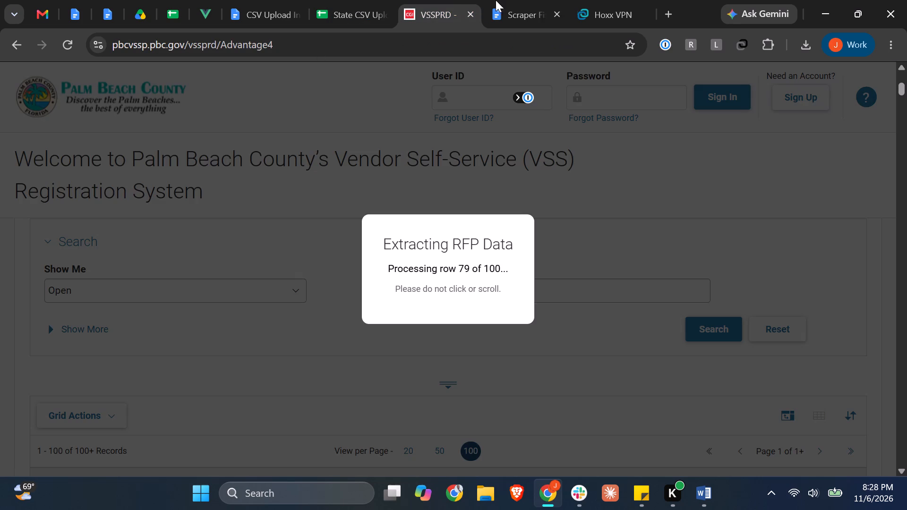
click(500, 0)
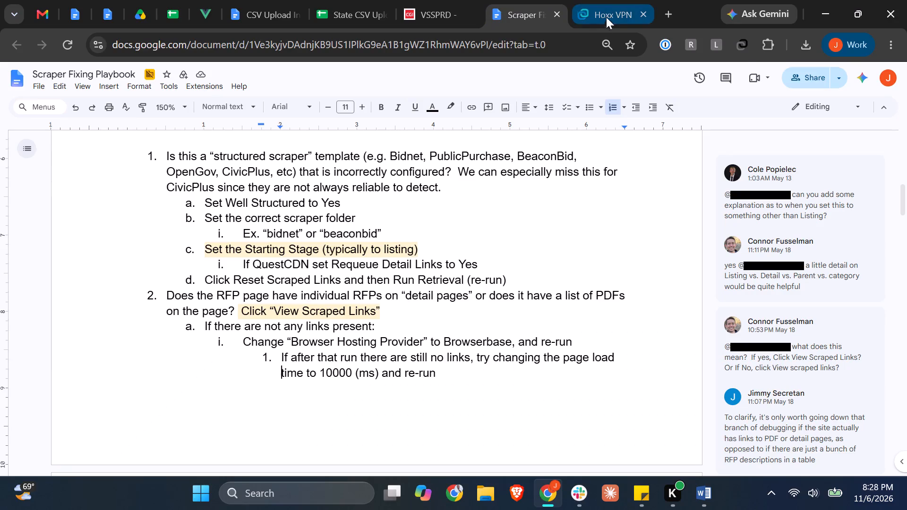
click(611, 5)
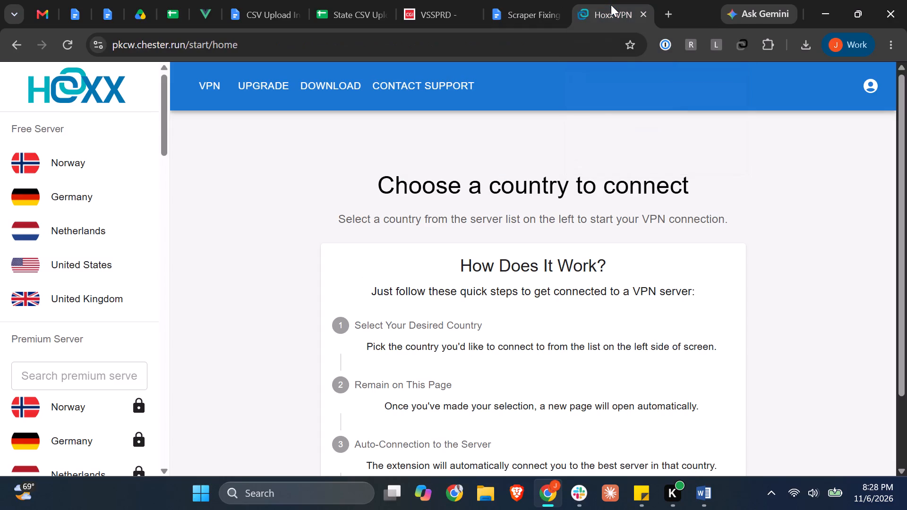
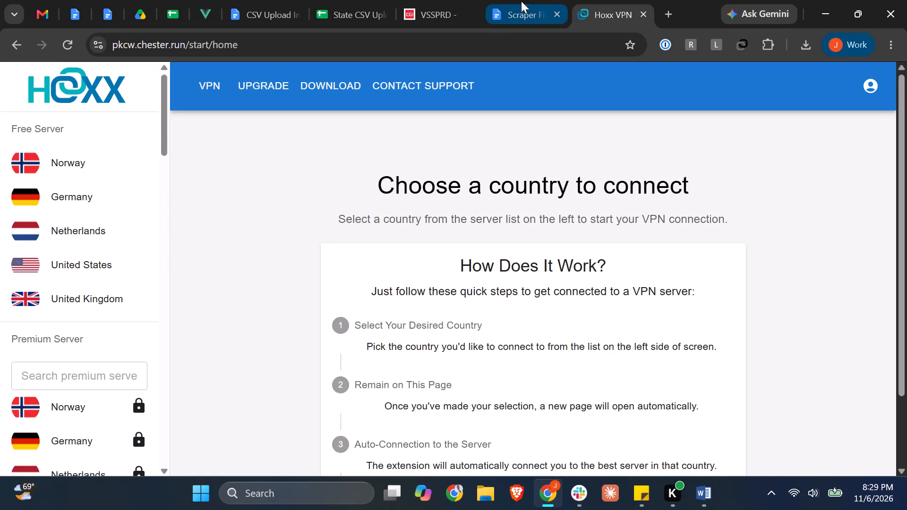
Reload Palm Beach County's vendor self-service site to abandon the running extraction and reopen View Published Solicitations.
click(438, 0)
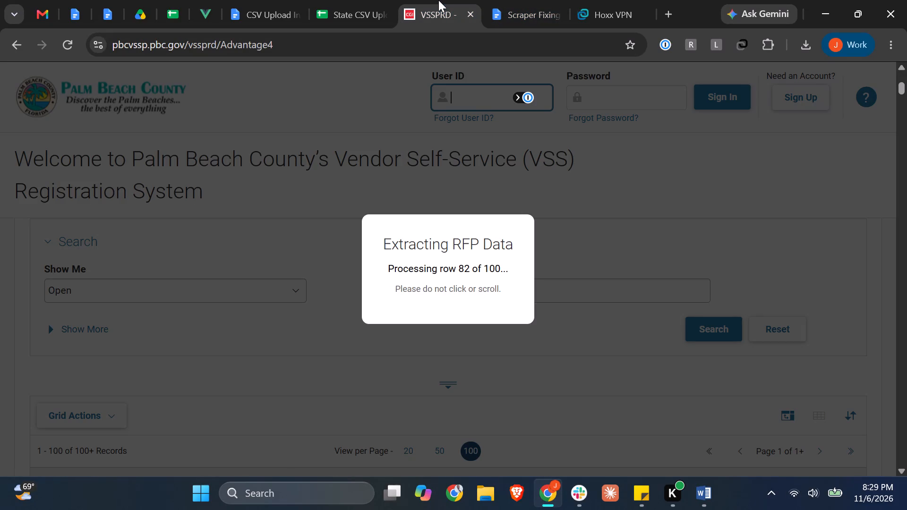
click(68, 40)
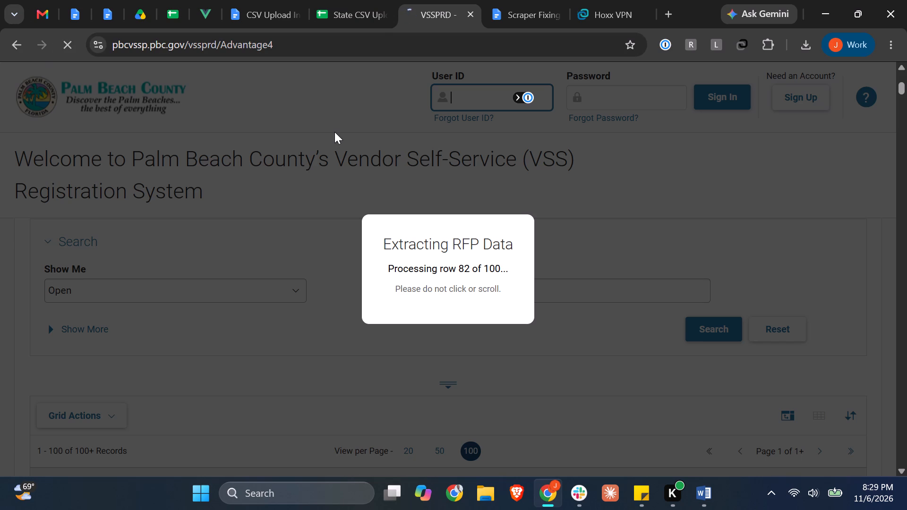
click(522, 140)
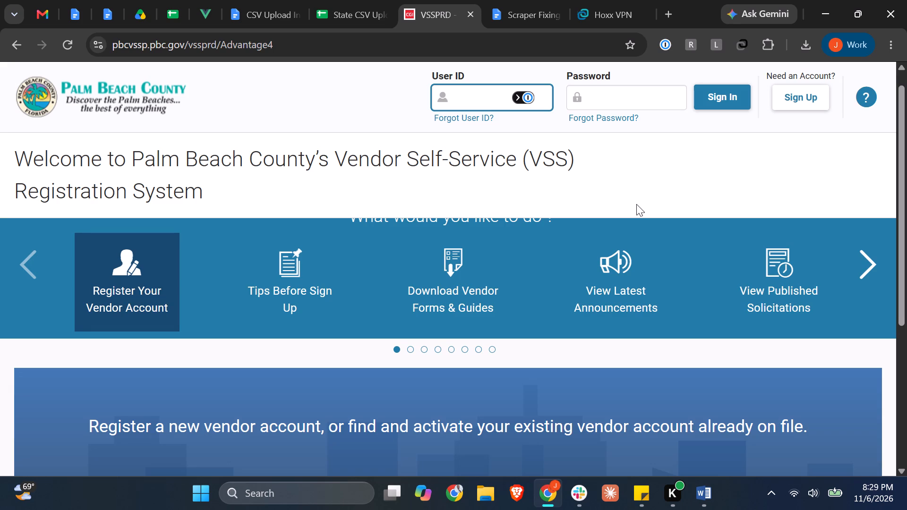
click(799, 273)
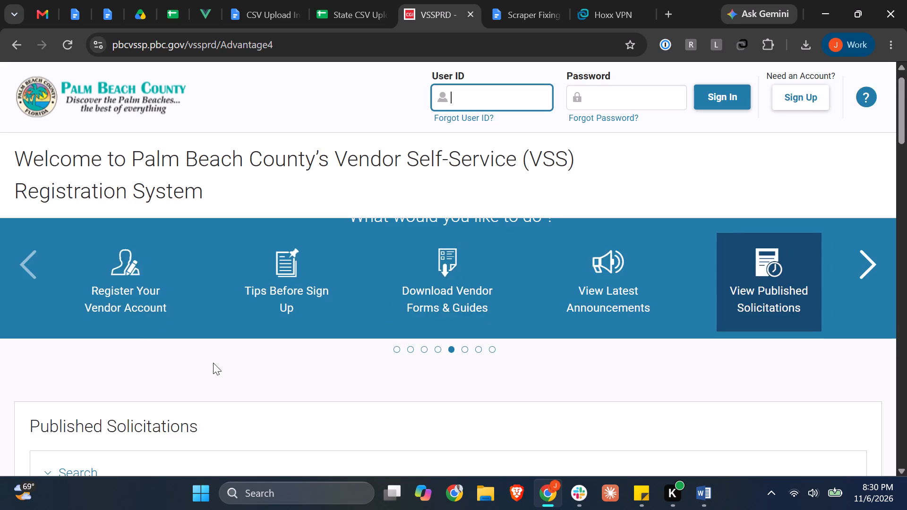
Save the RFPs on page 1 of the open solicitations with RFP Extractor, using extraction date 11/04/2026.
scroll(213, 364, down, 1)
scroll(153, 335, down, 1)
scroll(83, 323, down, 1)
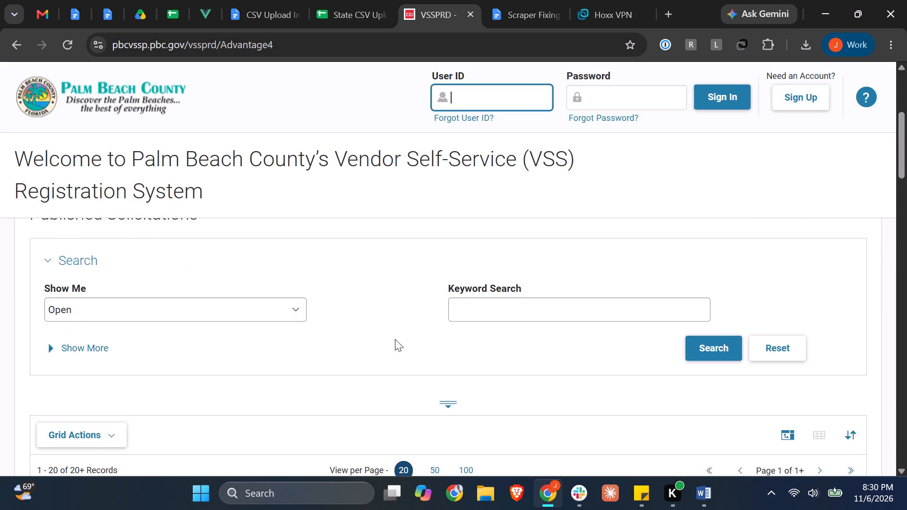
scroll(315, 315, down, 1)
scroll(191, 316, down, 1)
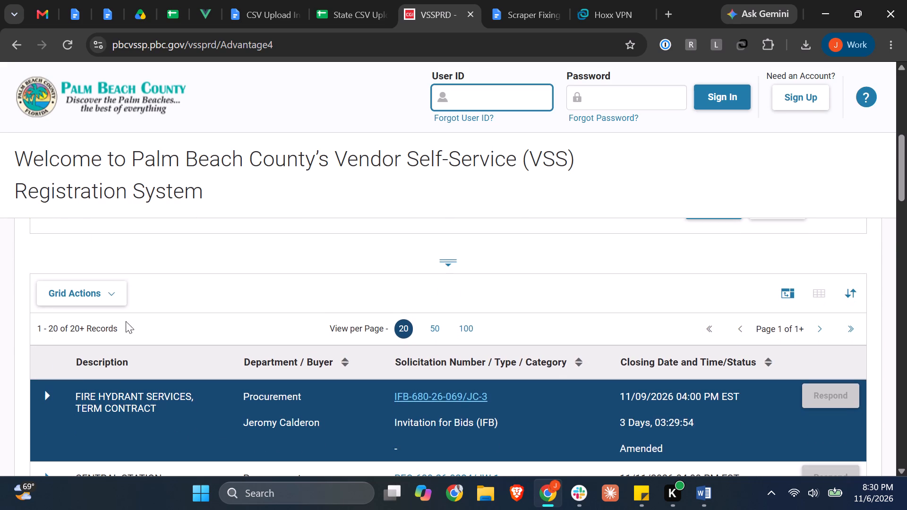
scroll(9, 335, down, 1)
scroll(11, 335, up, 2)
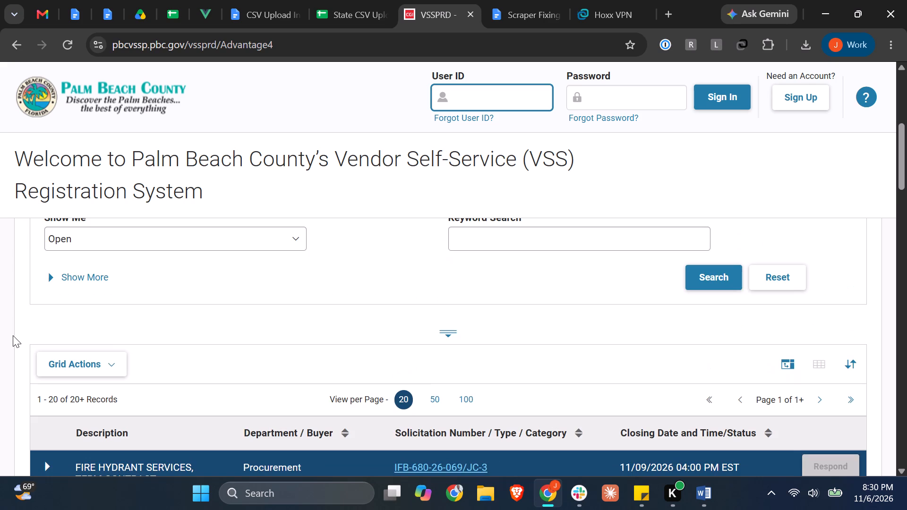
click(699, 48)
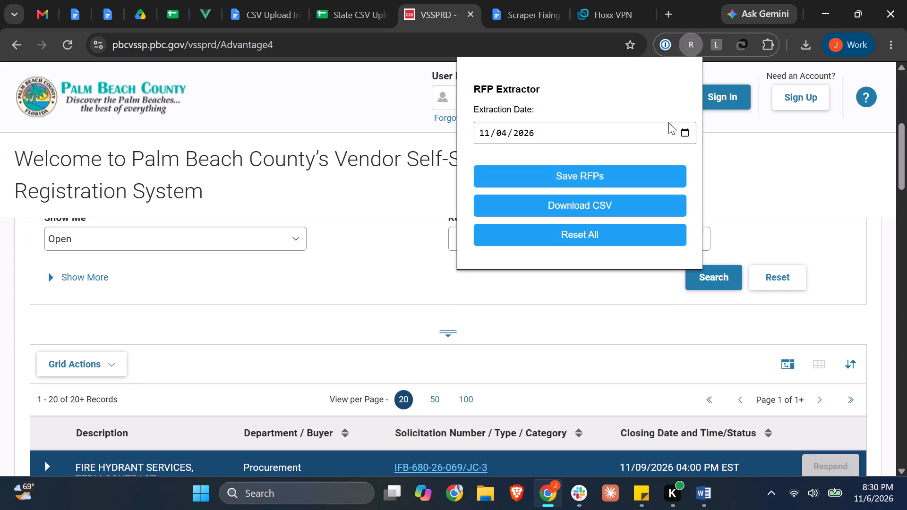
click(602, 168)
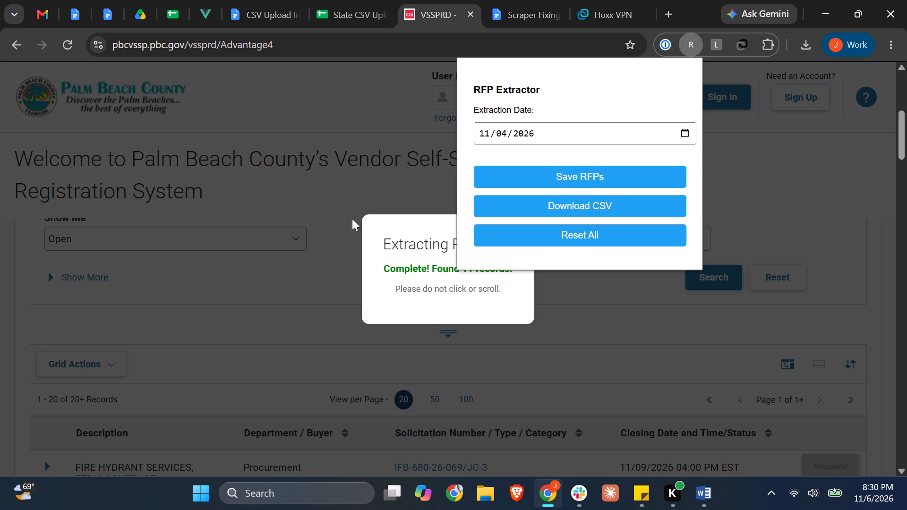
click(731, 183)
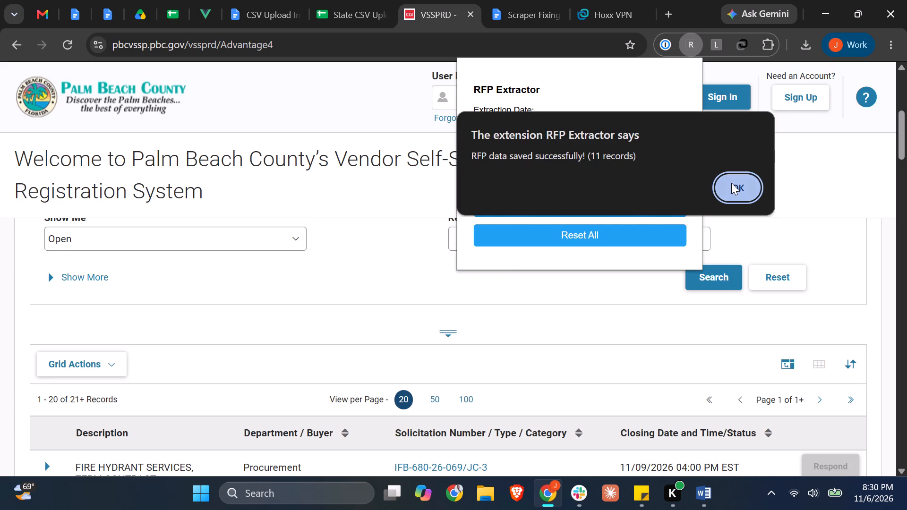
Go to page 2 of the solicitations and save its RFPs with RFP Extractor.
click(817, 400)
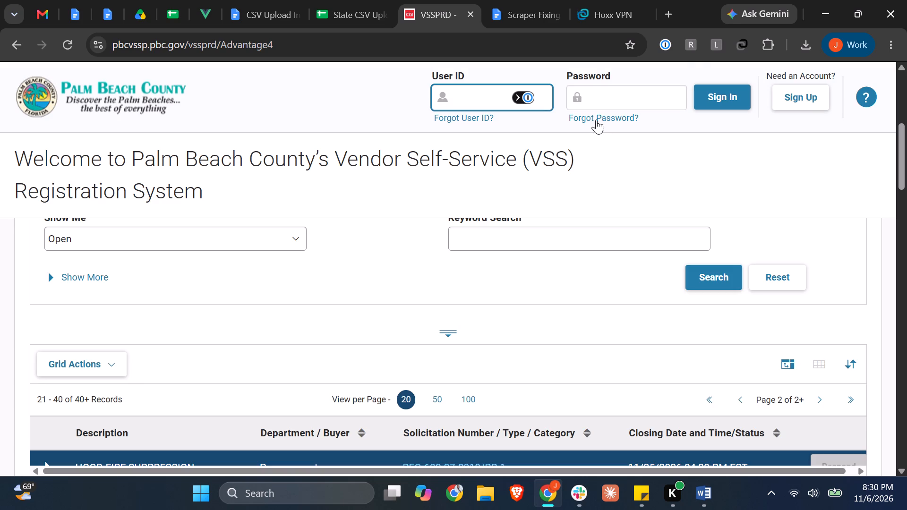
click(684, 50)
click(586, 172)
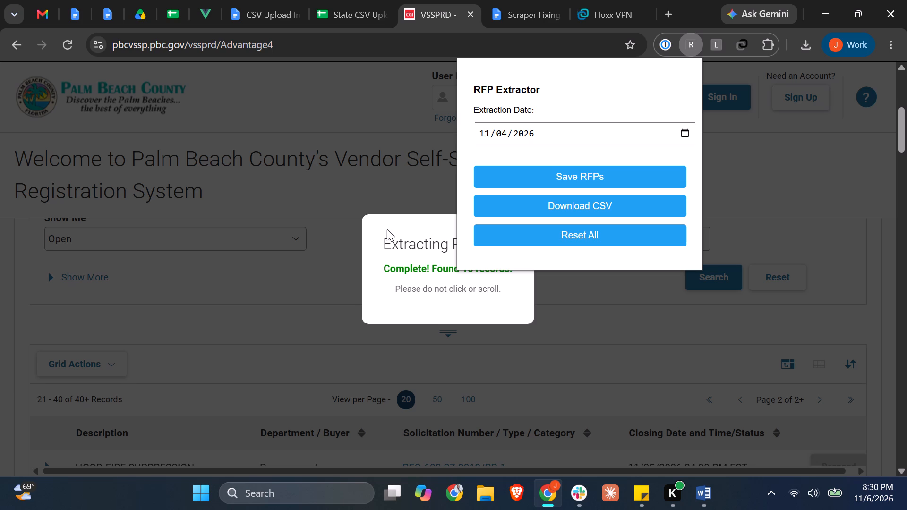
click(745, 183)
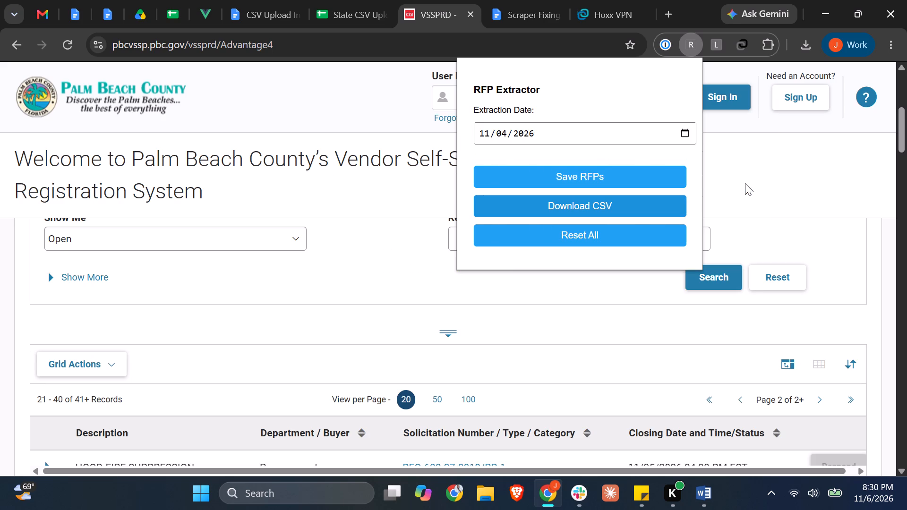
Go to page 3 of the solicitations and start saving its RFPs with RFP Extractor.
click(824, 395)
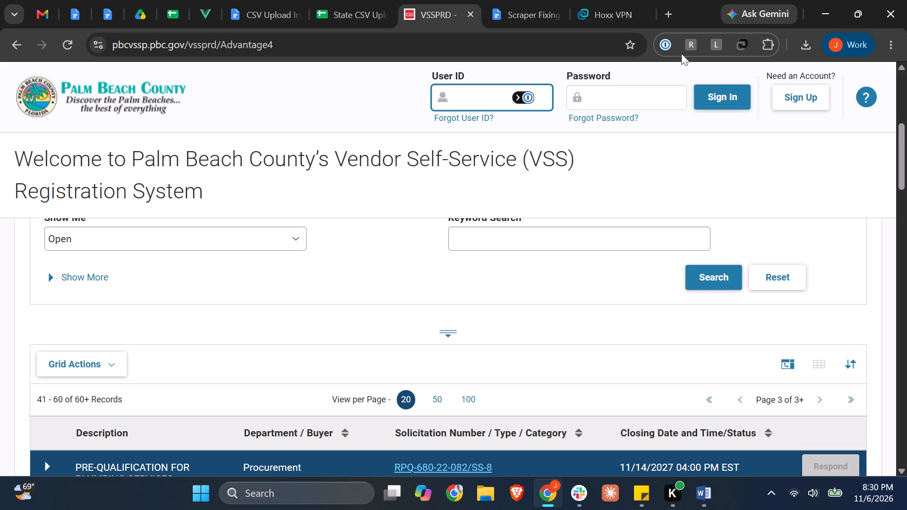
click(688, 41)
click(597, 177)
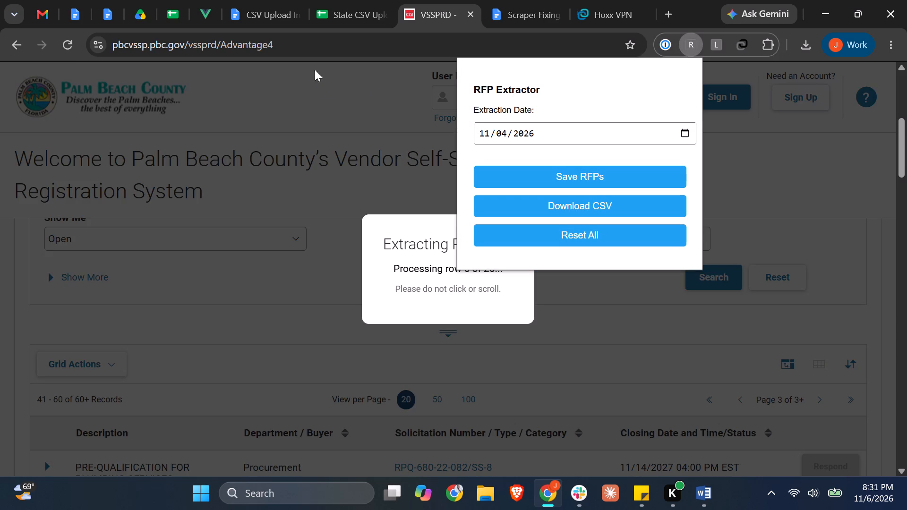
Switch to the sourcing site and open its Internal Upload page while page 3 extracts.
click(204, 0)
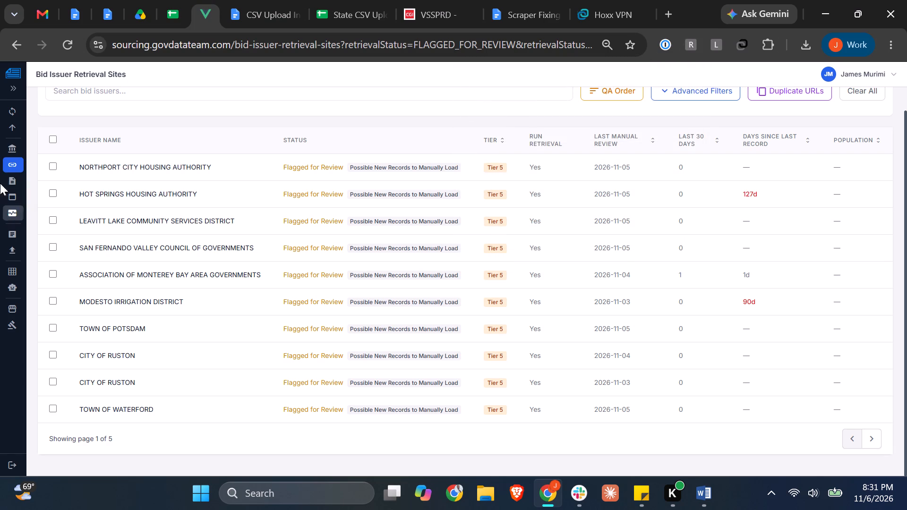
click(14, 87)
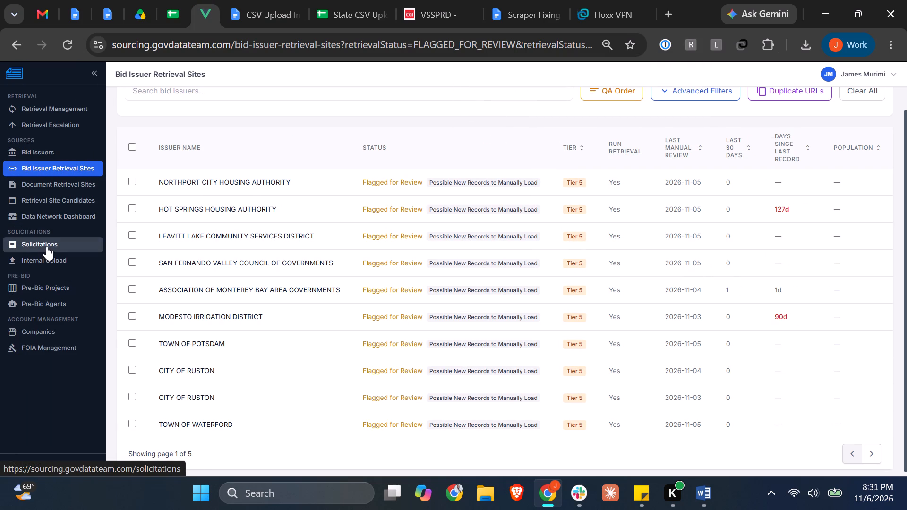
click(47, 254)
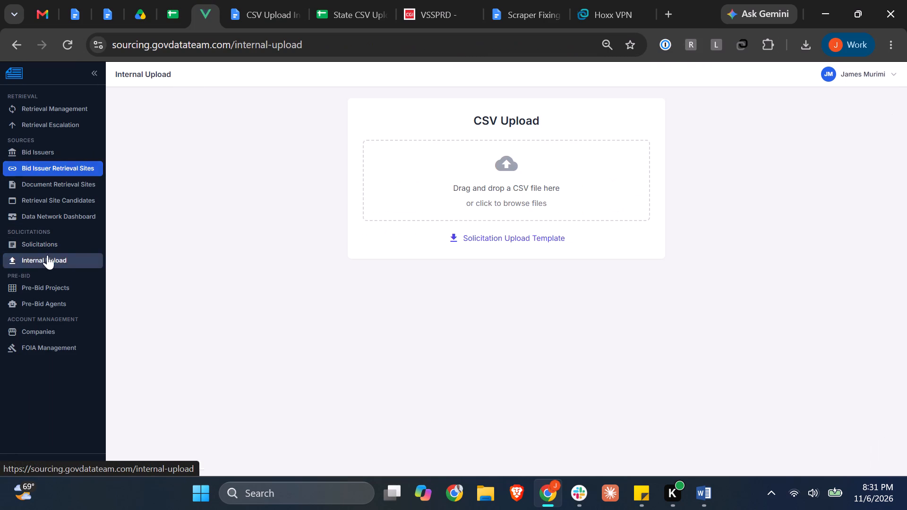
Return to Palm Beach County's page 3 extraction and download all the saved RFPs as a CSV from RFP Extractor.
click(434, 0)
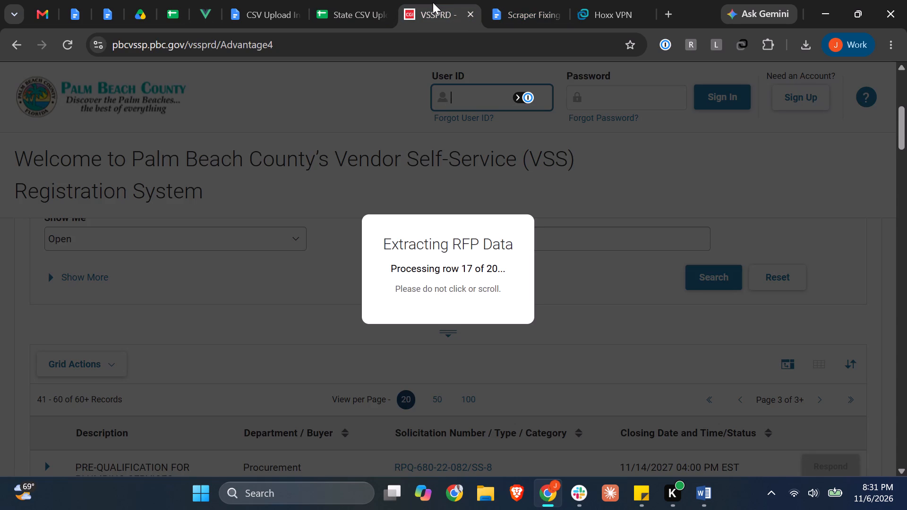
click(281, 0)
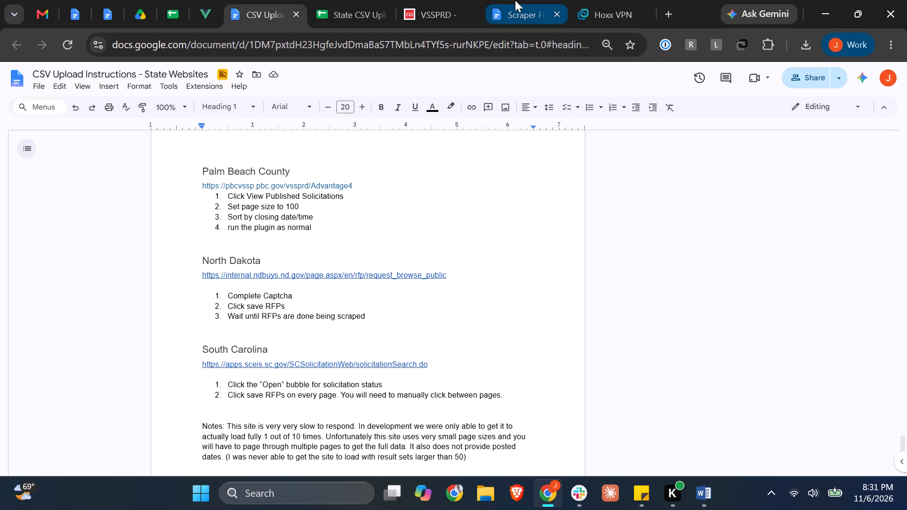
click(451, 0)
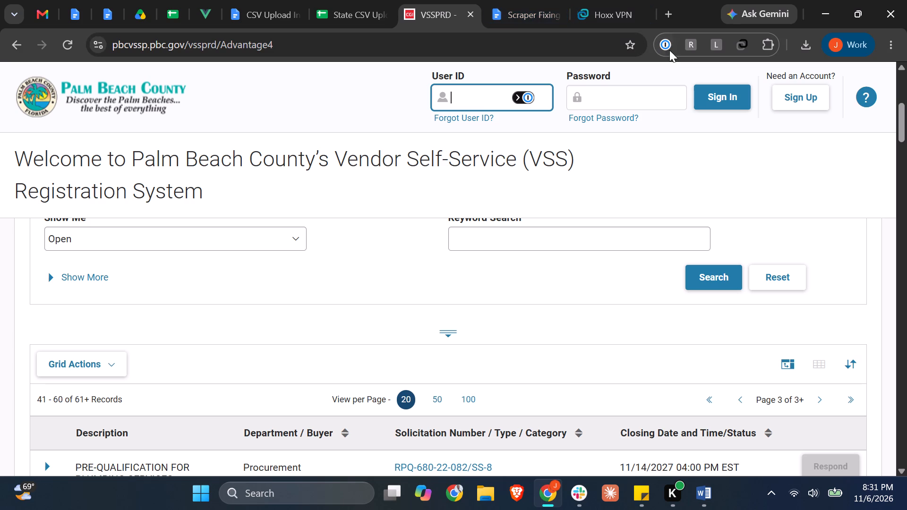
click(696, 43)
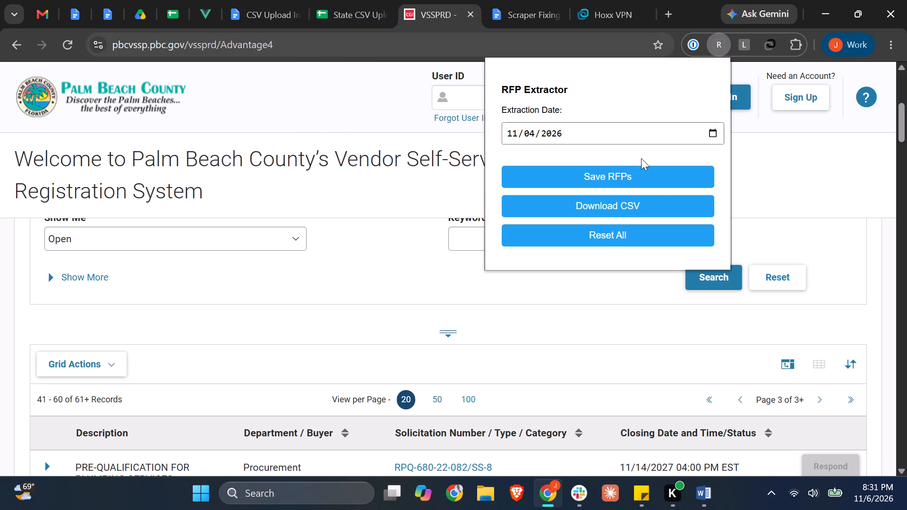
click(648, 202)
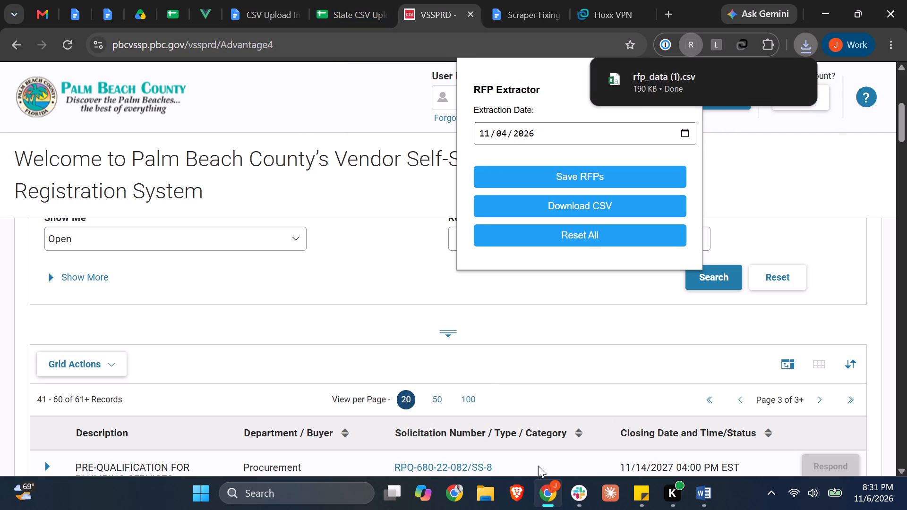
Switch to File Explorer and delete yesterday's rfp_data CSV from the Downloads folder.
click(483, 492)
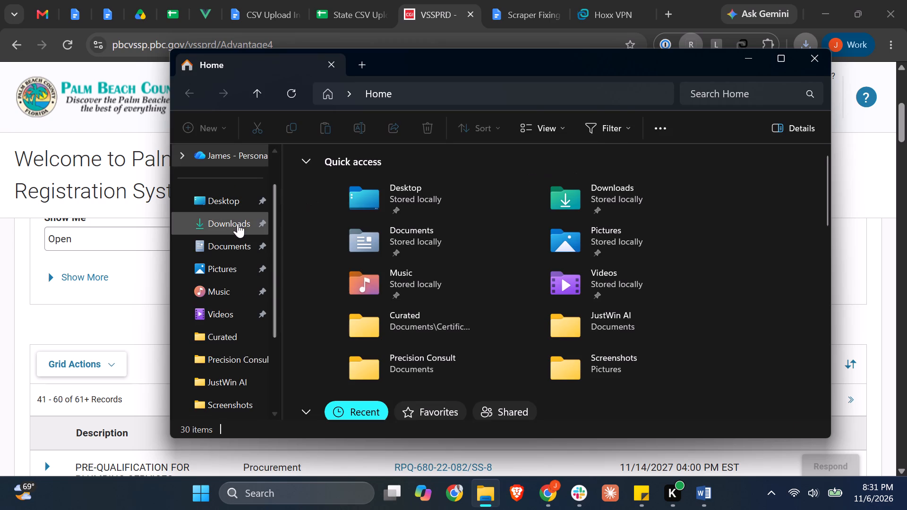
click(237, 224)
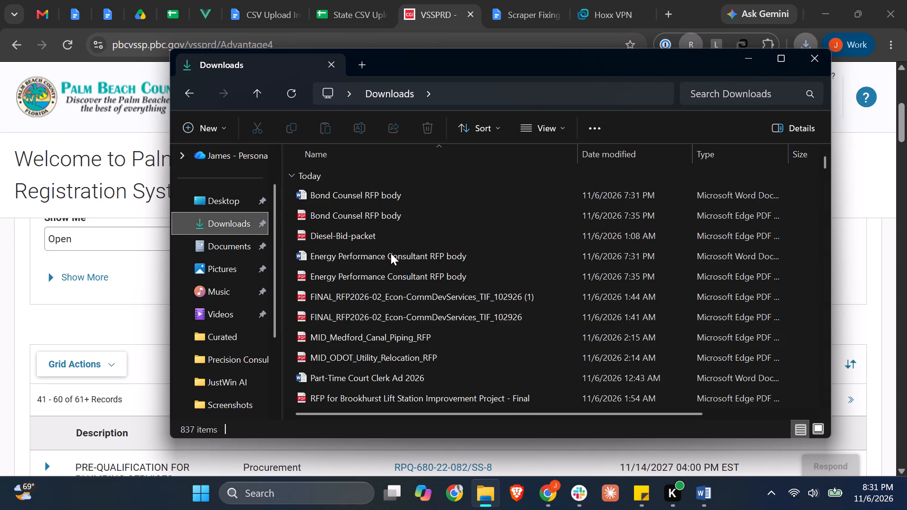
scroll(391, 237, down, 3)
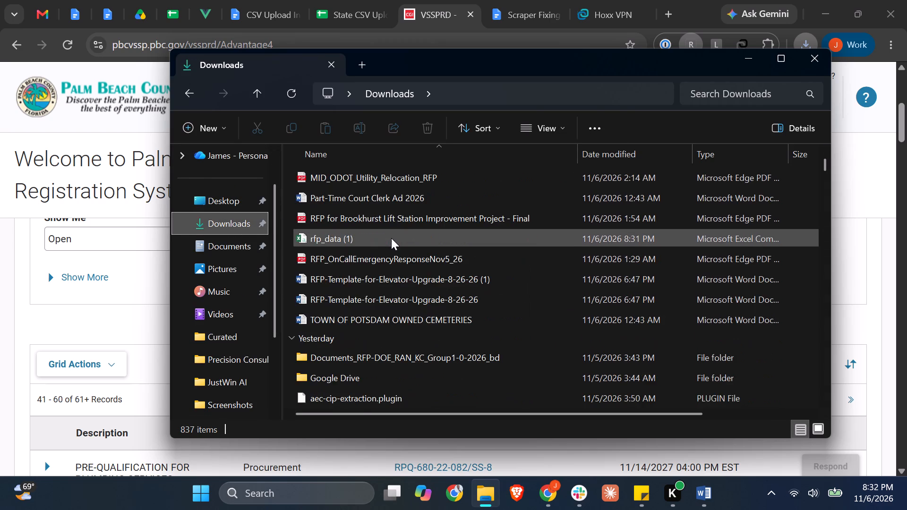
scroll(391, 239, down, 3)
click(347, 347)
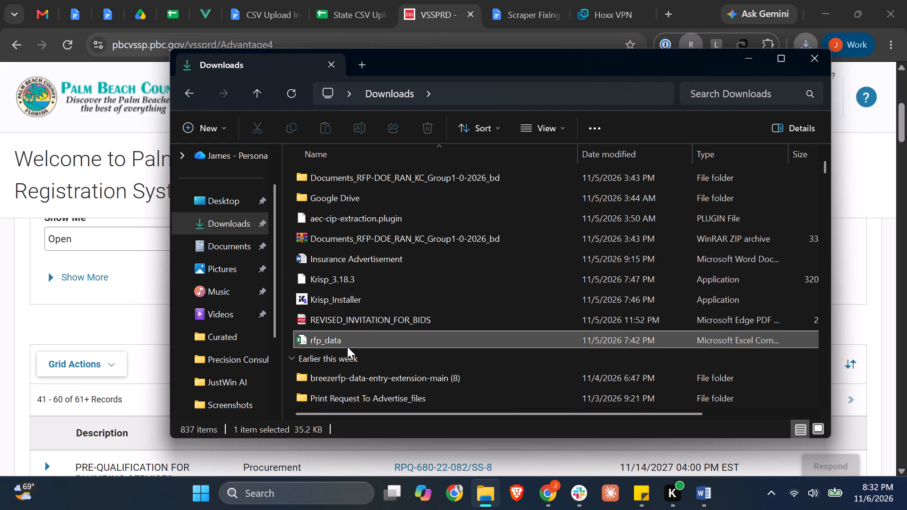
key(ctrl+d)
Rename today's downloaded rfp_data (1) file as rfp_data.
scroll(376, 259, up, 4)
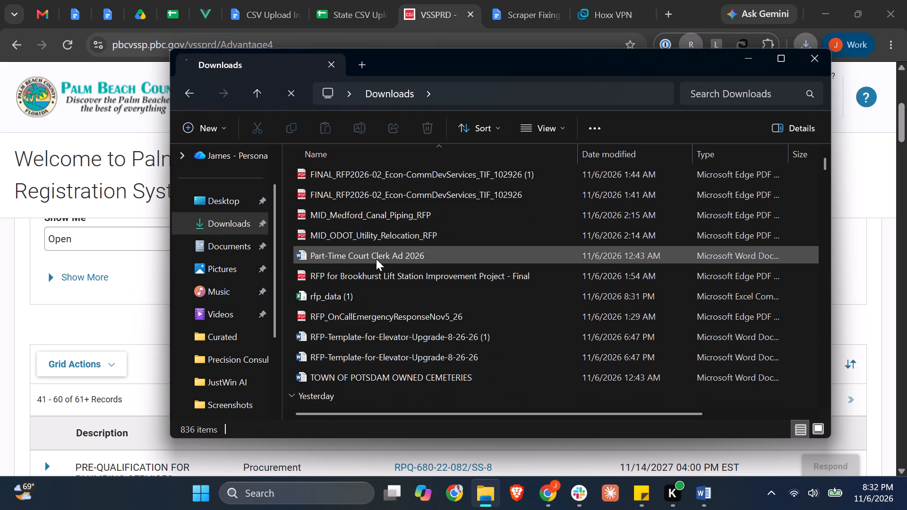
scroll(376, 259, up, 3)
scroll(364, 316, down, 2)
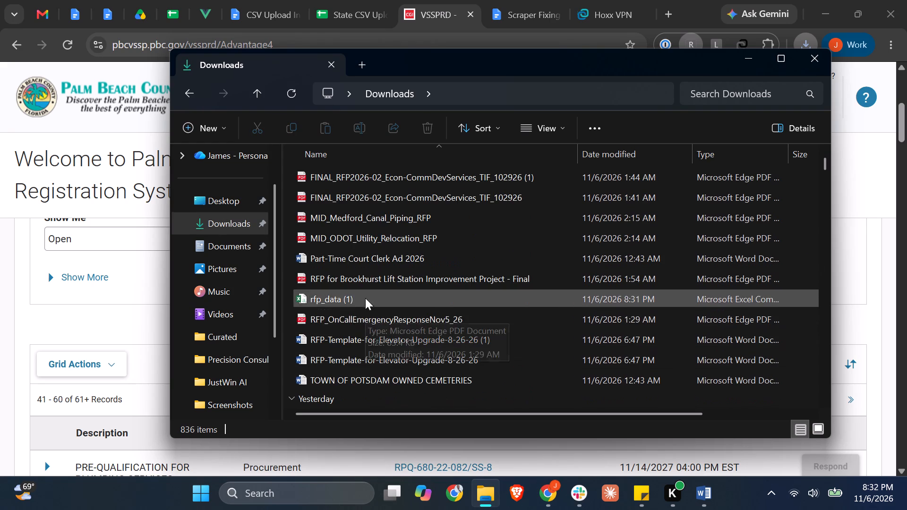
click(352, 311)
click(352, 305)
click(352, 299)
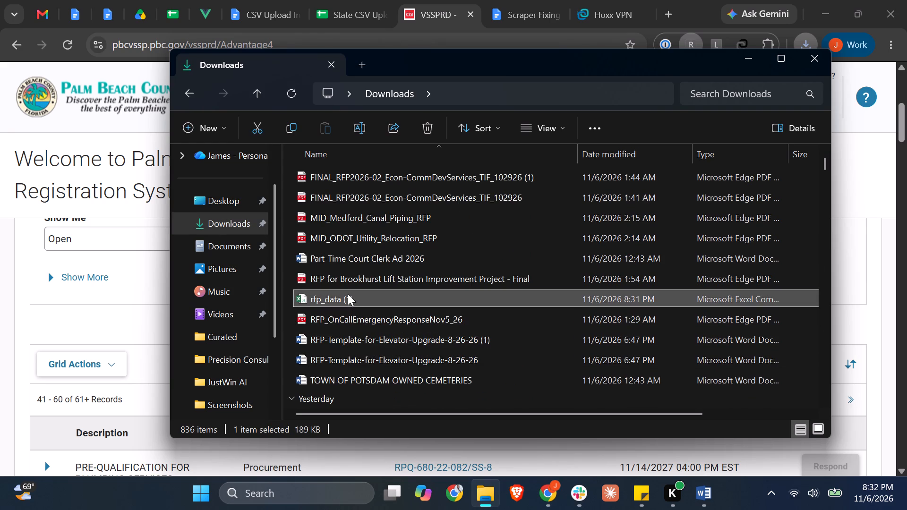
key(Right)
key(BackSpace)
key(BackSpace)
key(BackSpace)
key(BackSpace)
key(Return)
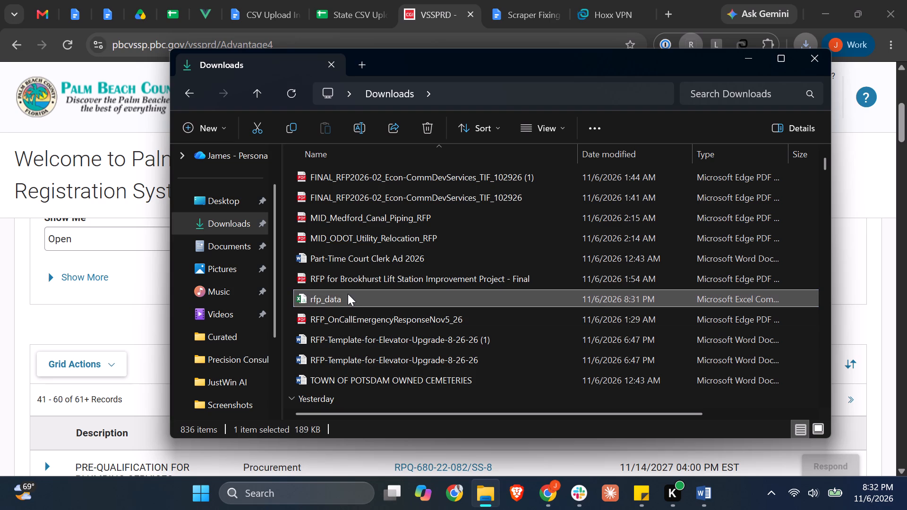
Switch back to the sourcing site and upload the RFP data CSV from Downloads on the Internal Upload page.
click(749, 60)
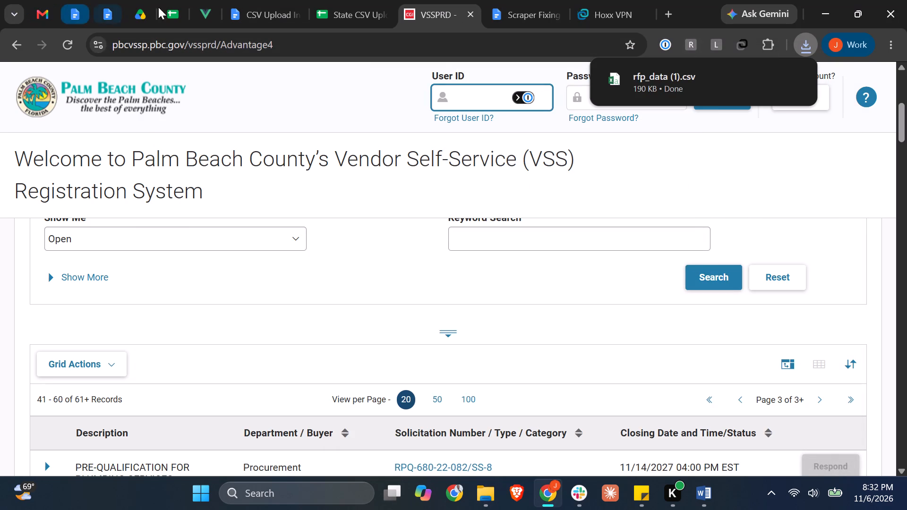
click(219, 0)
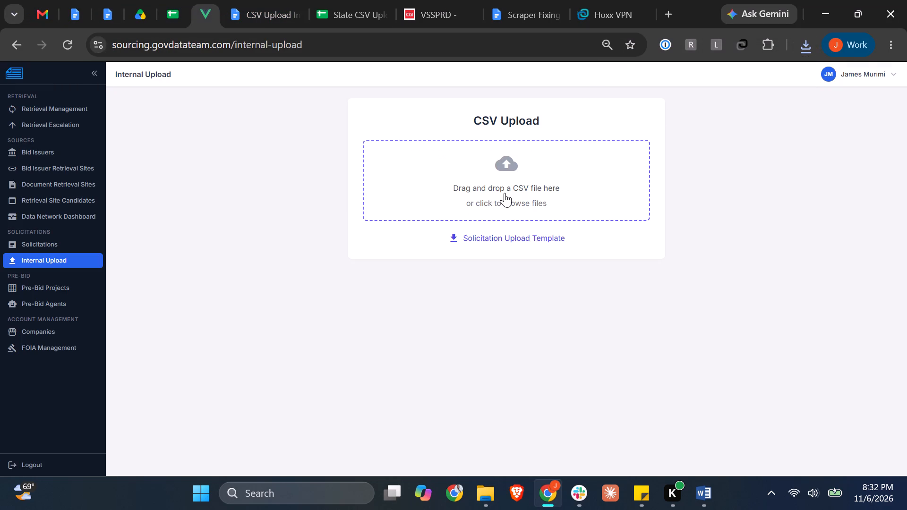
click(505, 193)
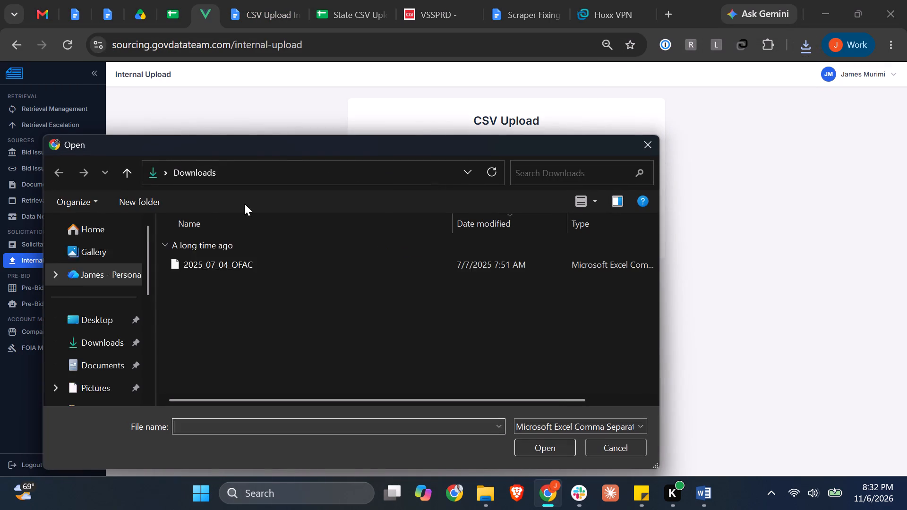
click(222, 265)
click(547, 444)
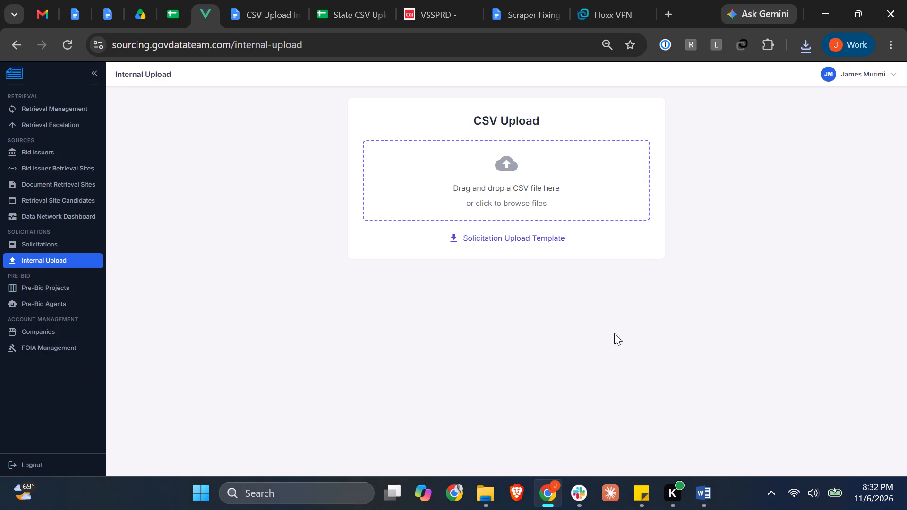
Open Snipping Tool and capture a screenshot of the whole CSV Upload card with its upload result.
click(328, 492)
text(cut)
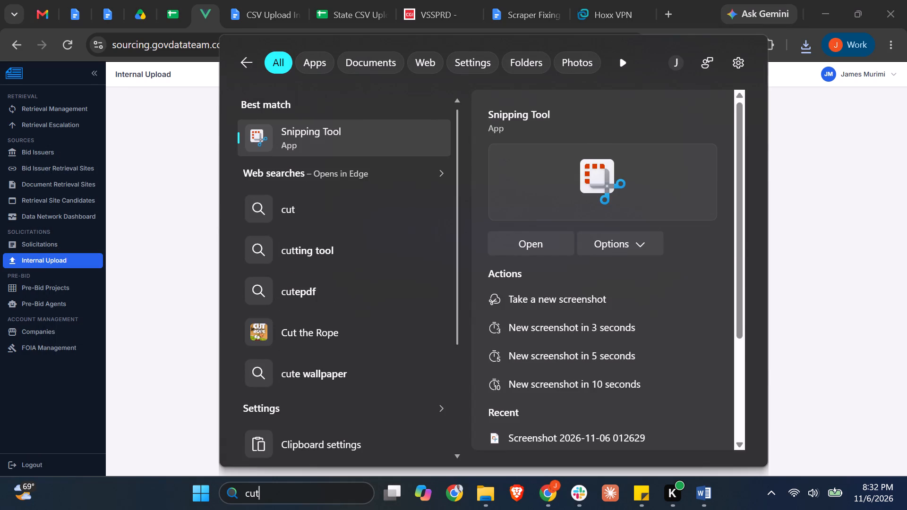
key(Return)
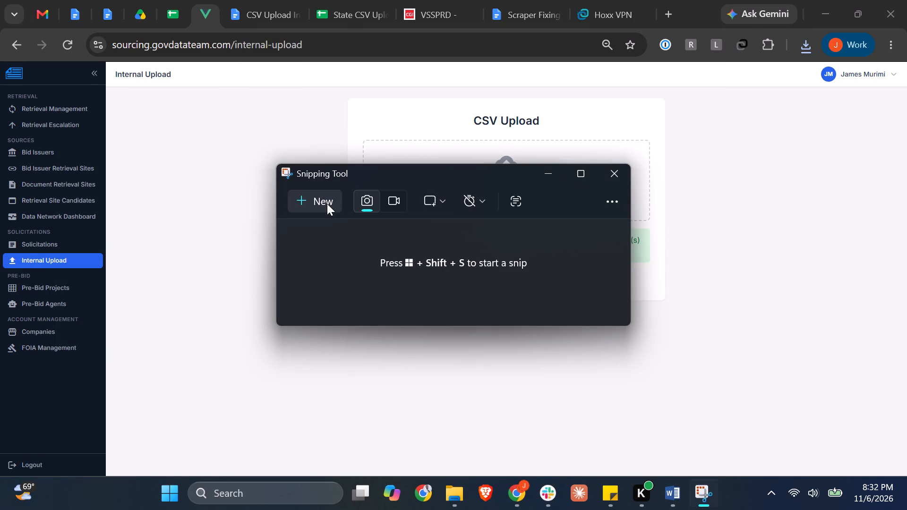
click(327, 204)
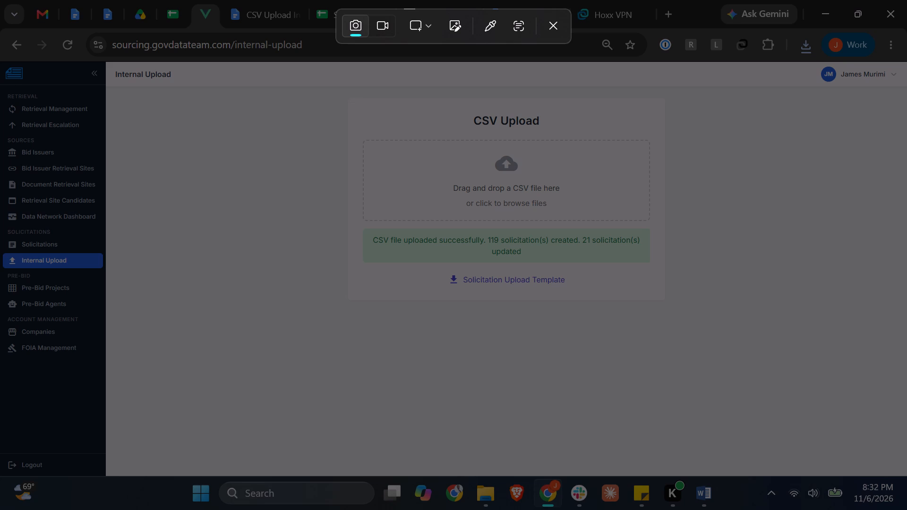
drag(359, 109, 446, 171)
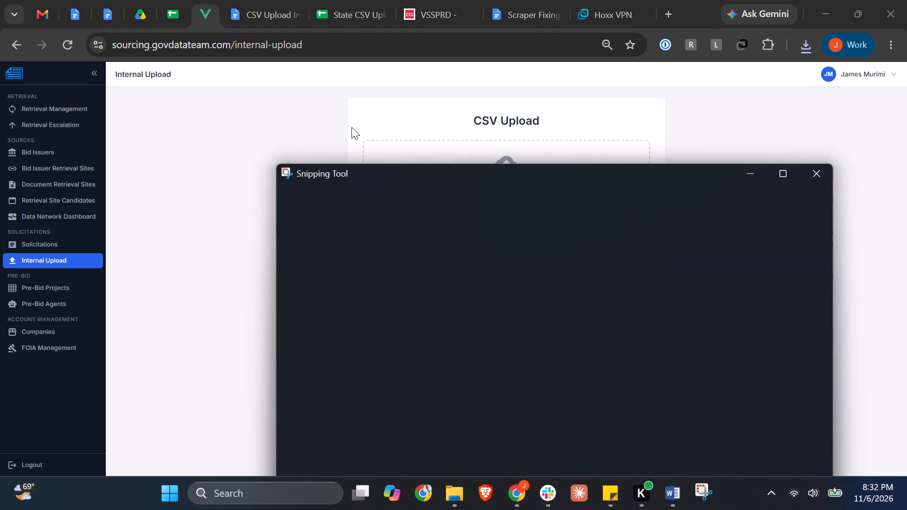
click(307, 198)
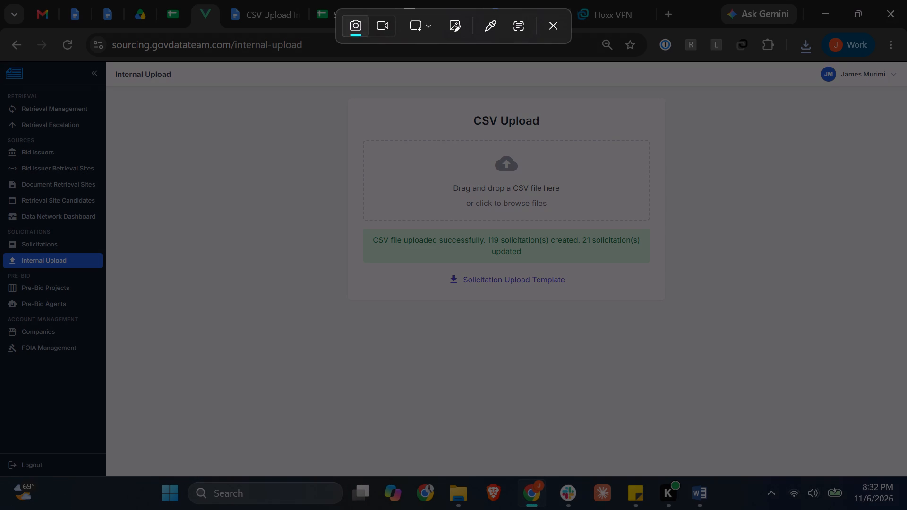
drag(348, 96, 662, 299)
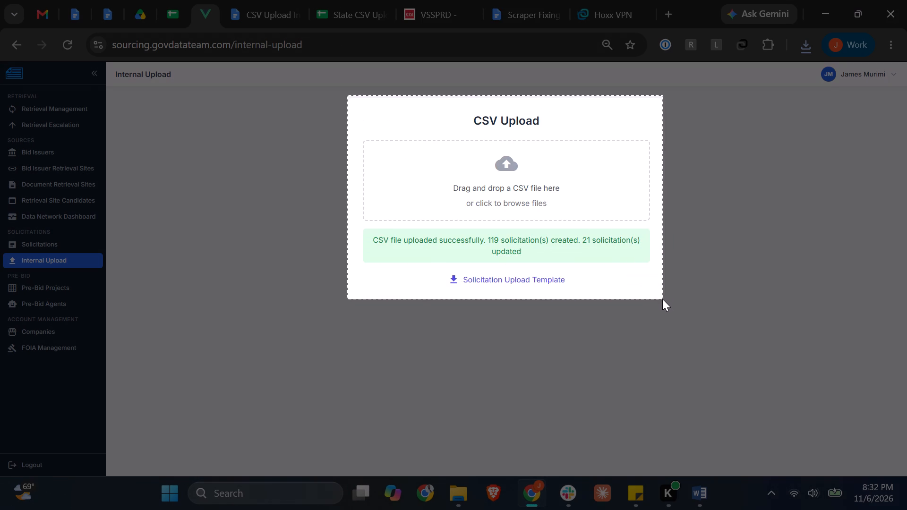
drag(662, 299, 667, 300)
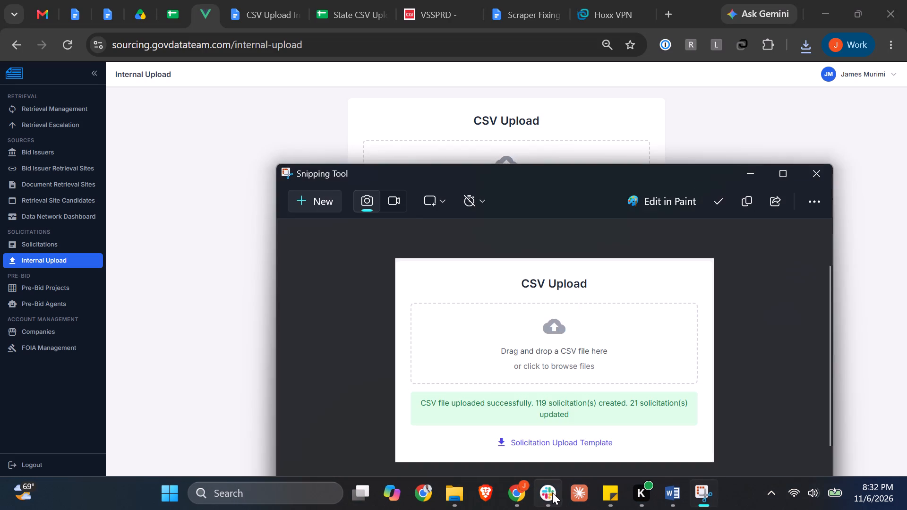
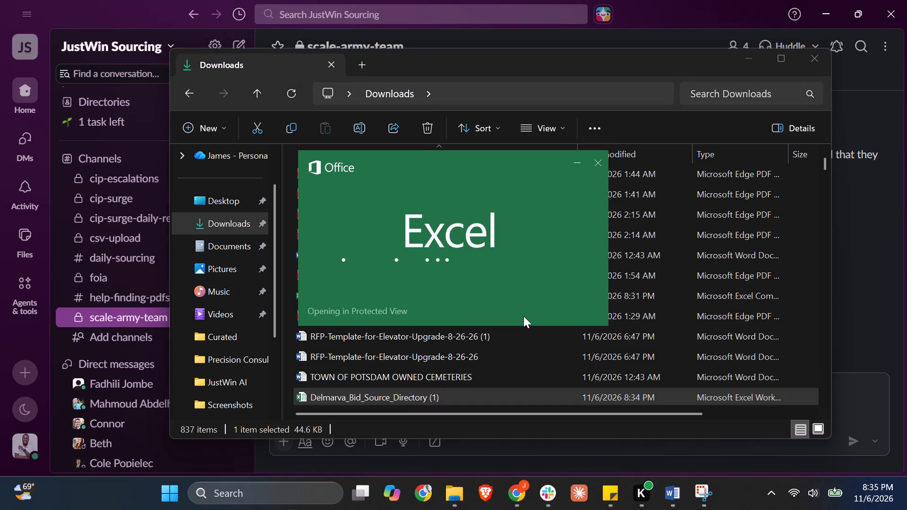
Switch from the Delmarva bid-source directory workbook to the Chrome browser.
click(489, 499)
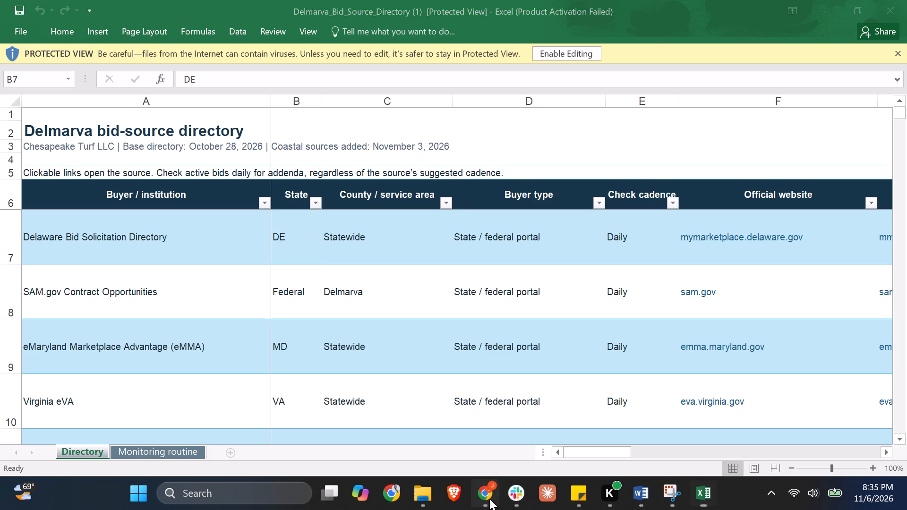
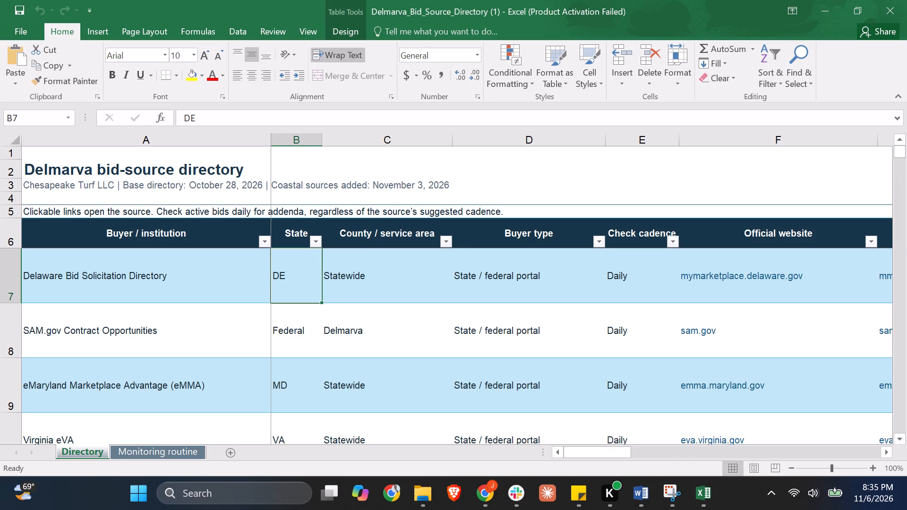
Examine the Directory sheet's columns across from State to Review notes, including the procurement pages, monitoring notes and source references.
scroll(503, 340, left, 2)
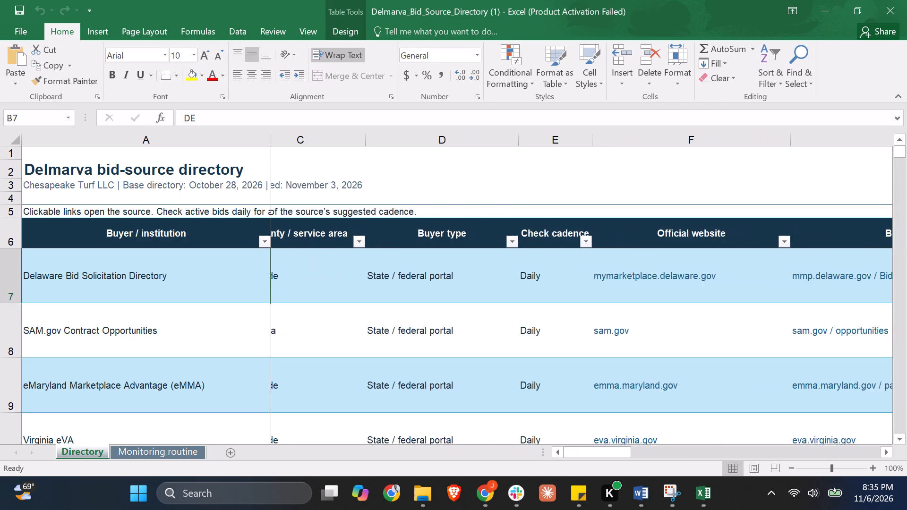
scroll(503, 340, left, 6)
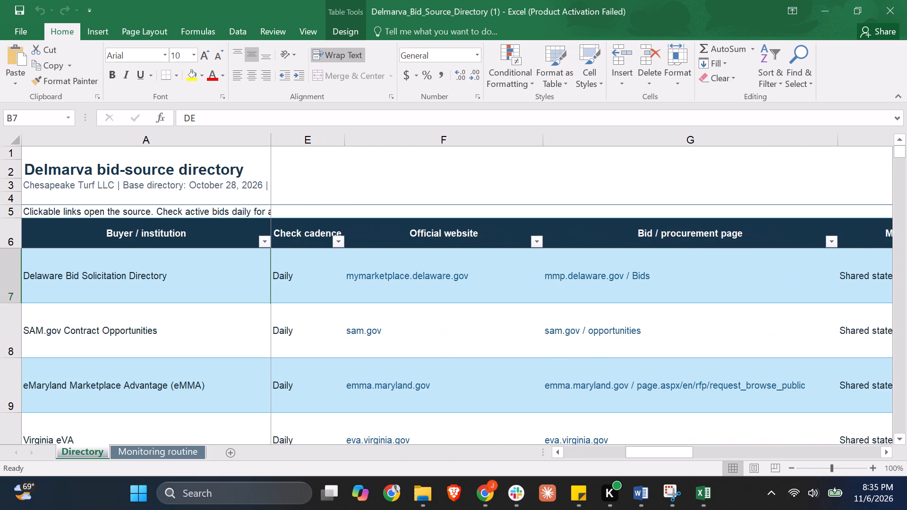
scroll(503, 340, left, 4)
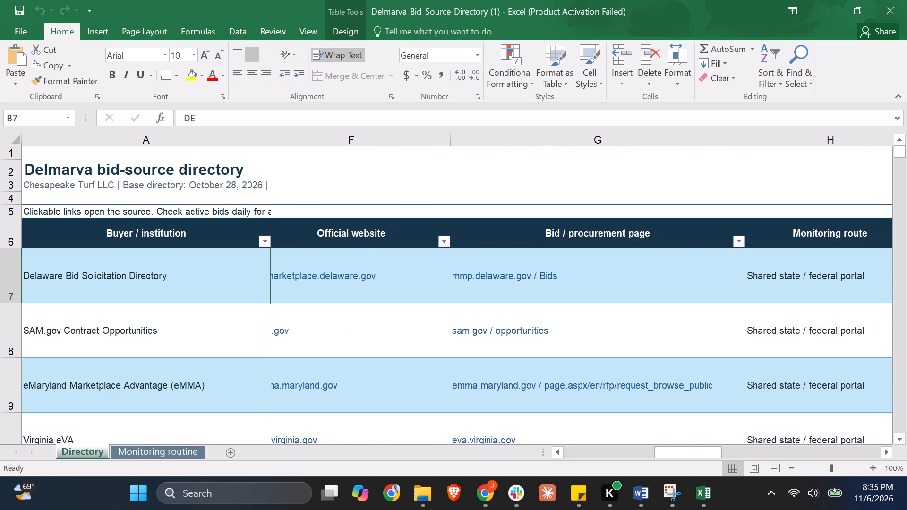
scroll(503, 340, left, 2)
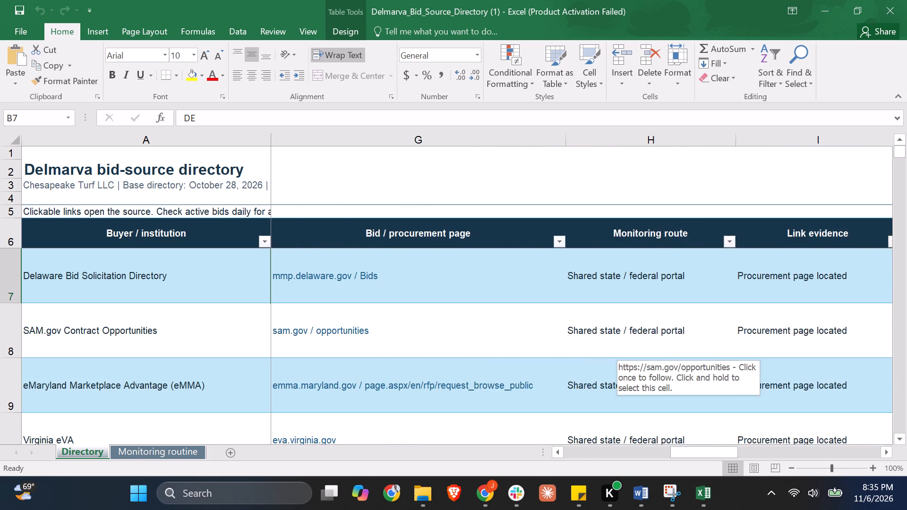
scroll(503, 340, left, 4)
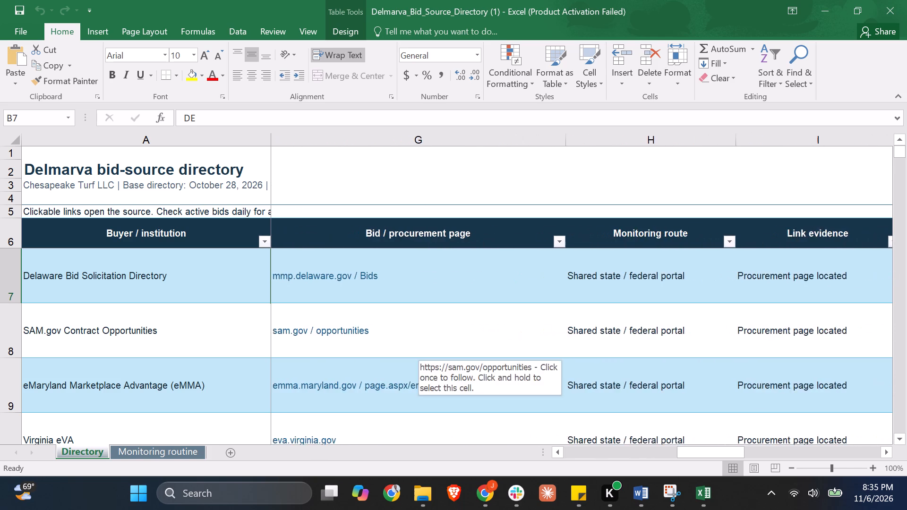
scroll(503, 340, left, 12)
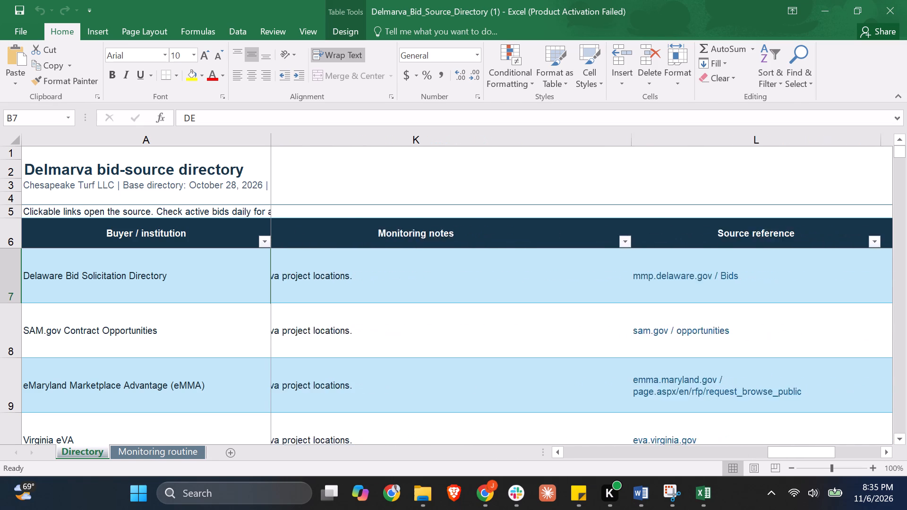
scroll(503, 340, left, 6)
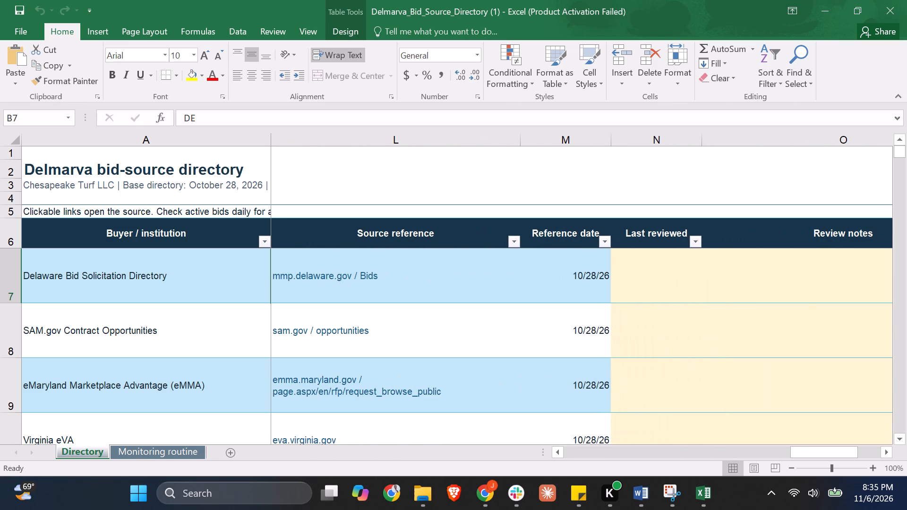
Examine the directory's buyer rows, source references and reference dates down to the final entry, US Army Corps of Engineers Philadelphia District.
scroll(503, 340, down, 6)
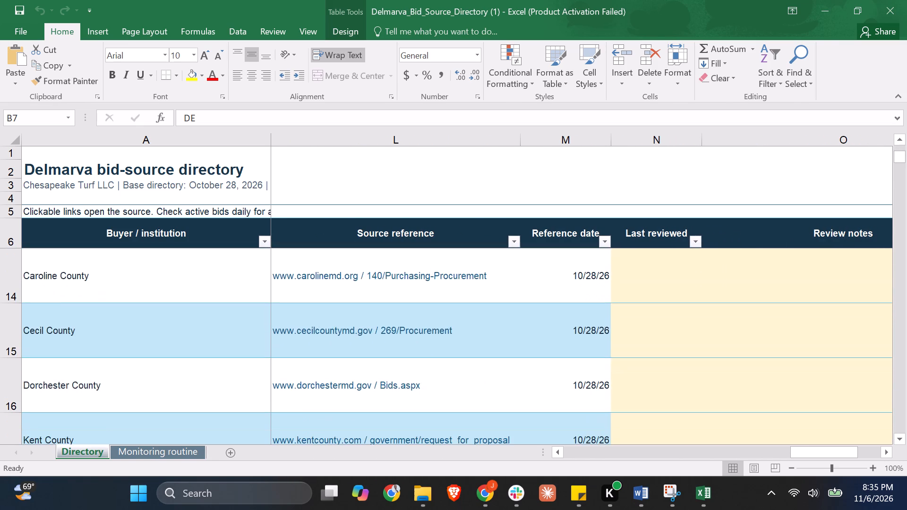
scroll(503, 340, down, 14)
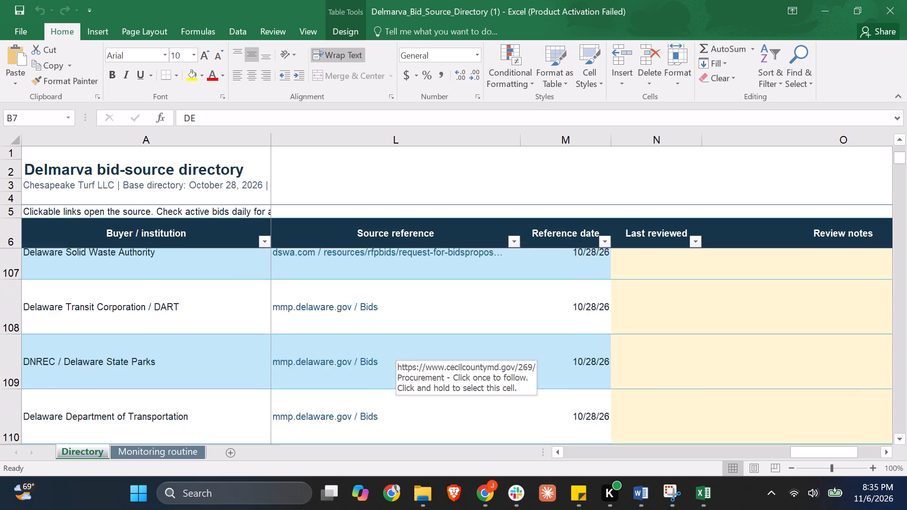
scroll(503, 340, down, 6)
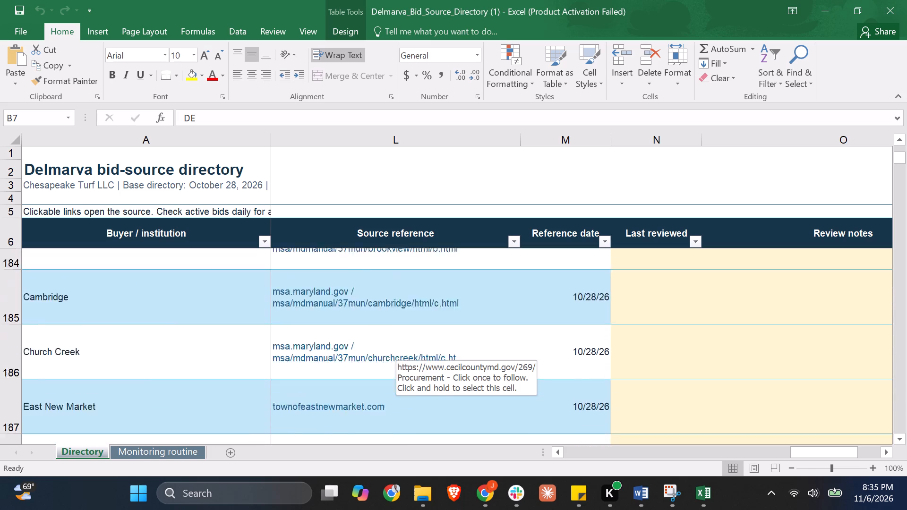
scroll(503, 340, down, 14)
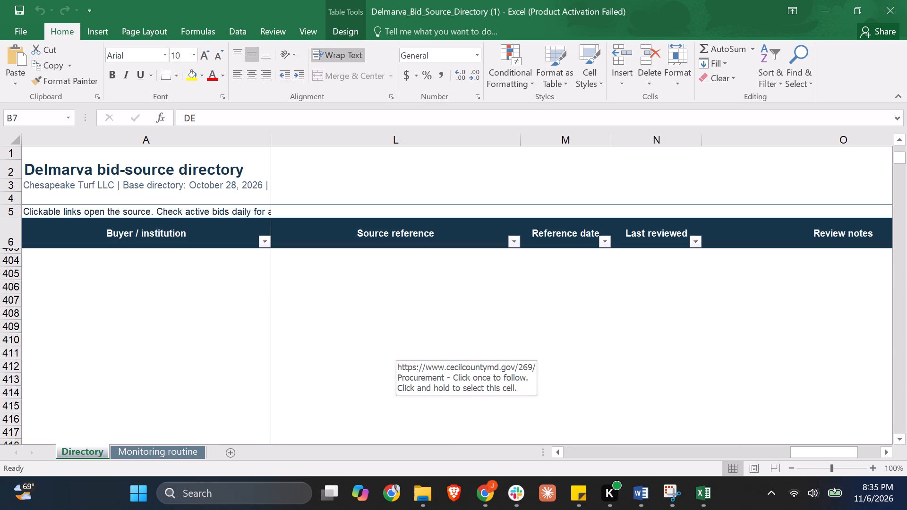
scroll(503, 340, down, 2)
scroll(503, 340, up, 13)
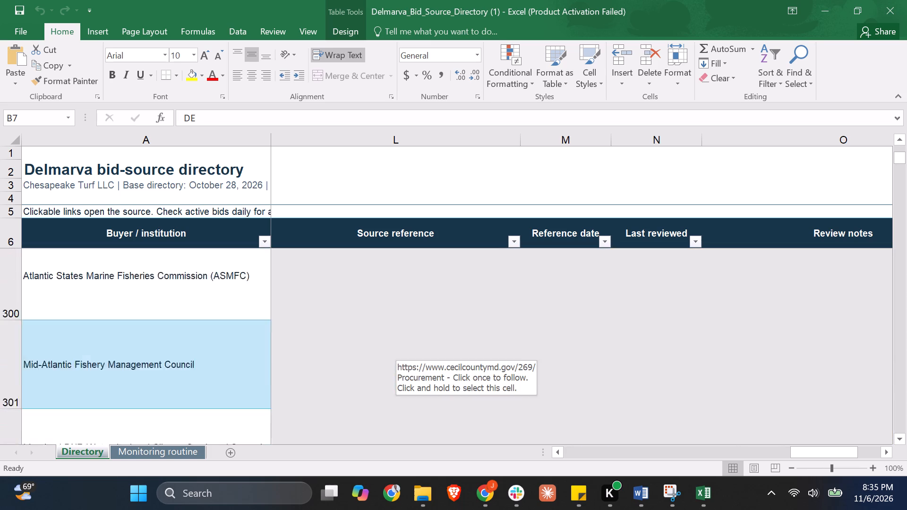
scroll(503, 340, down, 6)
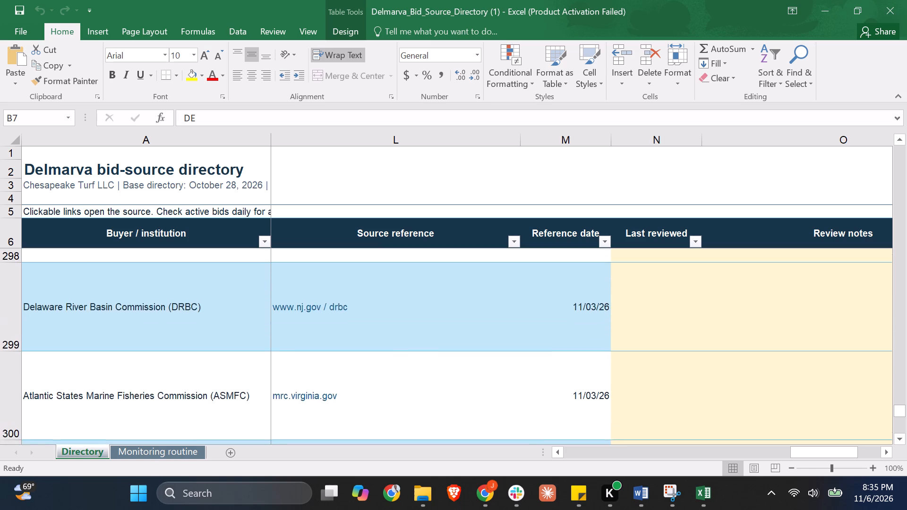
scroll(503, 340, down, 9)
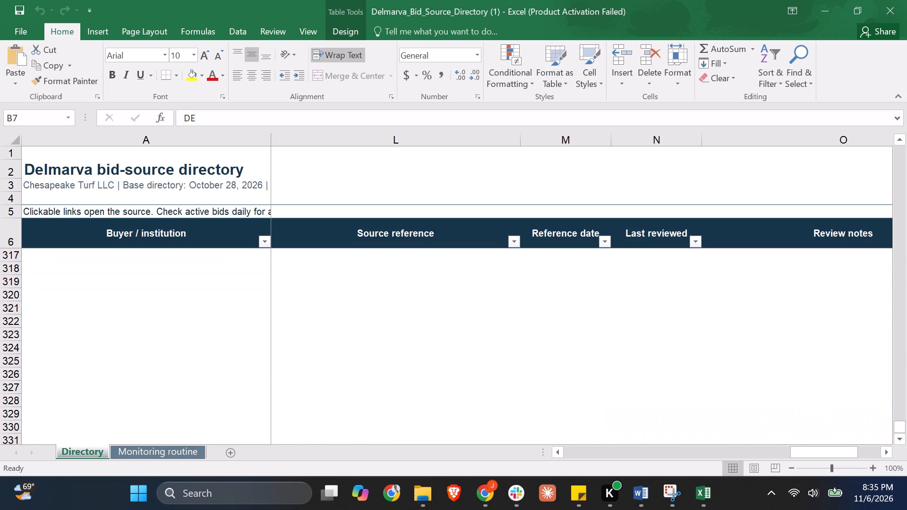
scroll(503, 340, up, 2)
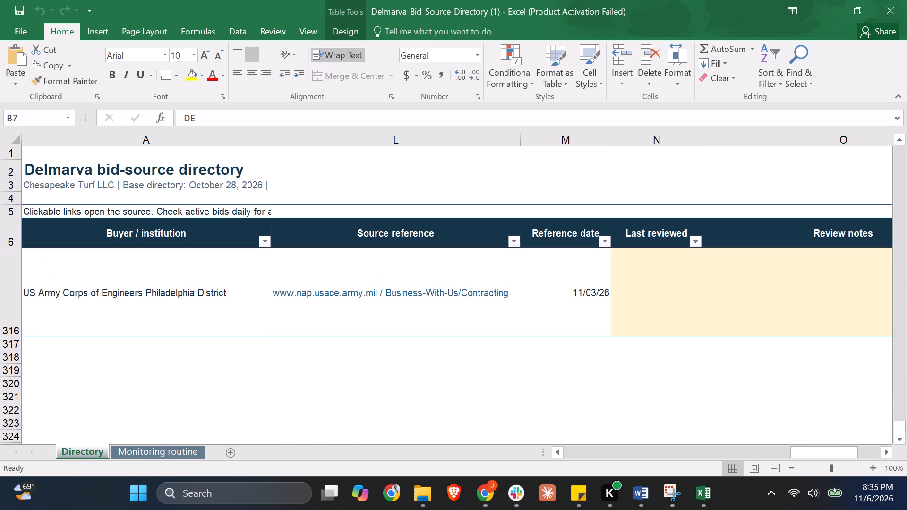
Check the US Army Corps of Engineers Philadelphia District entry's notes and earlier columns, and return to the directory's first rows.
drag(800, 448, 736, 449)
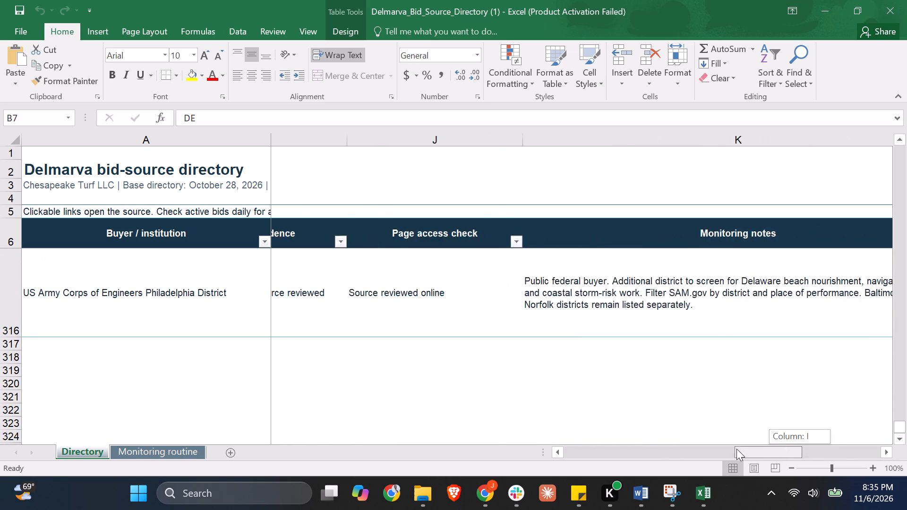
drag(736, 449, 523, 462)
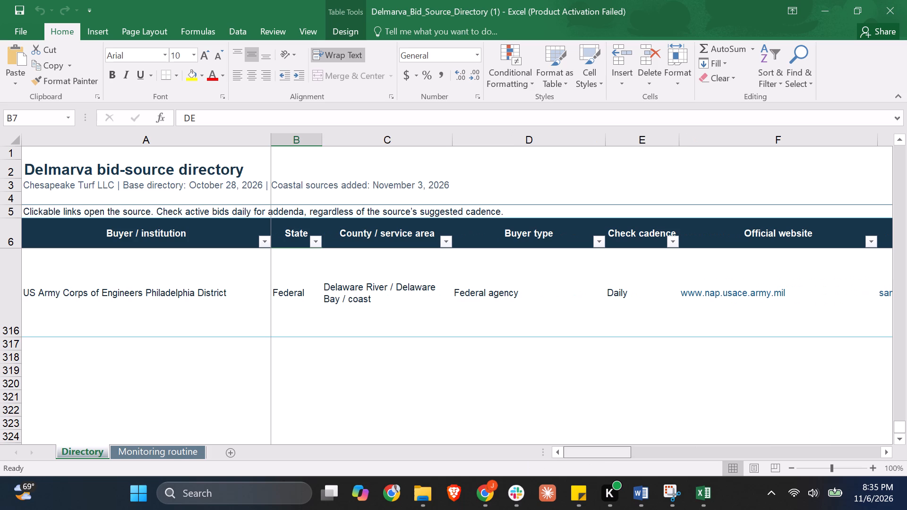
scroll(292, 317, up, 1)
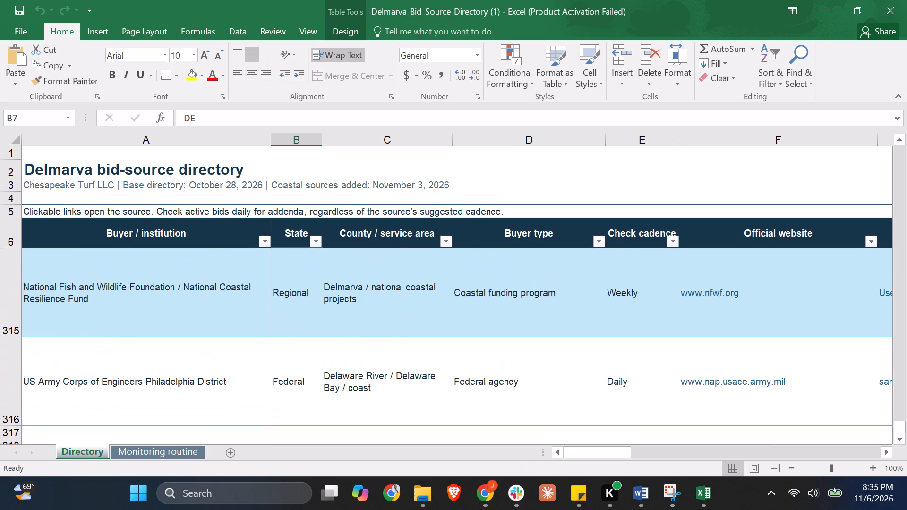
drag(901, 426, 878, 211)
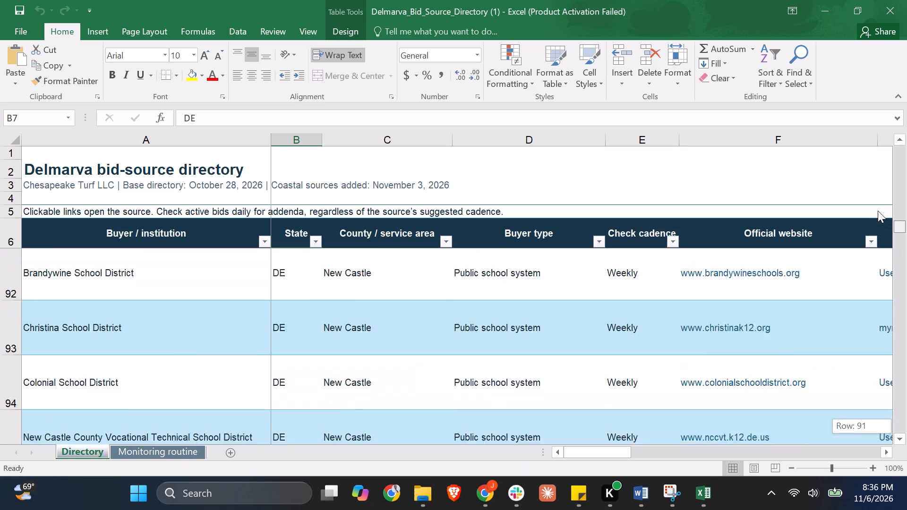
drag(878, 211, 896, 141)
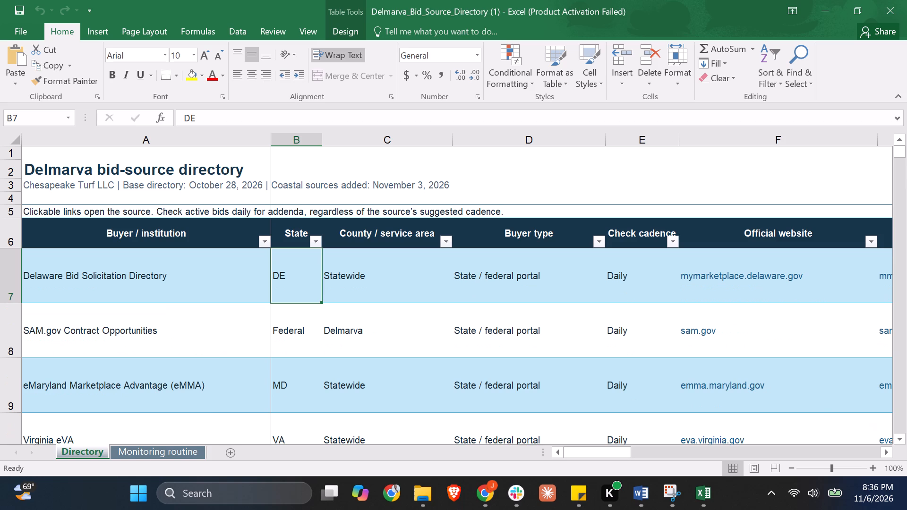
click(108, 184)
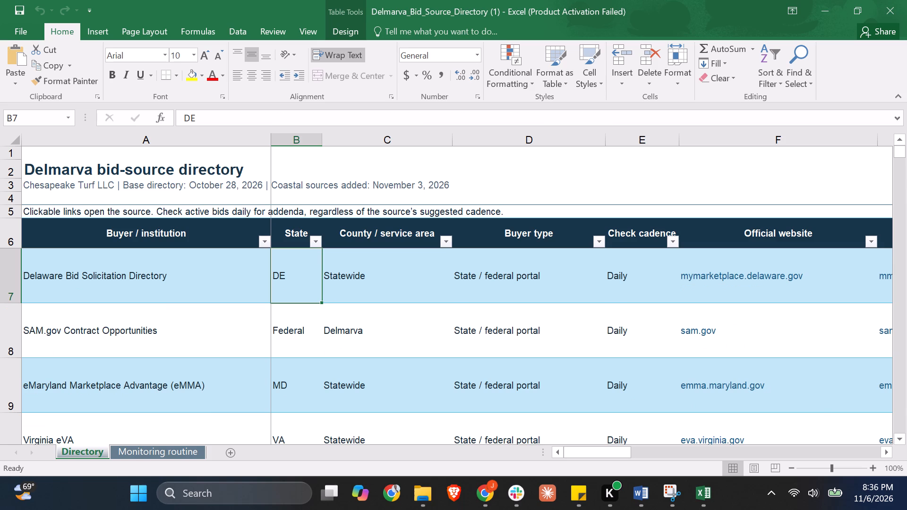